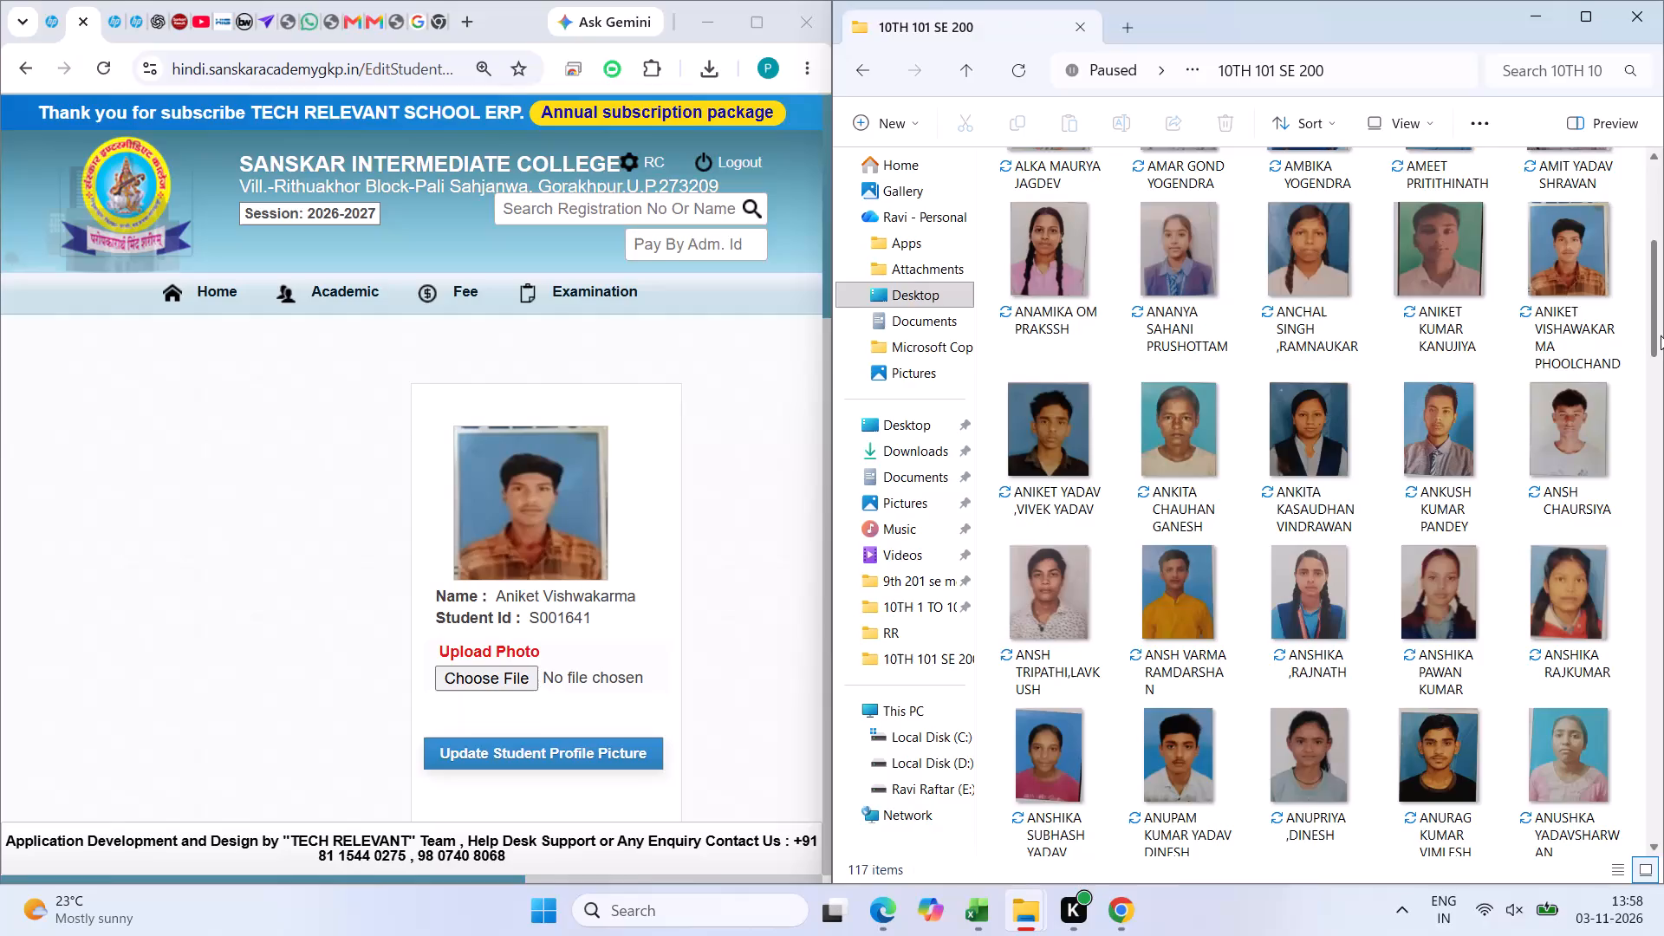
Search the student records for "aniket" and open the class X, section 10 HM BOYS student whose profile lacks a photo.
{"action": "left_click", "coordinate": [644, 222]}
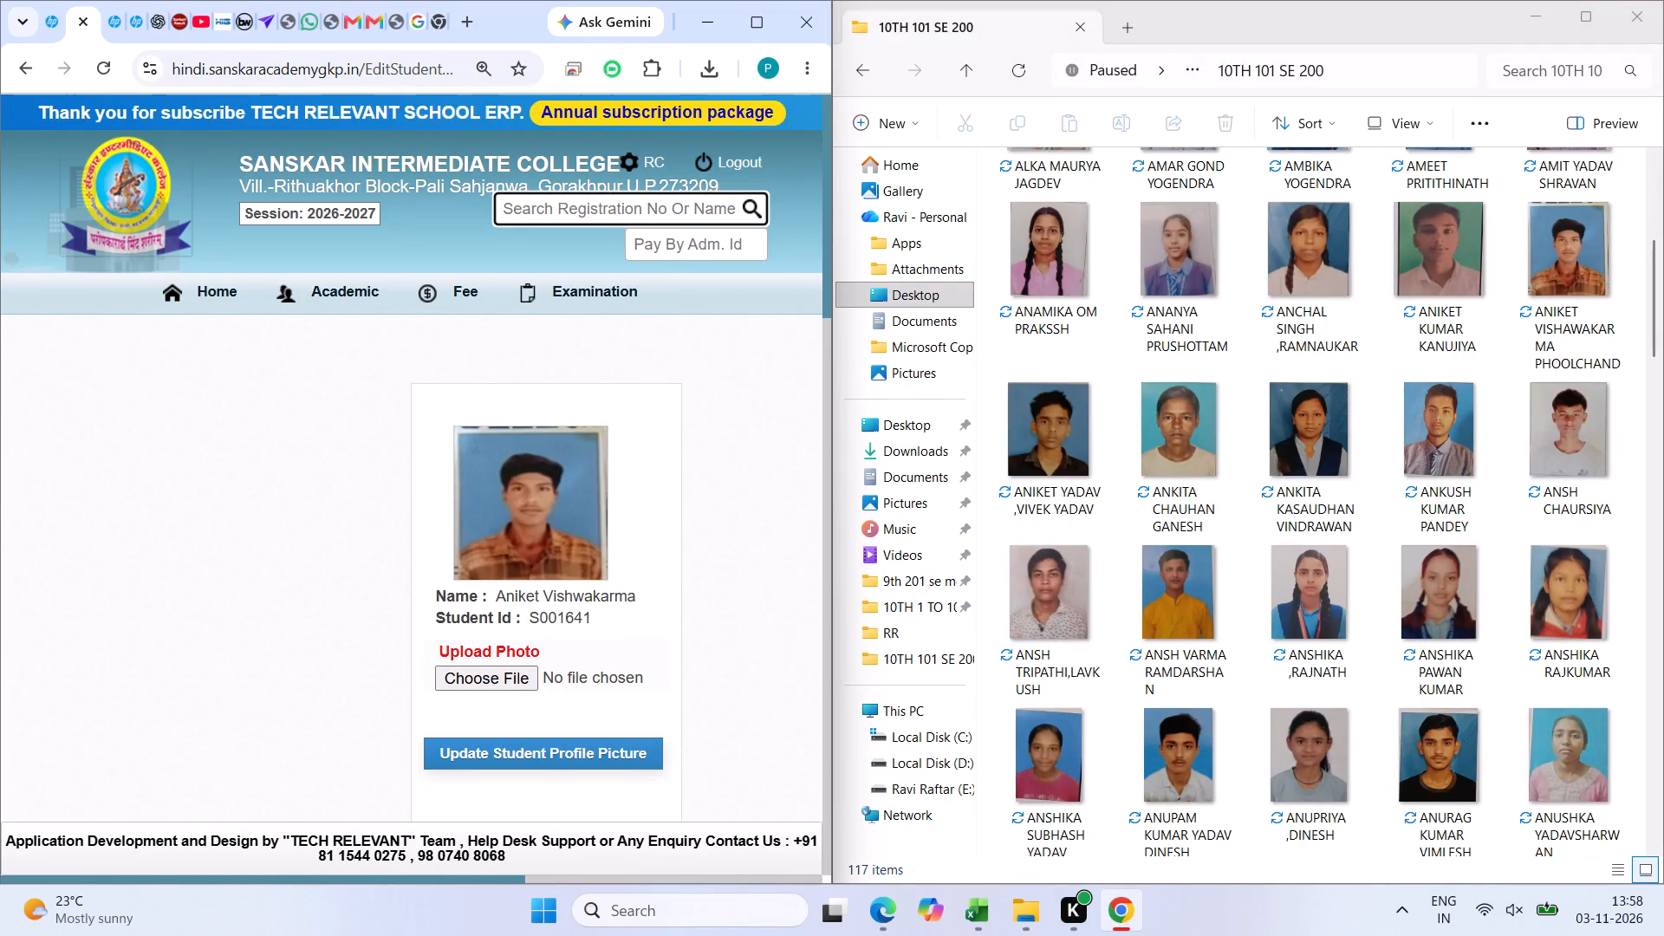
{"action": "type", "text": "aniket"}
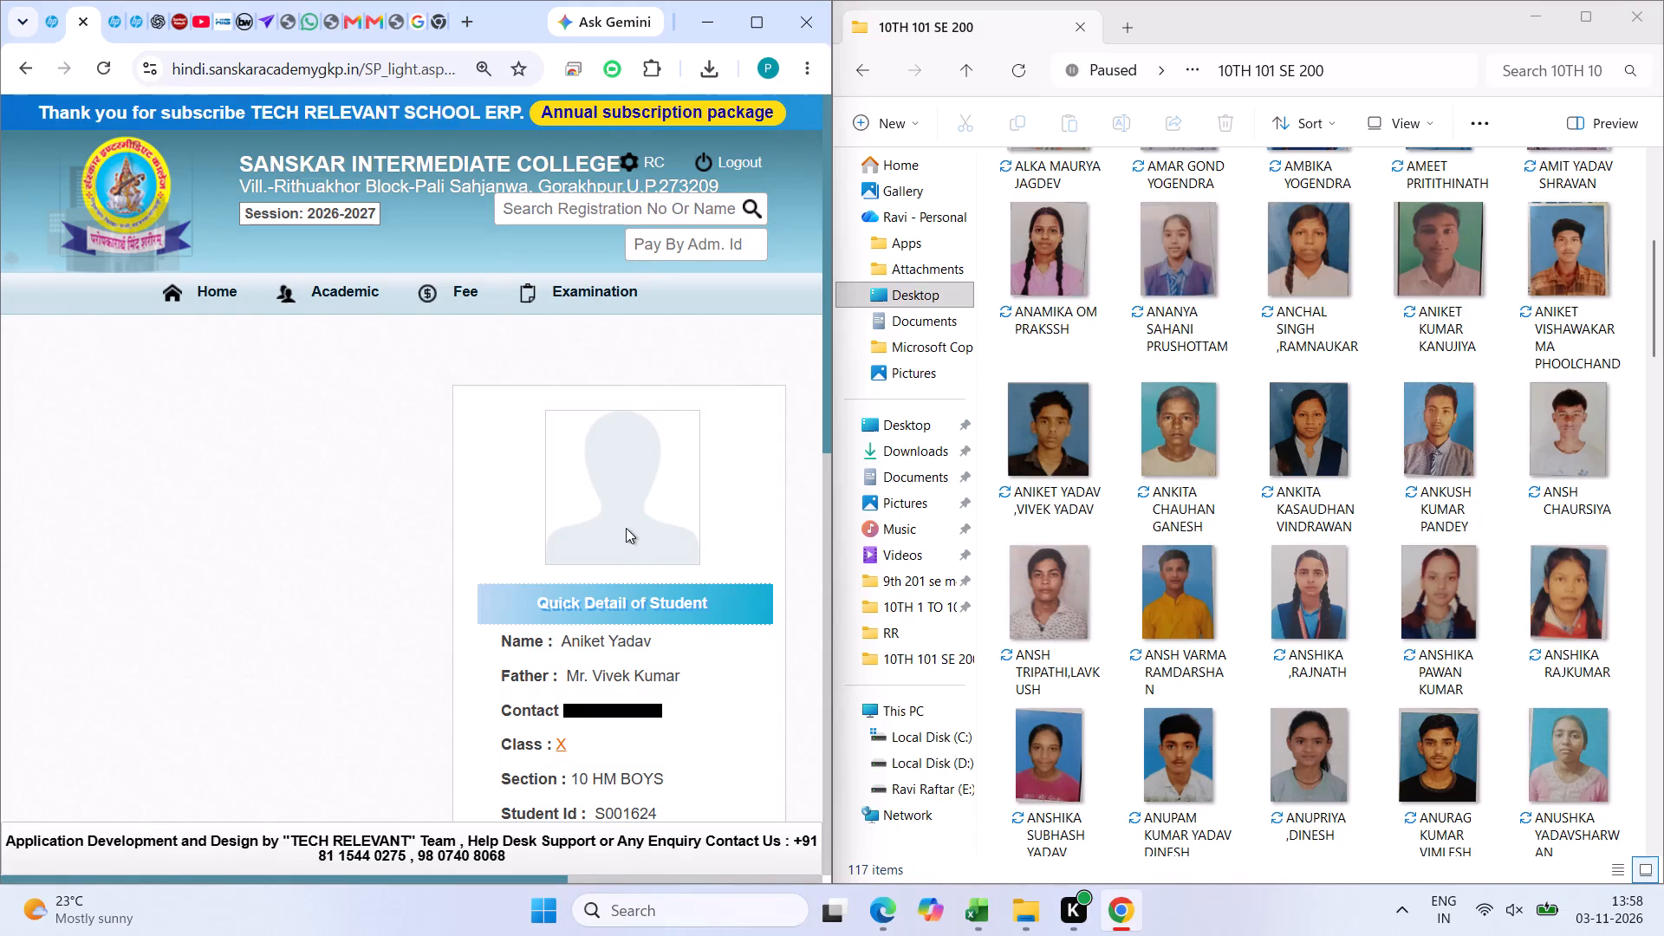
{"action": "scroll", "coordinate": [635, 602], "scroll_direction": "down", "scroll_amount": 1}
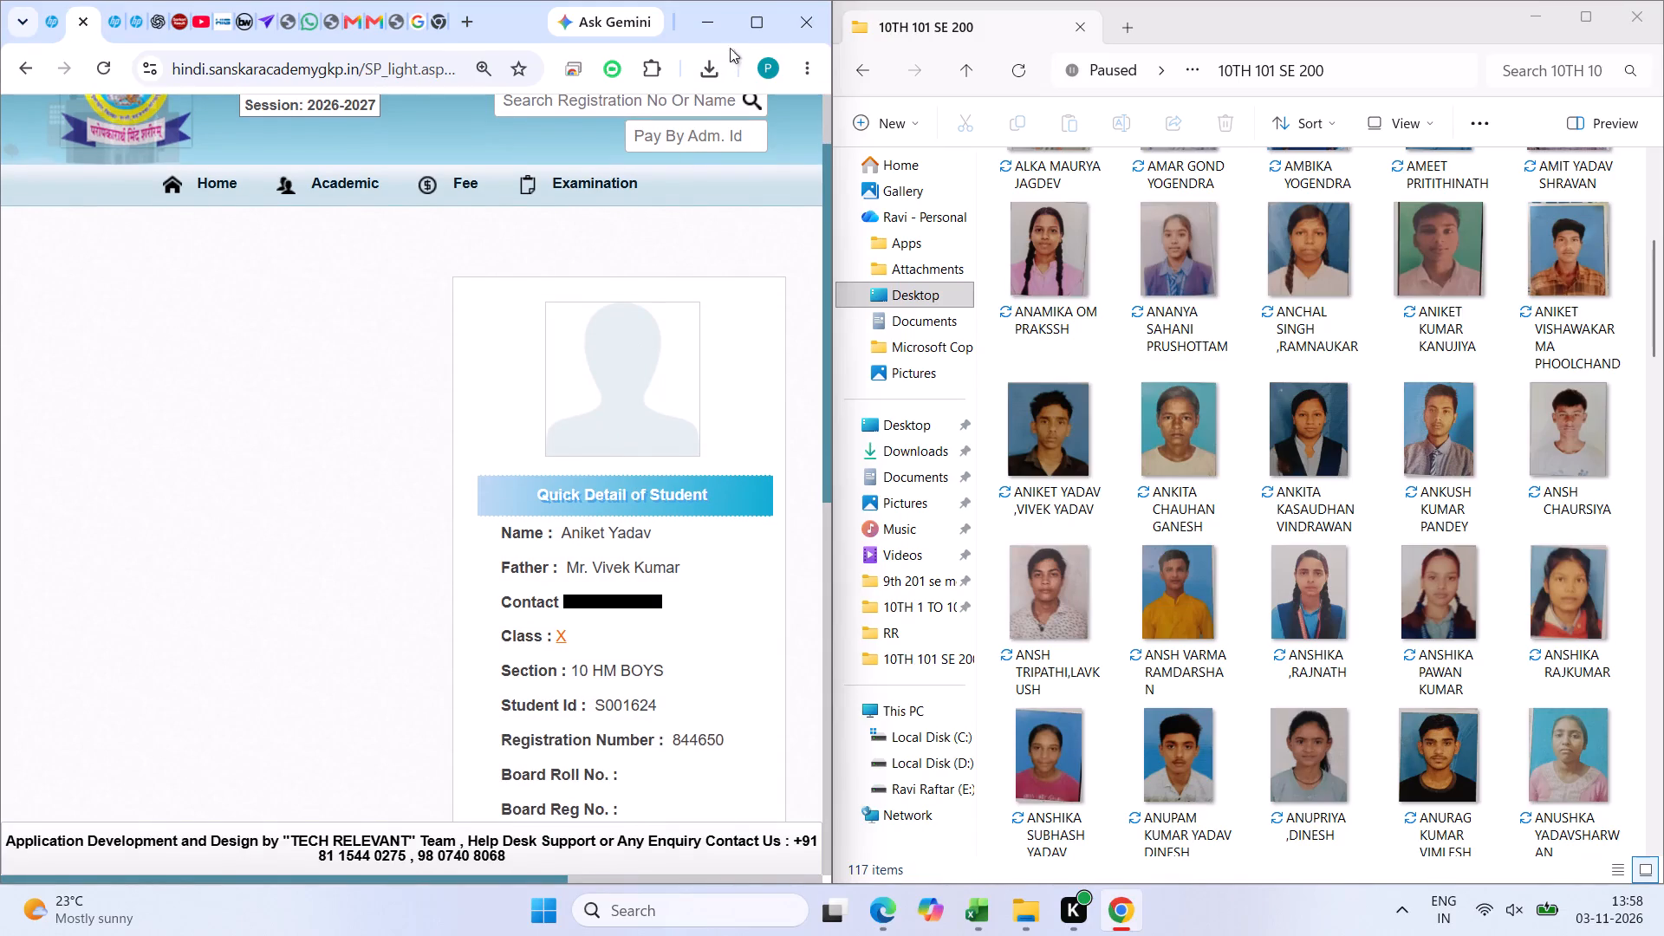
Maximise the browser window and switch to the open Sanskar Academy Fee Submission page.
{"action": "left_click", "coordinate": [744, 36]}
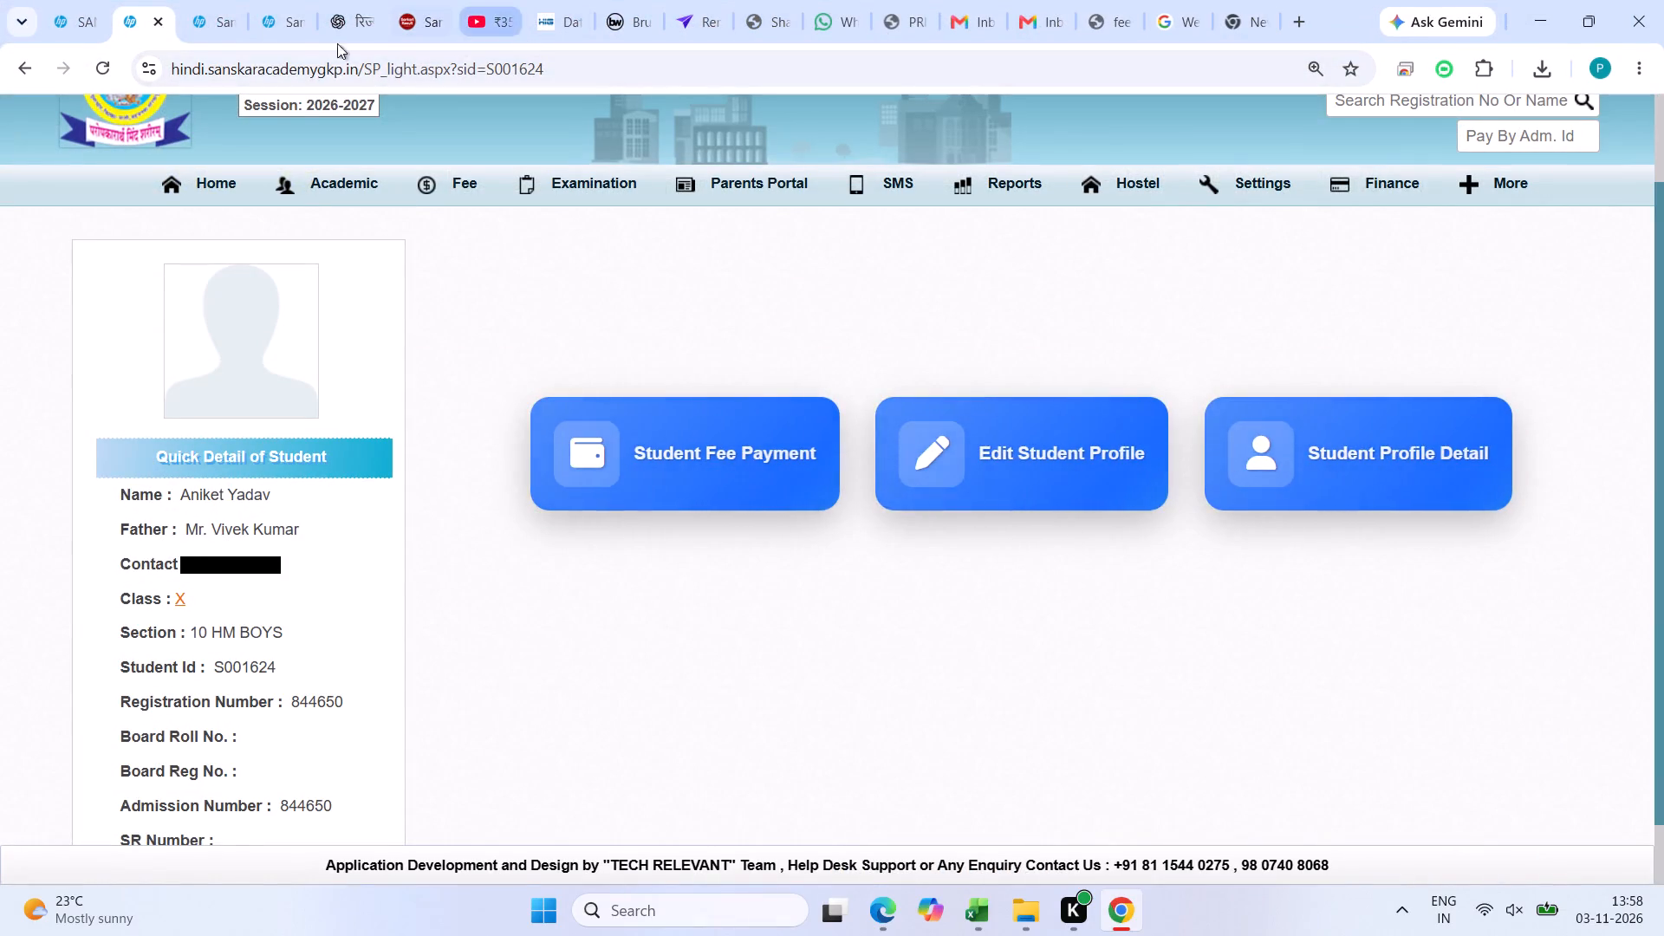
{"action": "left_click", "coordinate": [284, 8]}
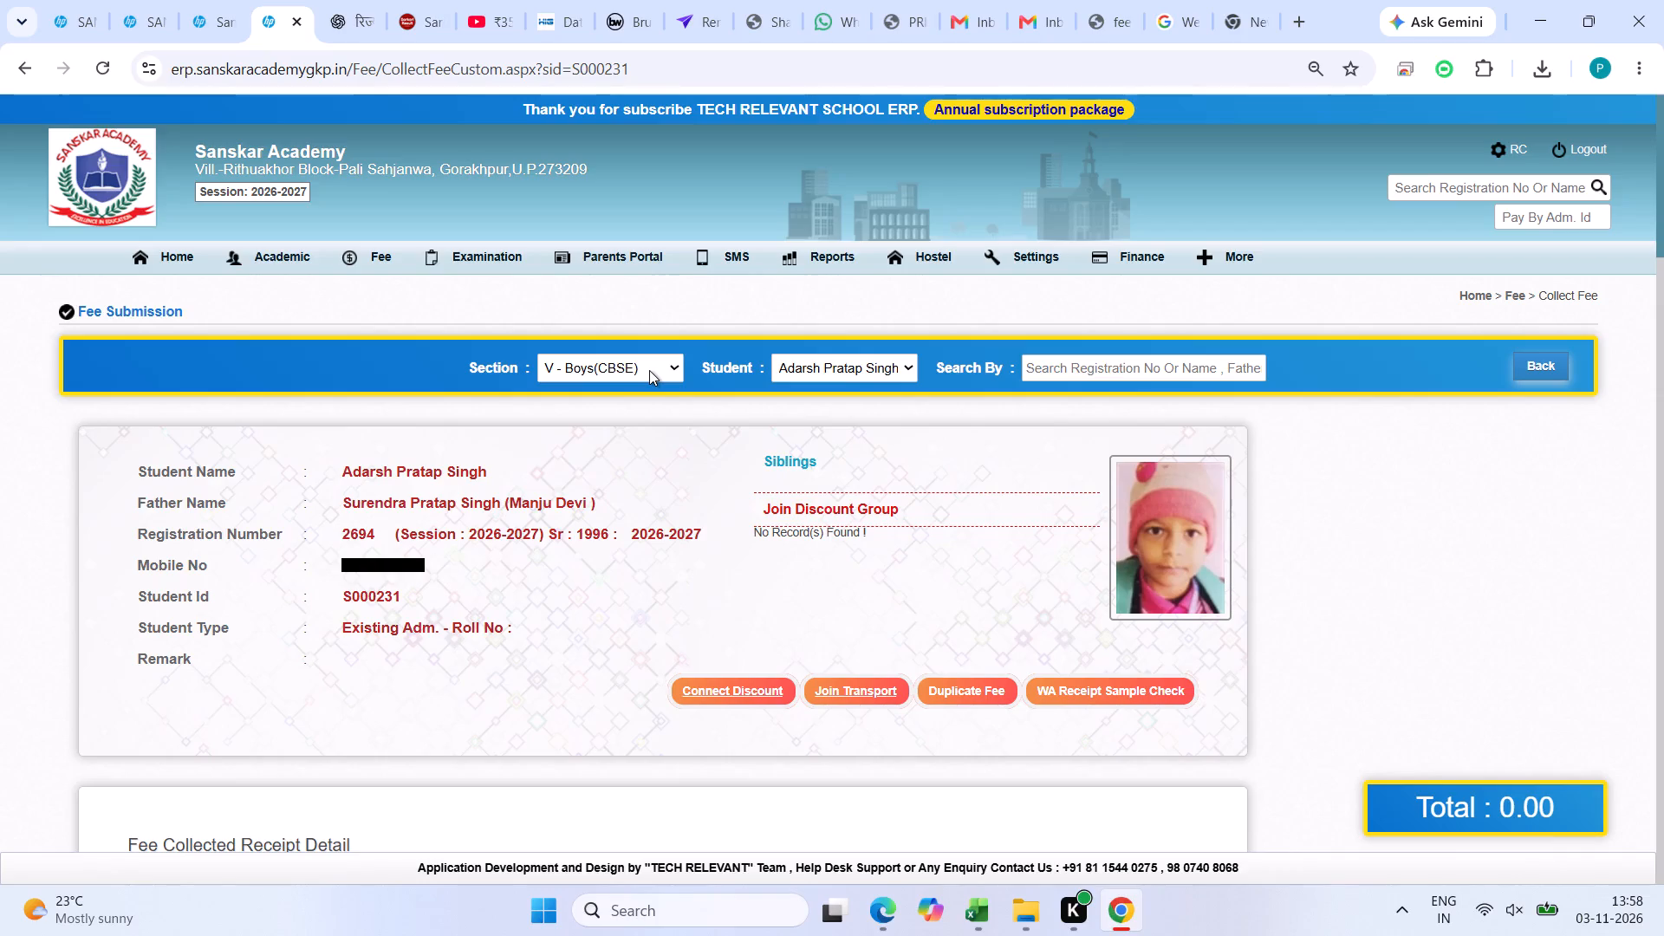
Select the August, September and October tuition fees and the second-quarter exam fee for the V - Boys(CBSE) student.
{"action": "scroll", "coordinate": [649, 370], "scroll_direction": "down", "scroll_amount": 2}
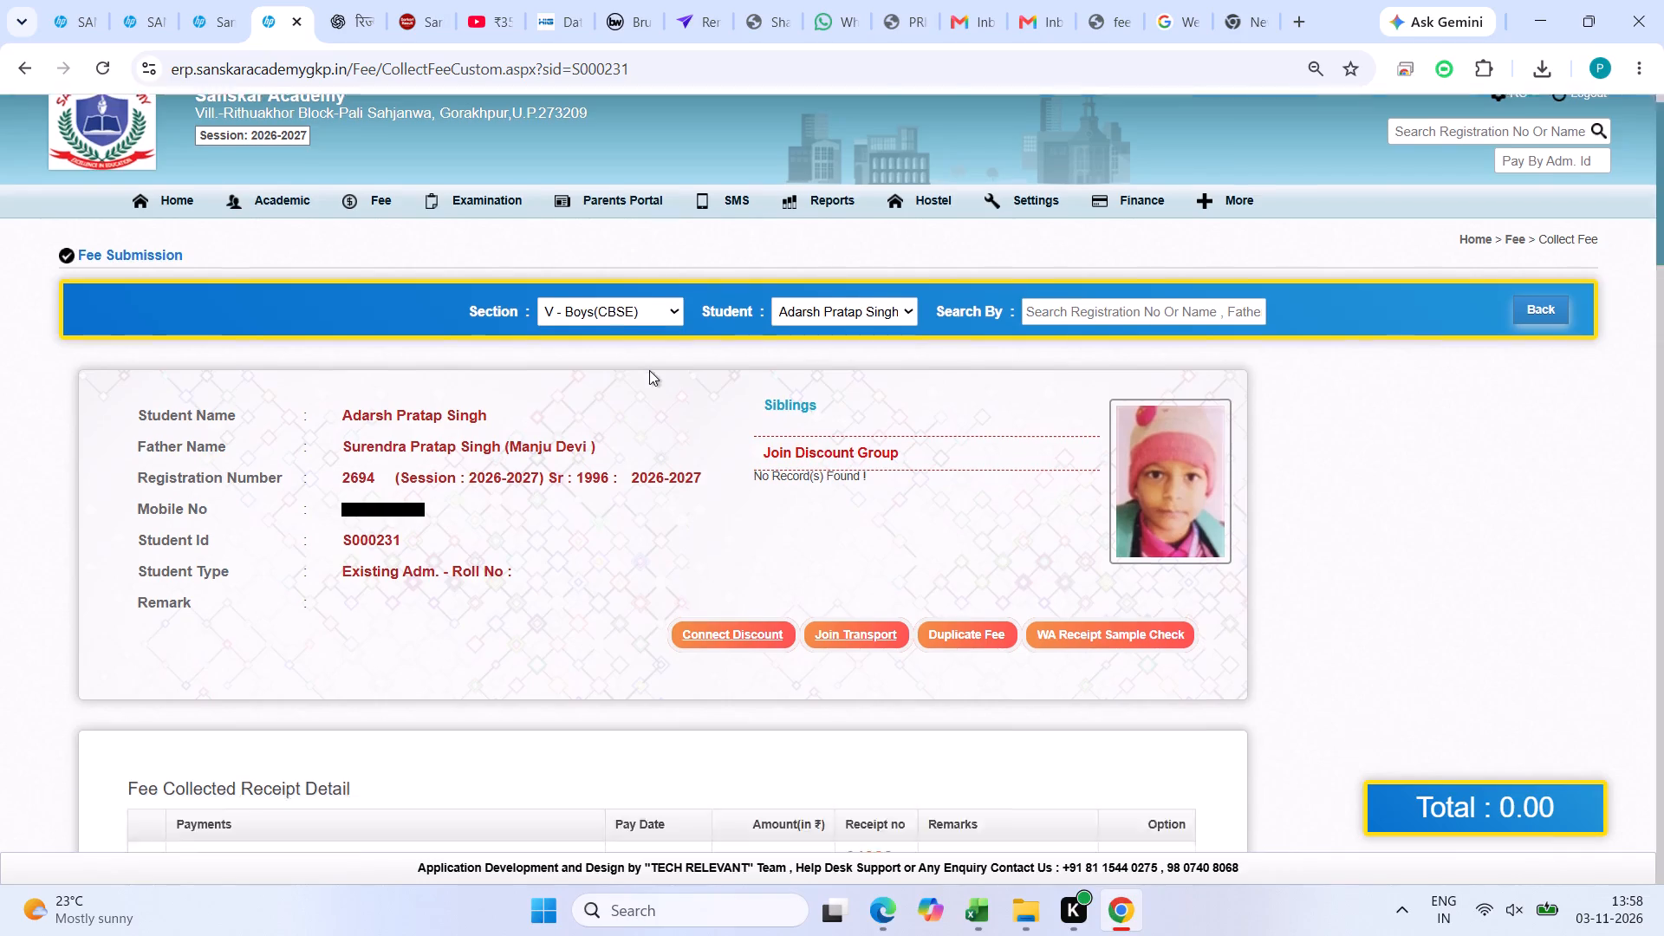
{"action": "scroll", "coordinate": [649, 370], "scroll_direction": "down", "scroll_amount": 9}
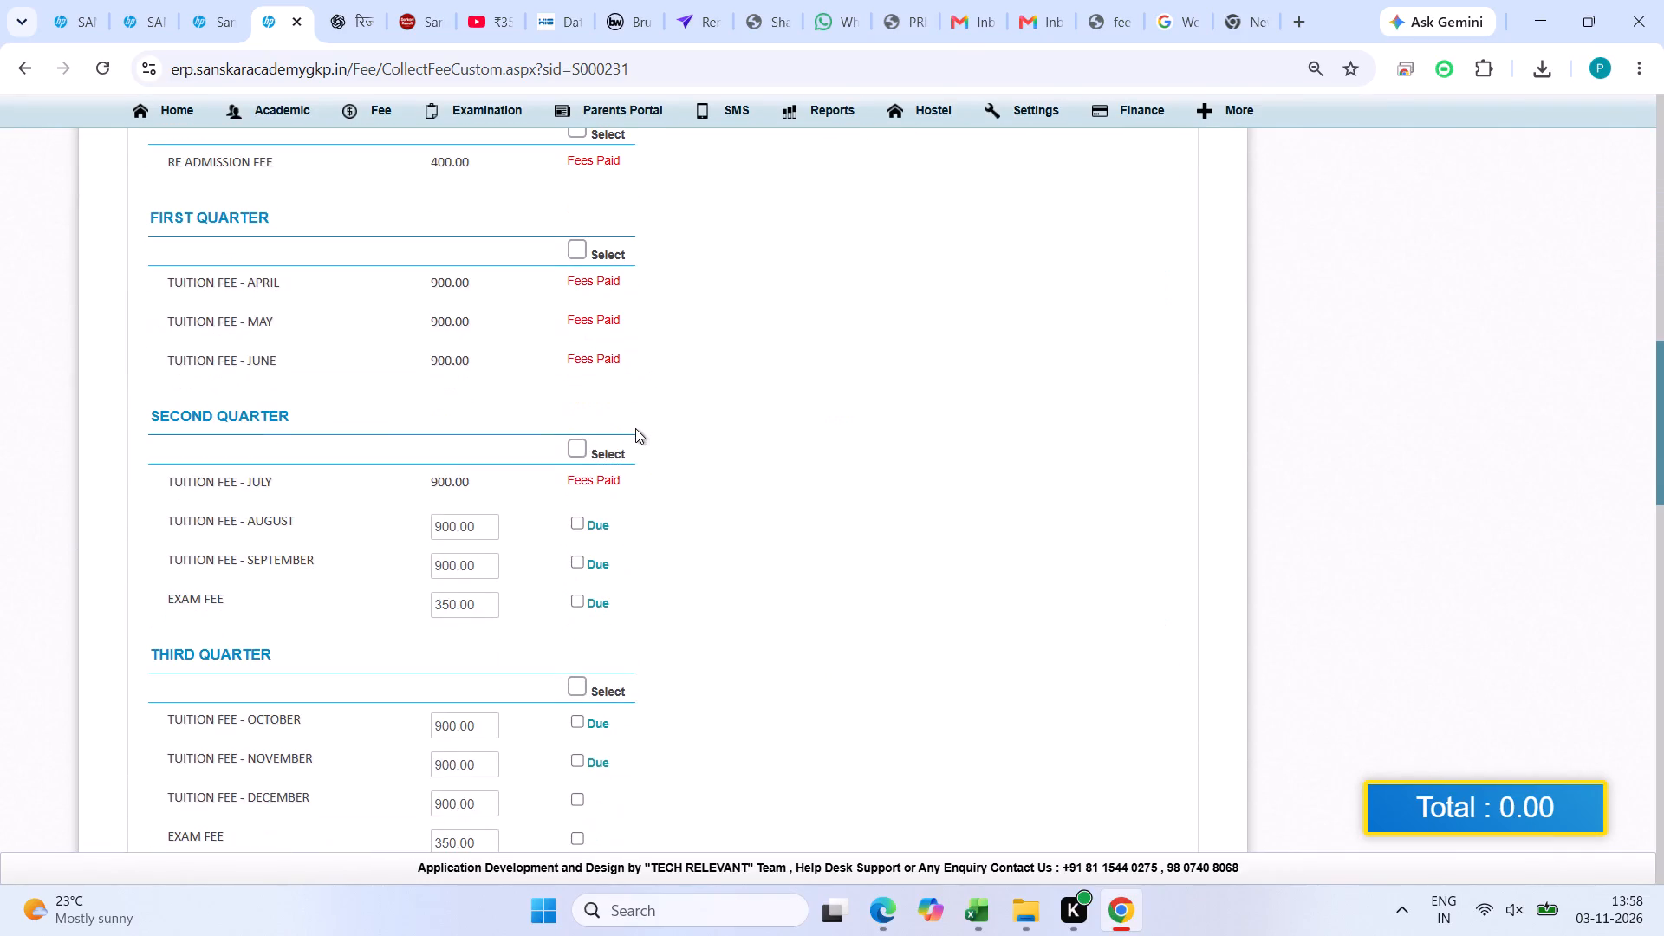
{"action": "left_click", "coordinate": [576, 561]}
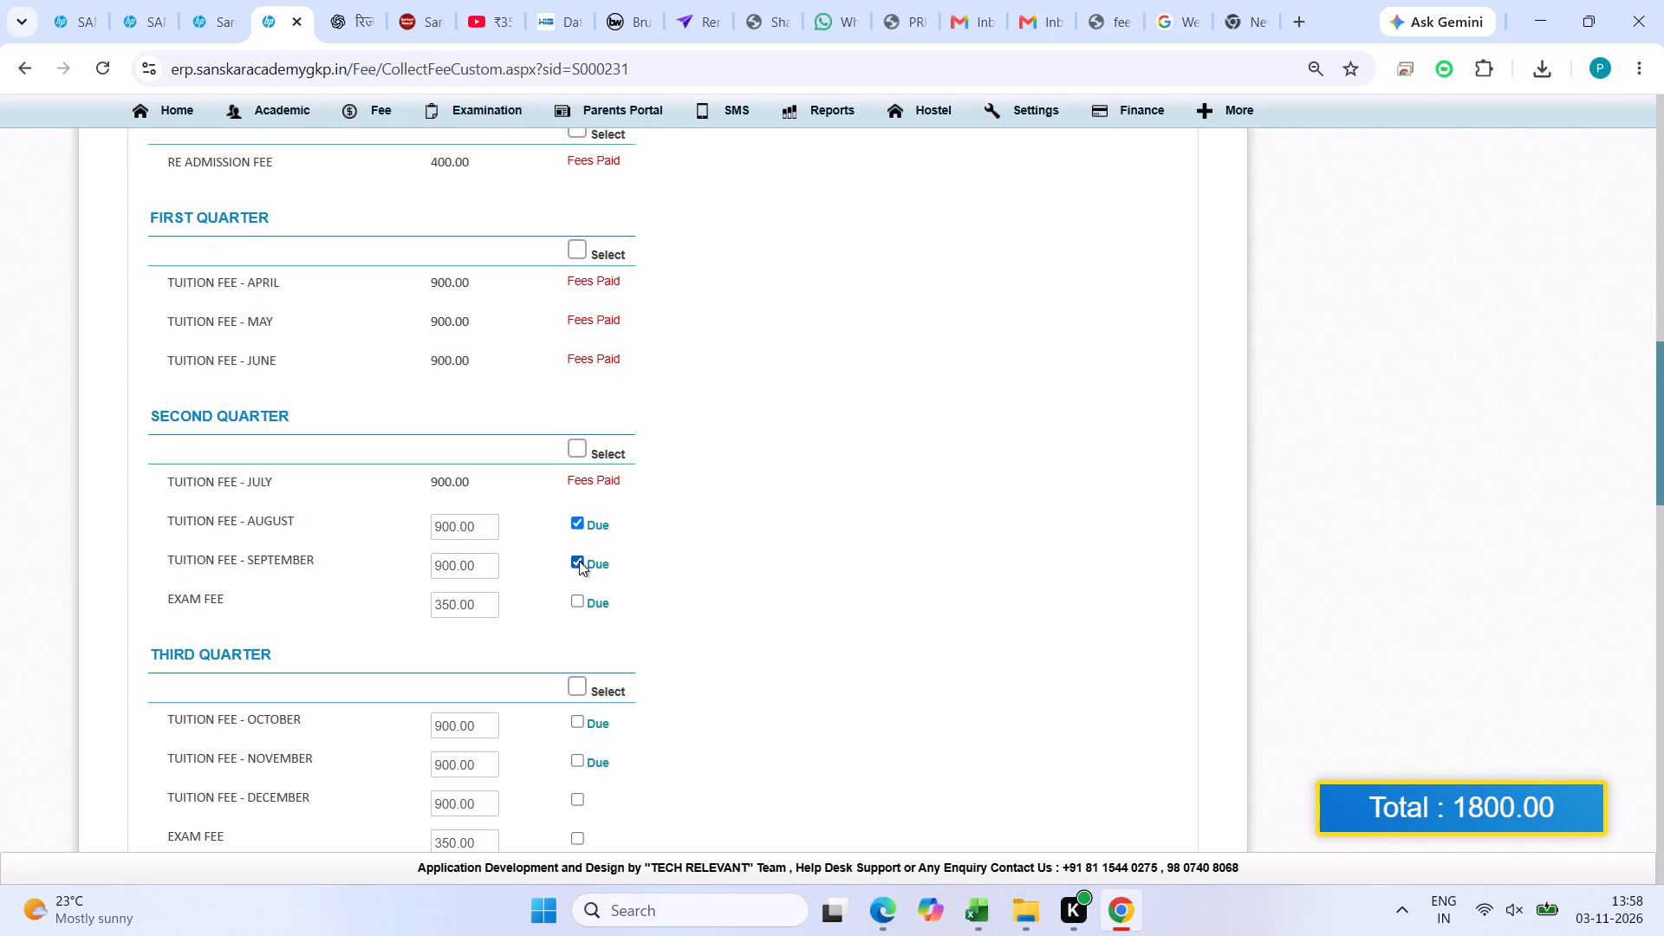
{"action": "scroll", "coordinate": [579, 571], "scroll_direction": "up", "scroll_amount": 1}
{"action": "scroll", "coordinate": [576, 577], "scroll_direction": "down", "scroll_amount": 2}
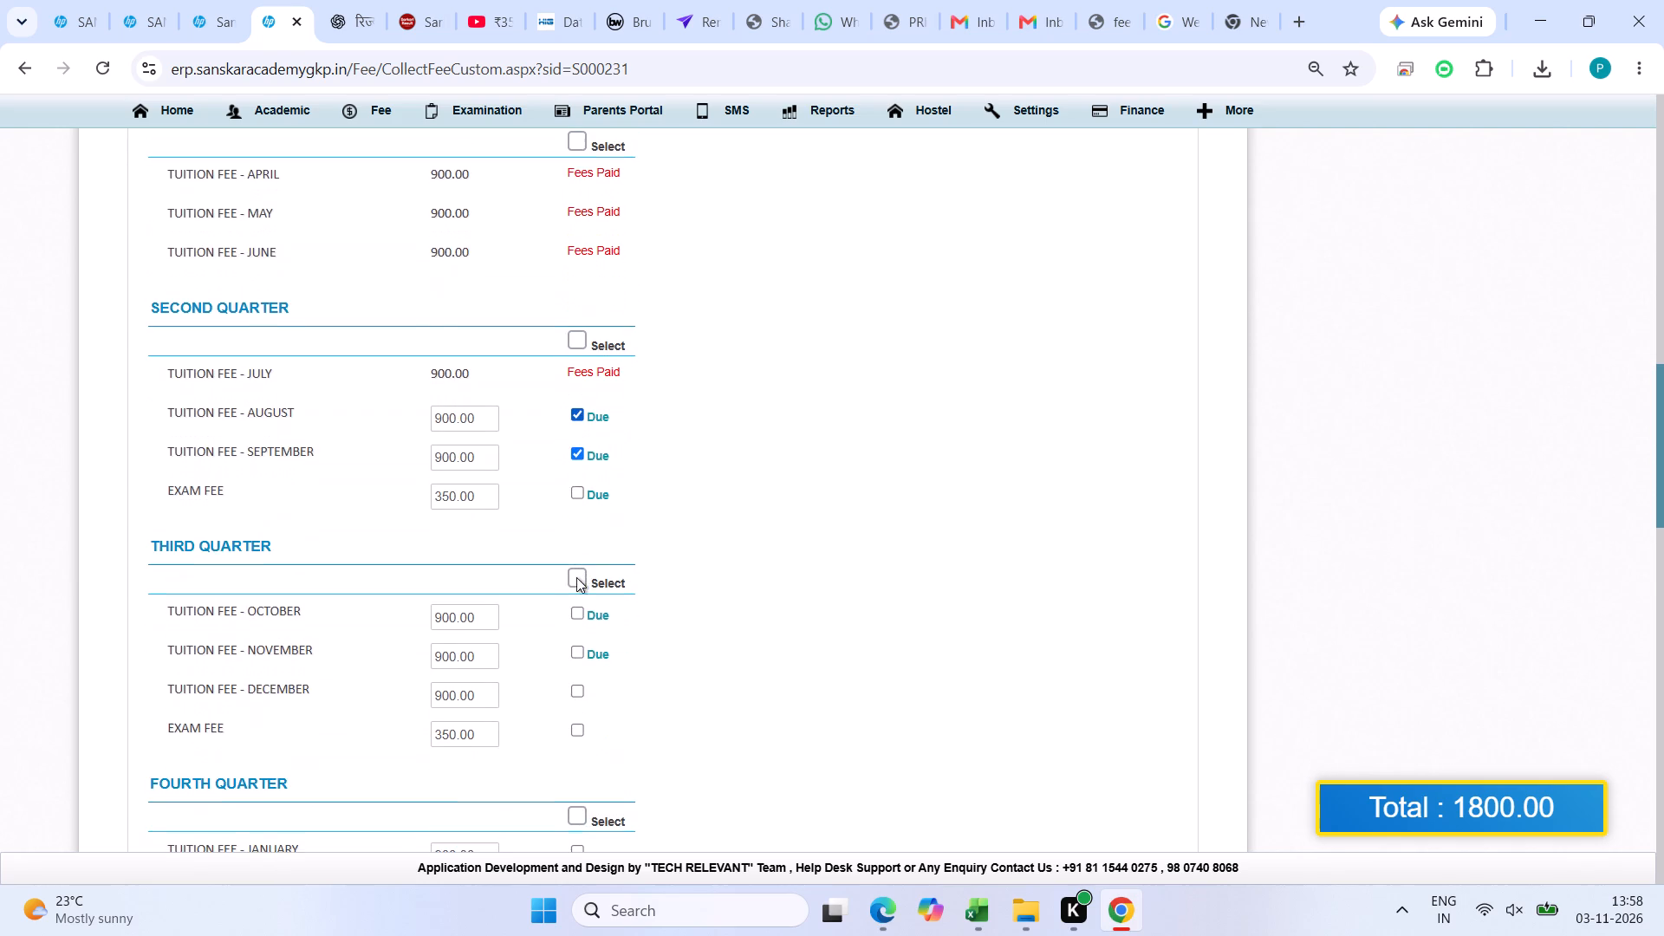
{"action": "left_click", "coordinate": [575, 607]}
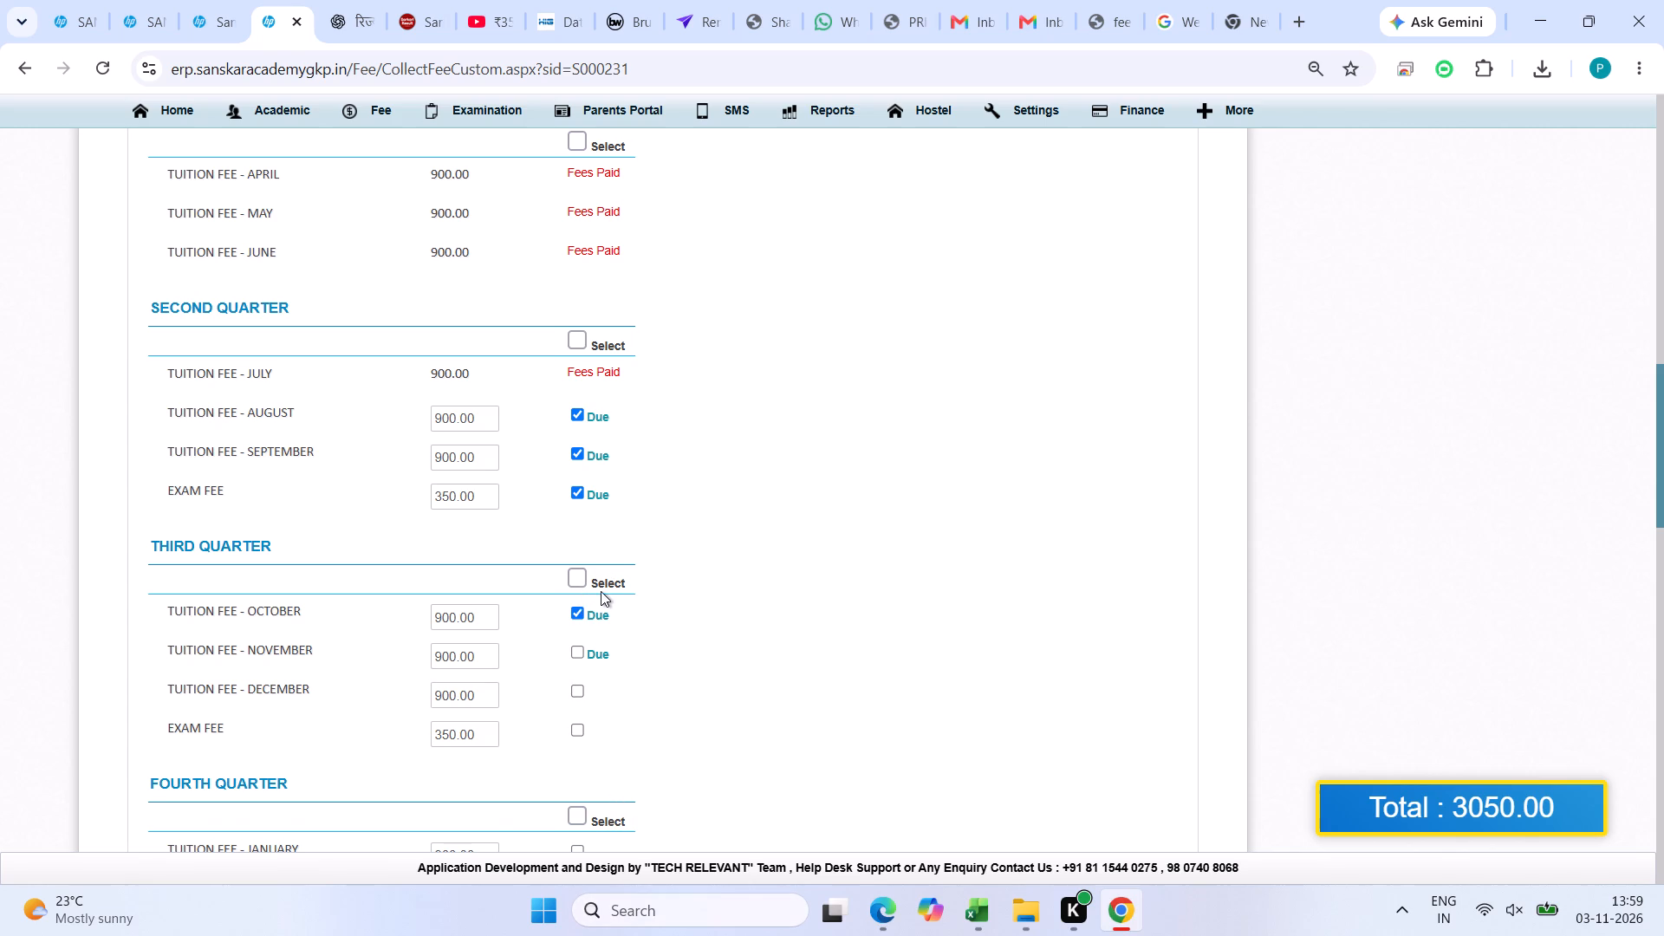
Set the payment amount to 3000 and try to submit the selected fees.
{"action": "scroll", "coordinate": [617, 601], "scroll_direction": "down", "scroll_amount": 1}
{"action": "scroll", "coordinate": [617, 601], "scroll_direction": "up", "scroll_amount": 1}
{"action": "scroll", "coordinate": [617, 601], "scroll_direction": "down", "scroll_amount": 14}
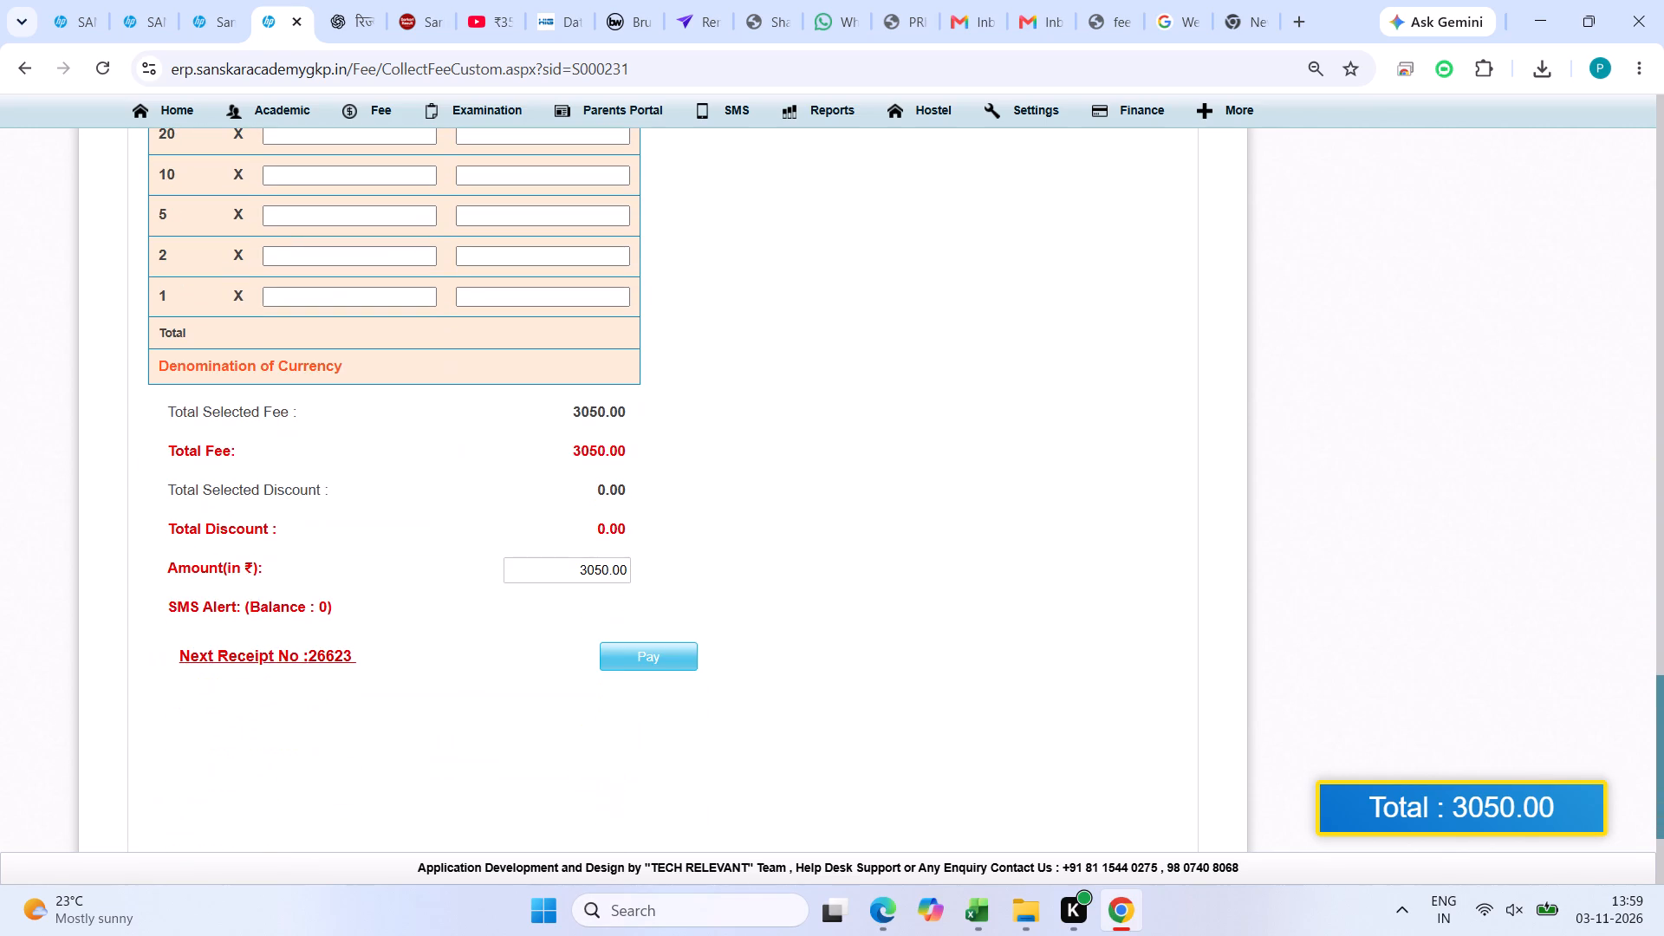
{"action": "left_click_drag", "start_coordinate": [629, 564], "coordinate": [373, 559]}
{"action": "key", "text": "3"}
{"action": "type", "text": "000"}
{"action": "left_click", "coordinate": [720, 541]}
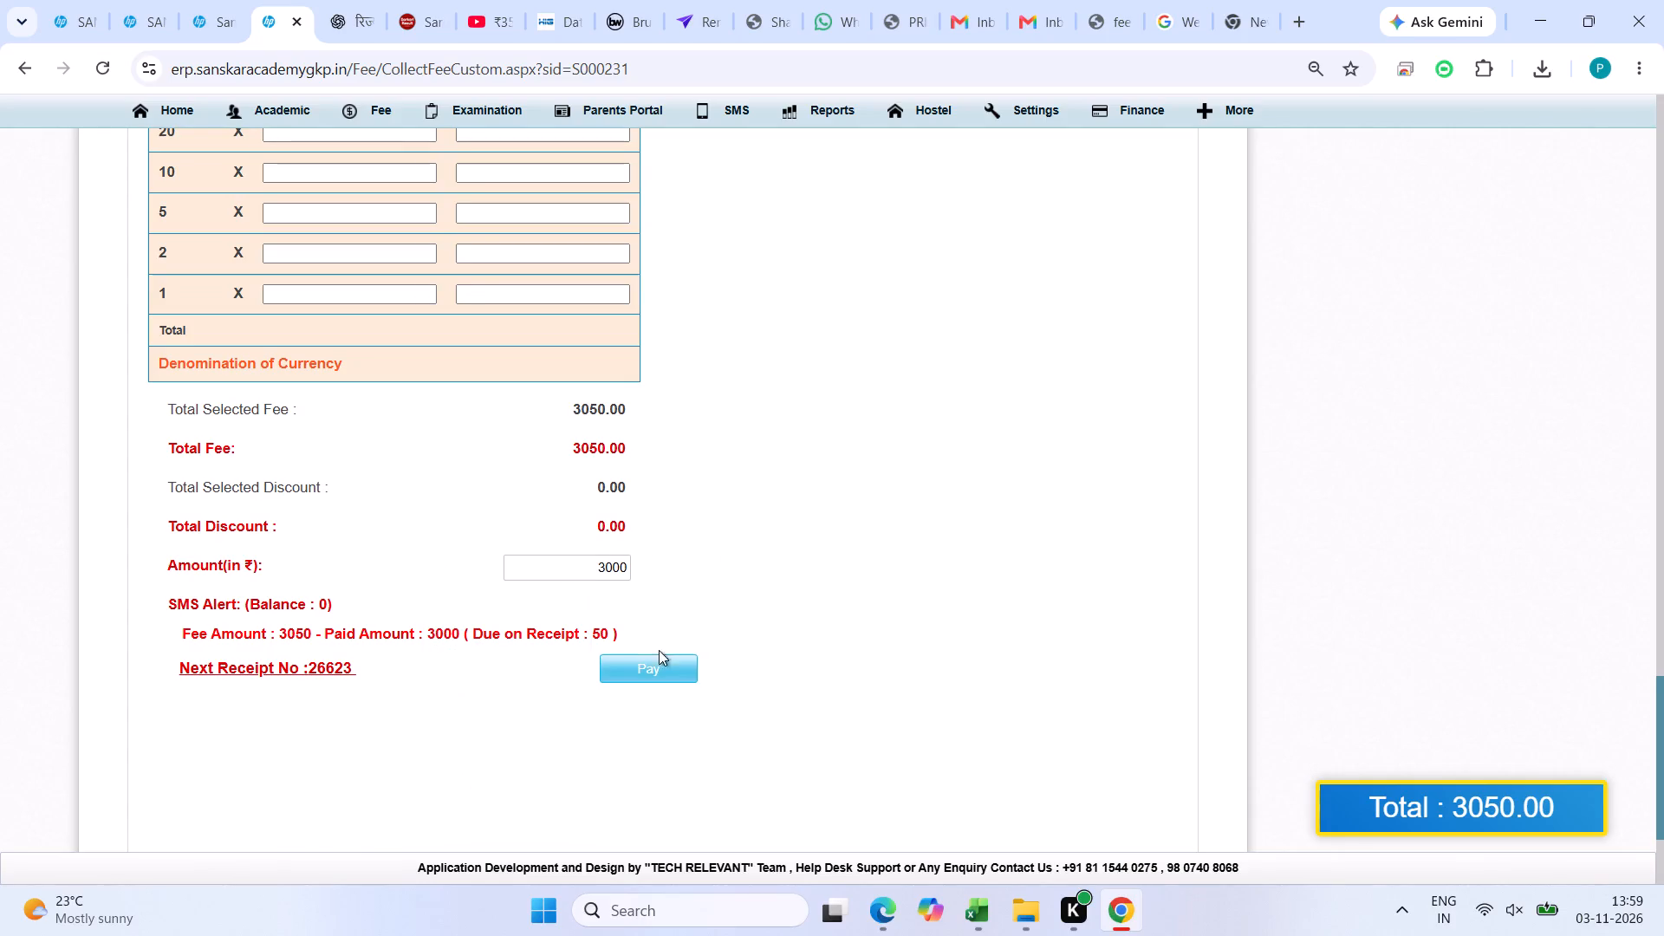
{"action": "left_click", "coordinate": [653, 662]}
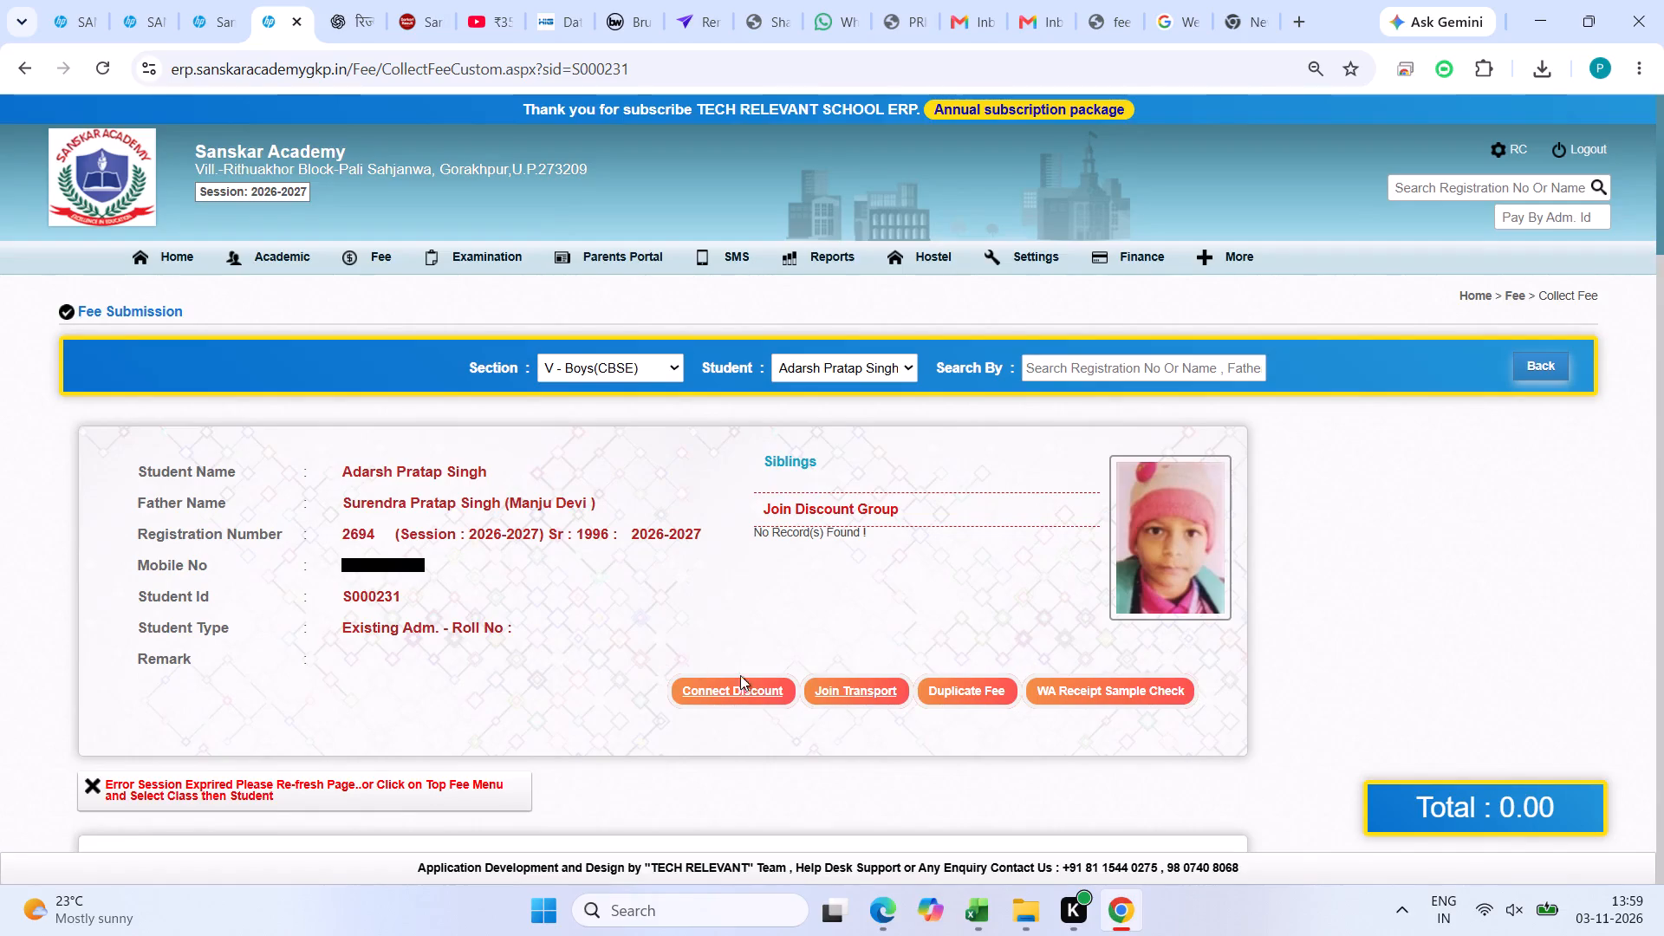
Search by the same student's registration number and reload the V-Boys(CBSE) student's fee record.
{"action": "left_click", "coordinate": [1057, 362]}
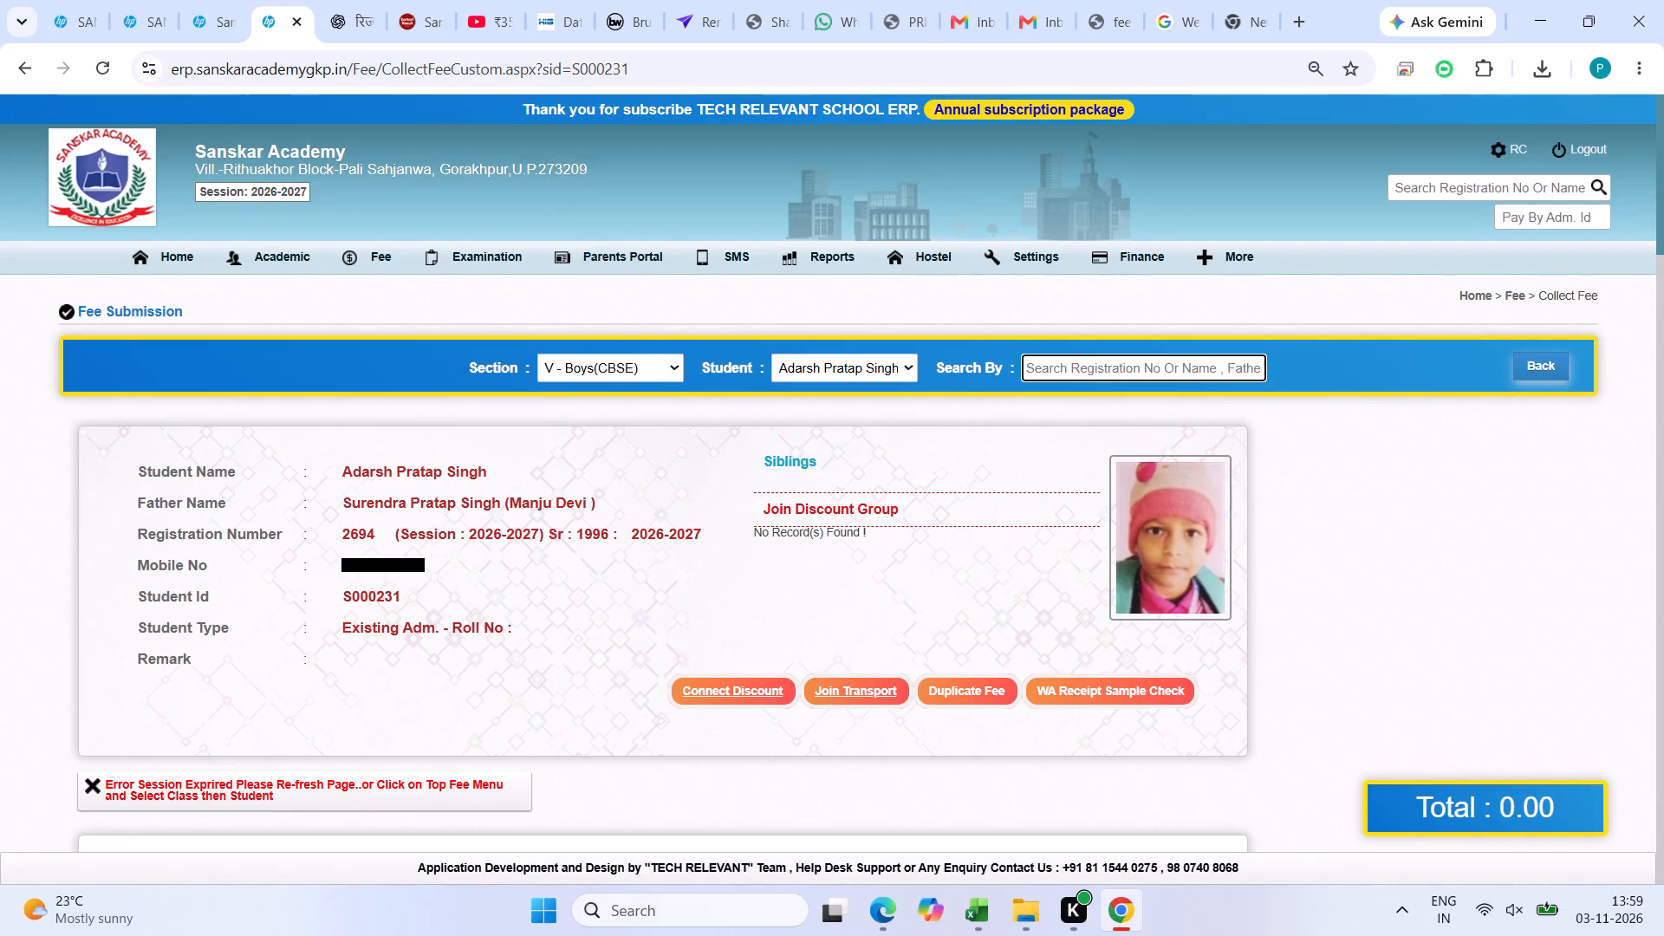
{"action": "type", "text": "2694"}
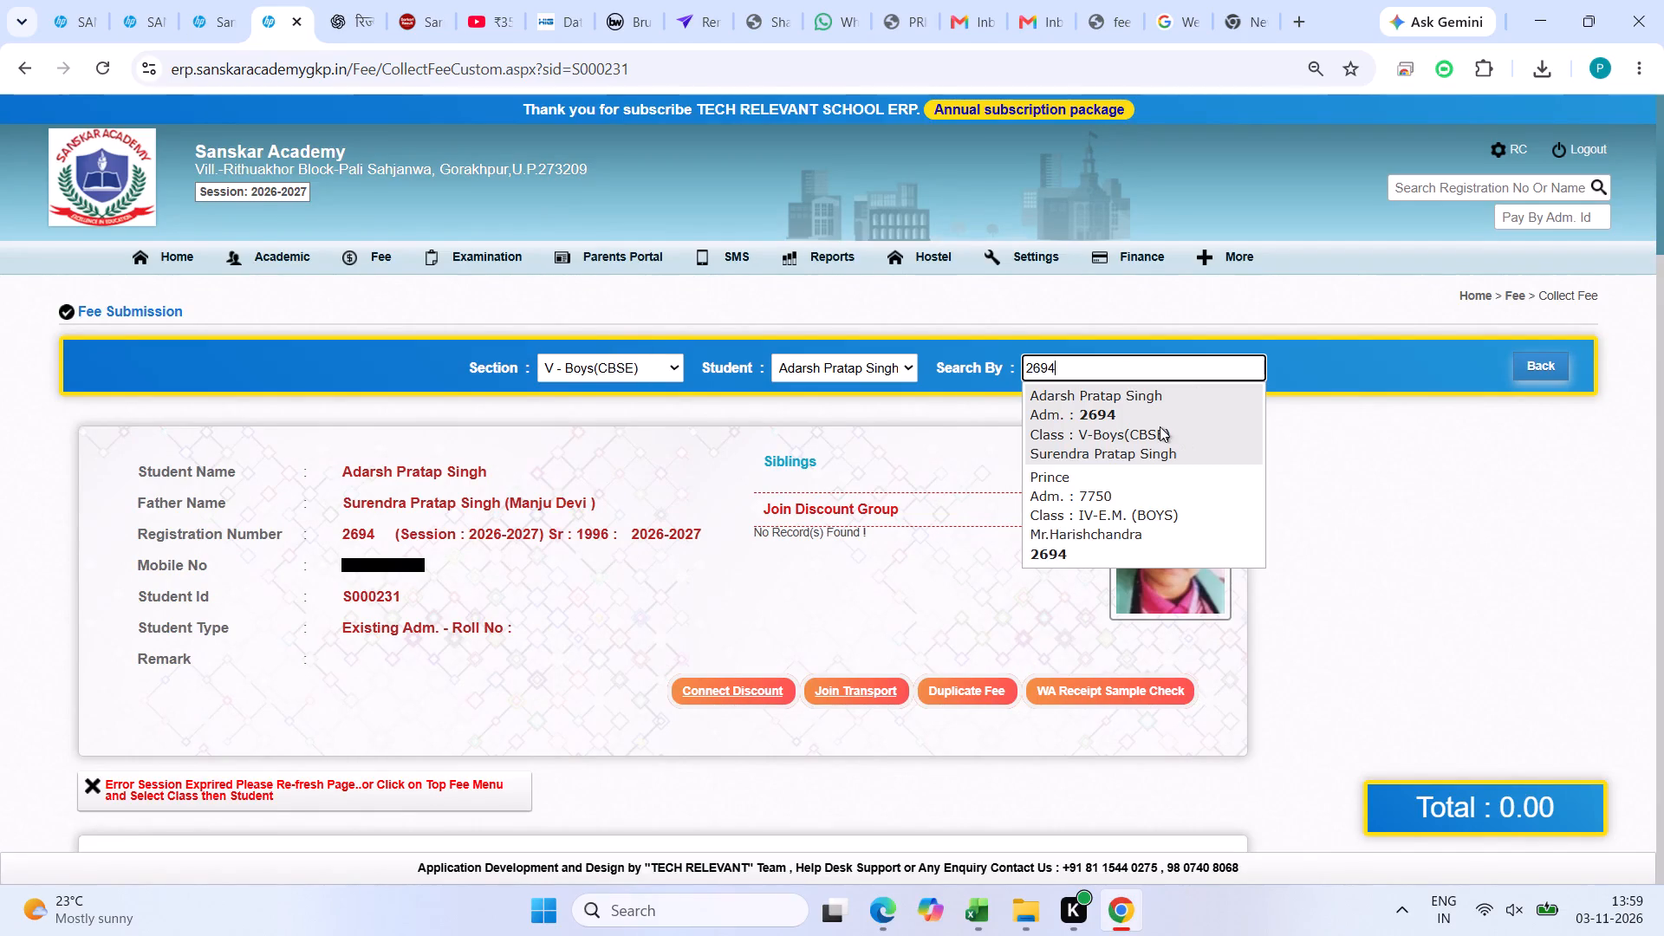
{"action": "left_click", "coordinate": [1160, 426]}
Select the unpaid fees through October: August, September and October tuition plus the second-quarter exam fee.
{"action": "scroll", "coordinate": [1023, 500], "scroll_direction": "down", "scroll_amount": 2}
{"action": "scroll", "coordinate": [874, 507], "scroll_direction": "up", "scroll_amount": 1}
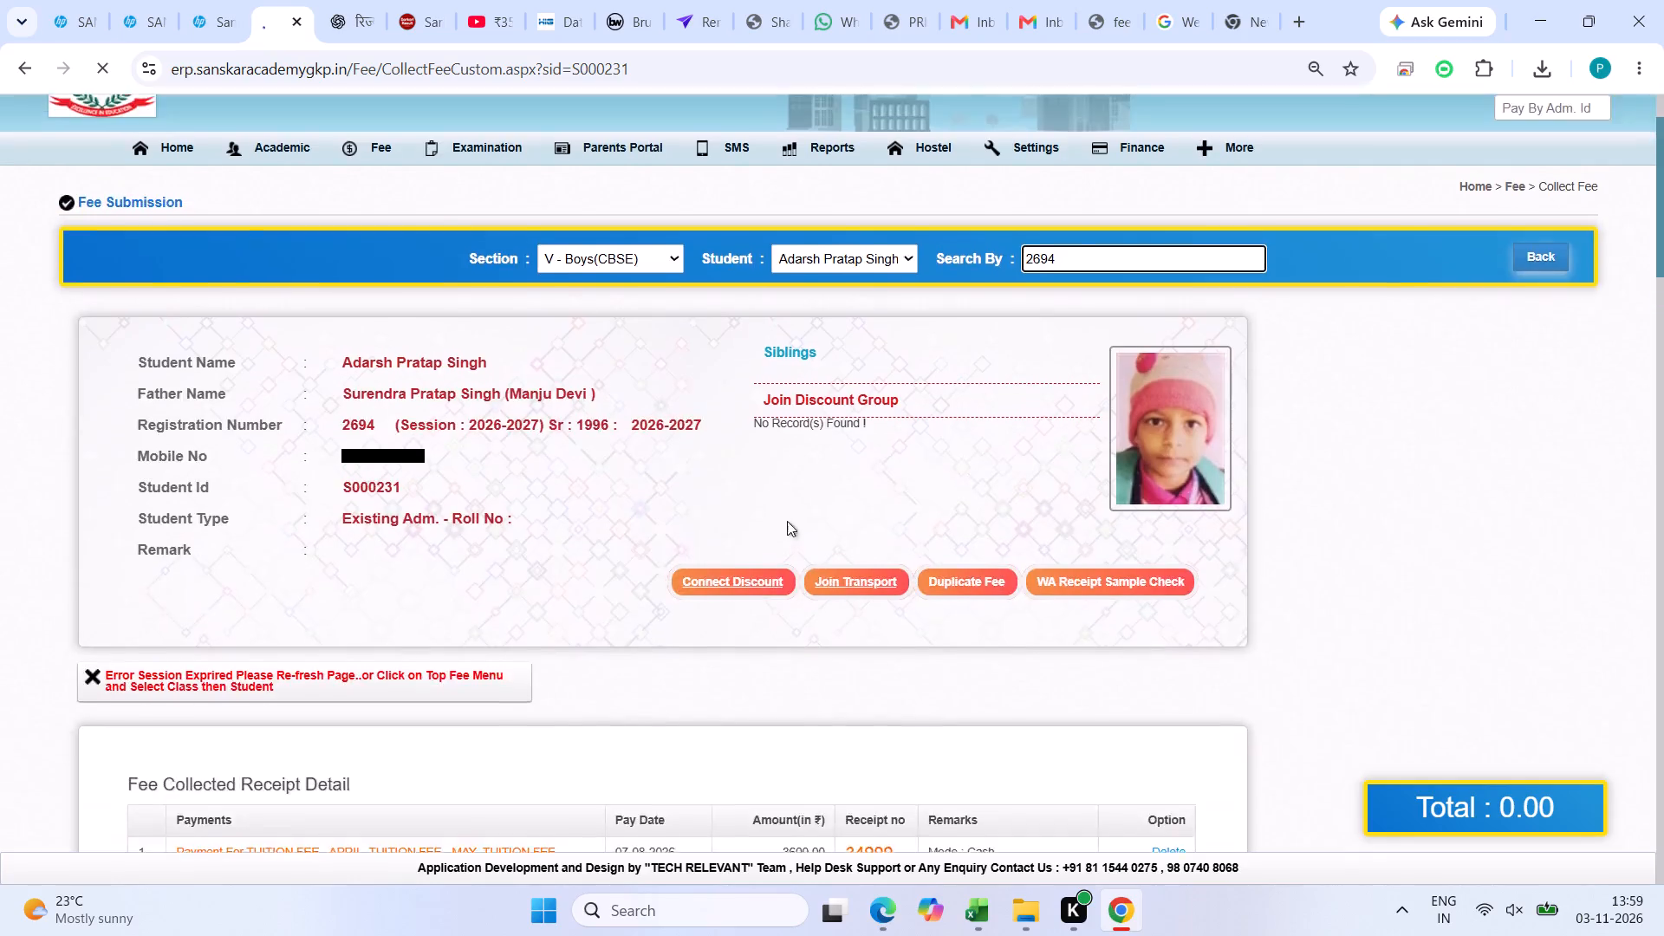
{"action": "scroll", "coordinate": [771, 517], "scroll_direction": "down", "scroll_amount": 1}
{"action": "scroll", "coordinate": [771, 517], "scroll_direction": "up", "scroll_amount": 1}
{"action": "scroll", "coordinate": [771, 517], "scroll_direction": "down", "scroll_amount": 10}
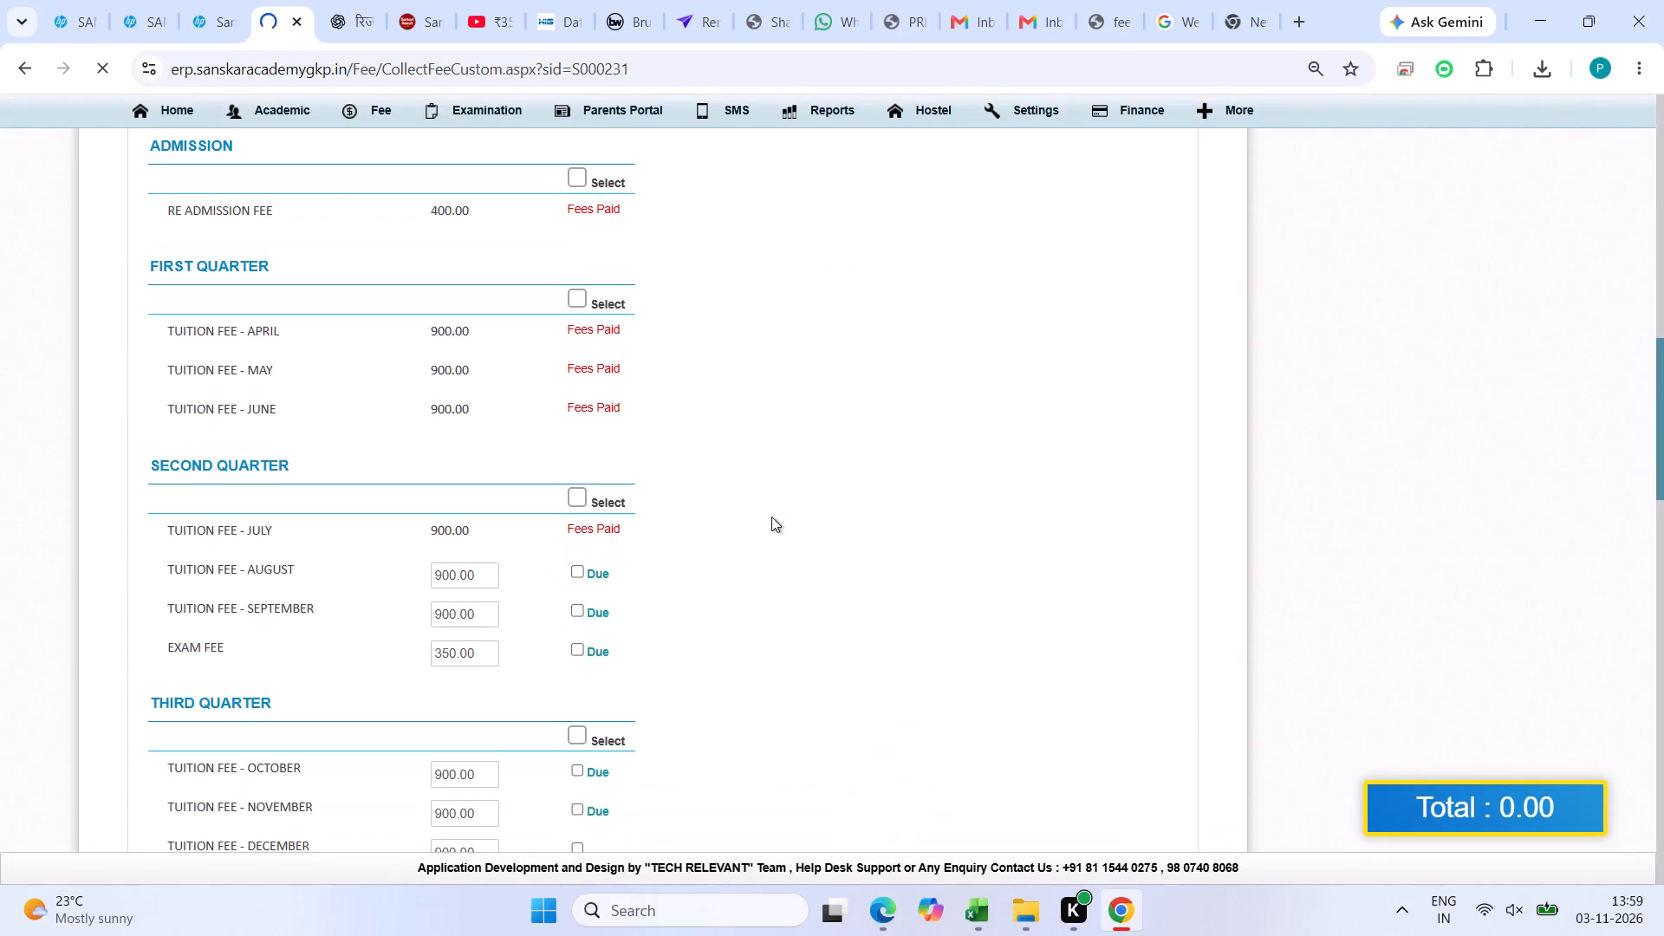
{"action": "scroll", "coordinate": [771, 517], "scroll_direction": "down", "scroll_amount": 7}
{"action": "scroll", "coordinate": [777, 536], "scroll_direction": "up", "scroll_amount": 1}
{"action": "scroll", "coordinate": [750, 568], "scroll_direction": "down", "scroll_amount": 1}
{"action": "scroll", "coordinate": [728, 583], "scroll_direction": "up", "scroll_amount": 1}
{"action": "scroll", "coordinate": [724, 587], "scroll_direction": "down", "scroll_amount": 1}
{"action": "scroll", "coordinate": [714, 590], "scroll_direction": "up", "scroll_amount": 1}
{"action": "scroll", "coordinate": [702, 595], "scroll_direction": "down", "scroll_amount": 5}
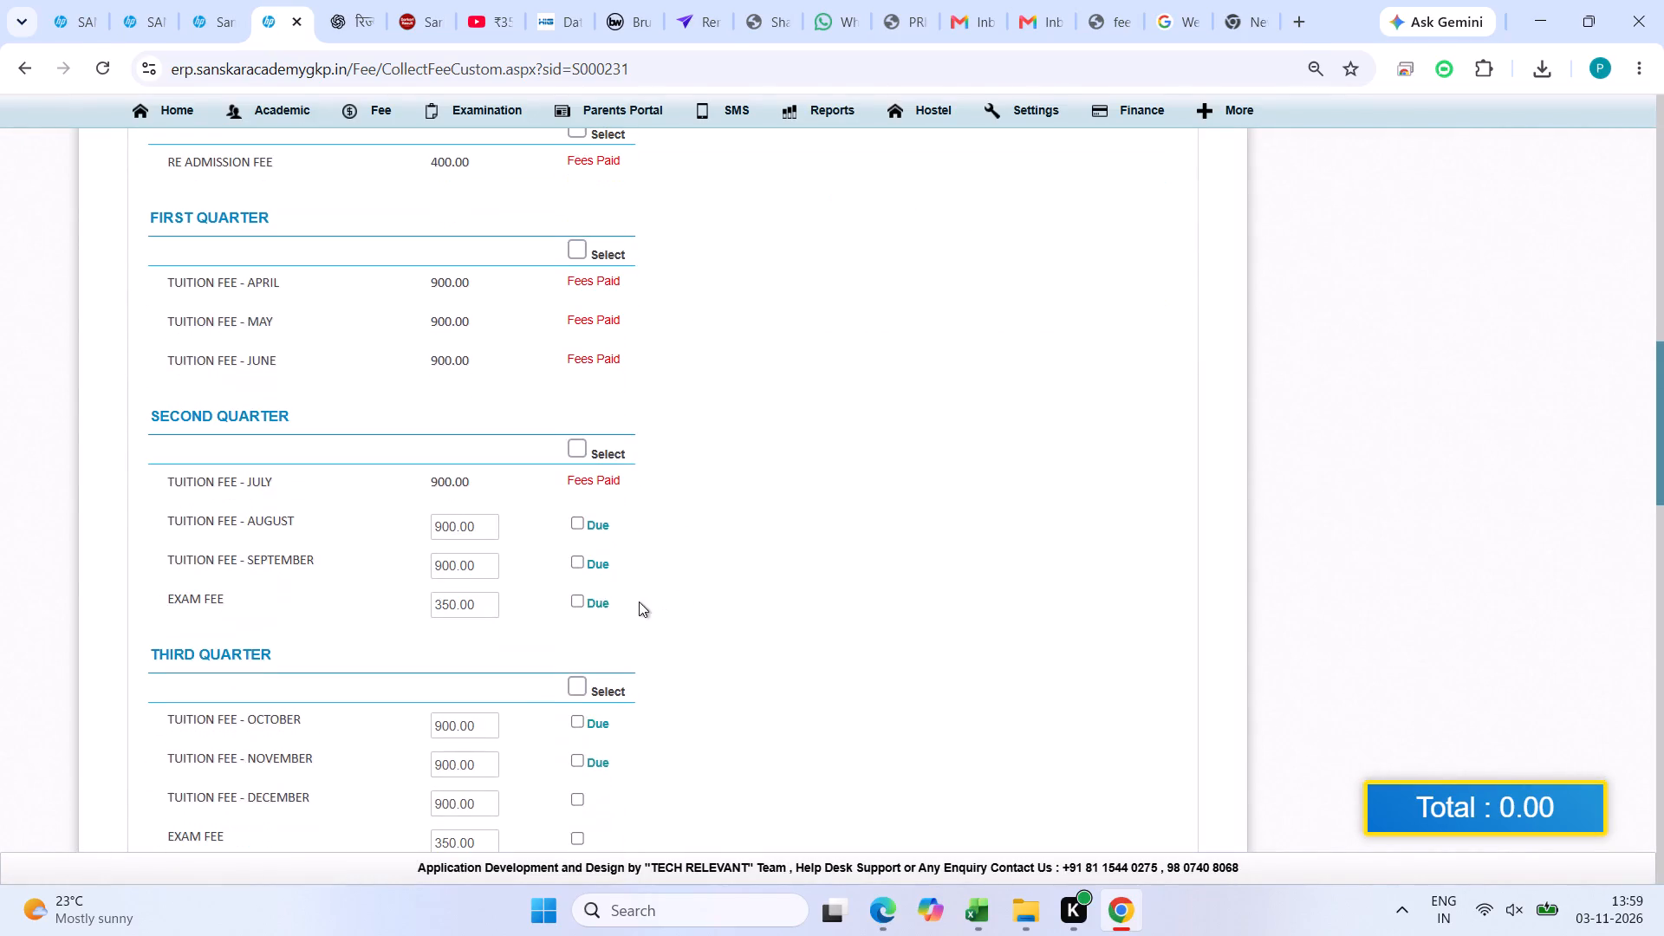
{"action": "left_click", "coordinate": [579, 717]}
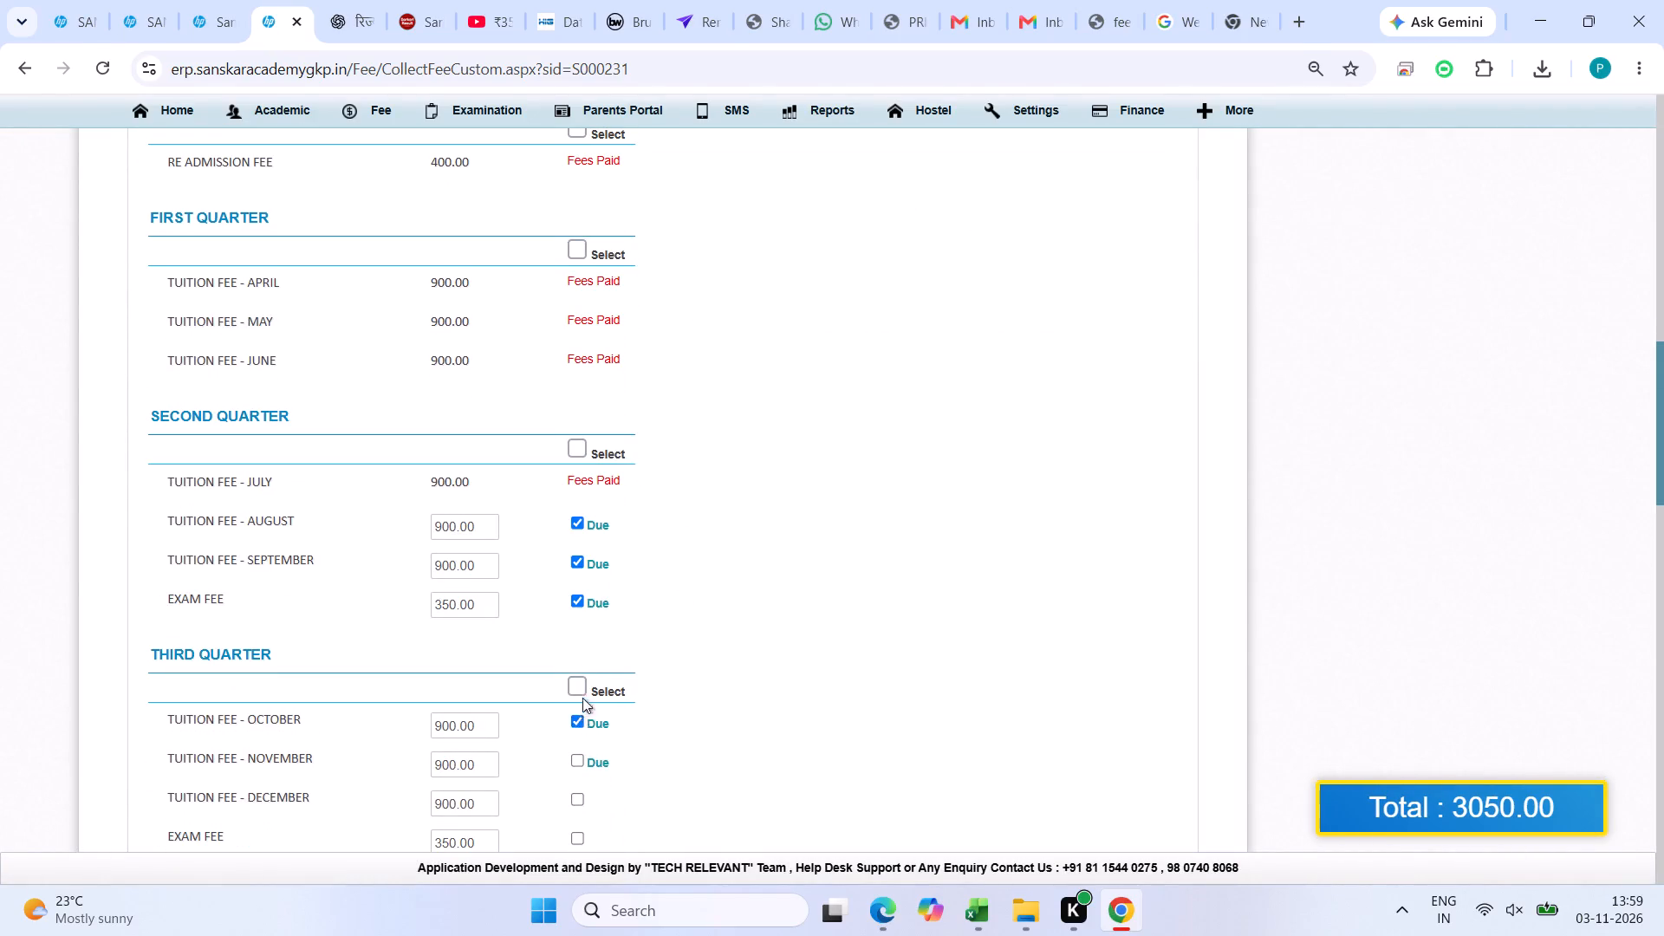
Set the amount received to 3000 and submit the fee payment.
{"action": "scroll", "coordinate": [582, 693], "scroll_direction": "down", "scroll_amount": 10}
{"action": "scroll", "coordinate": [588, 677], "scroll_direction": "up", "scroll_amount": 1}
{"action": "scroll", "coordinate": [590, 669], "scroll_direction": "down", "scroll_amount": 1}
{"action": "scroll", "coordinate": [590, 669], "scroll_direction": "up", "scroll_amount": 1}
{"action": "scroll", "coordinate": [590, 669], "scroll_direction": "down", "scroll_amount": 6}
{"action": "left_click_drag", "start_coordinate": [630, 563], "coordinate": [631, 563]}
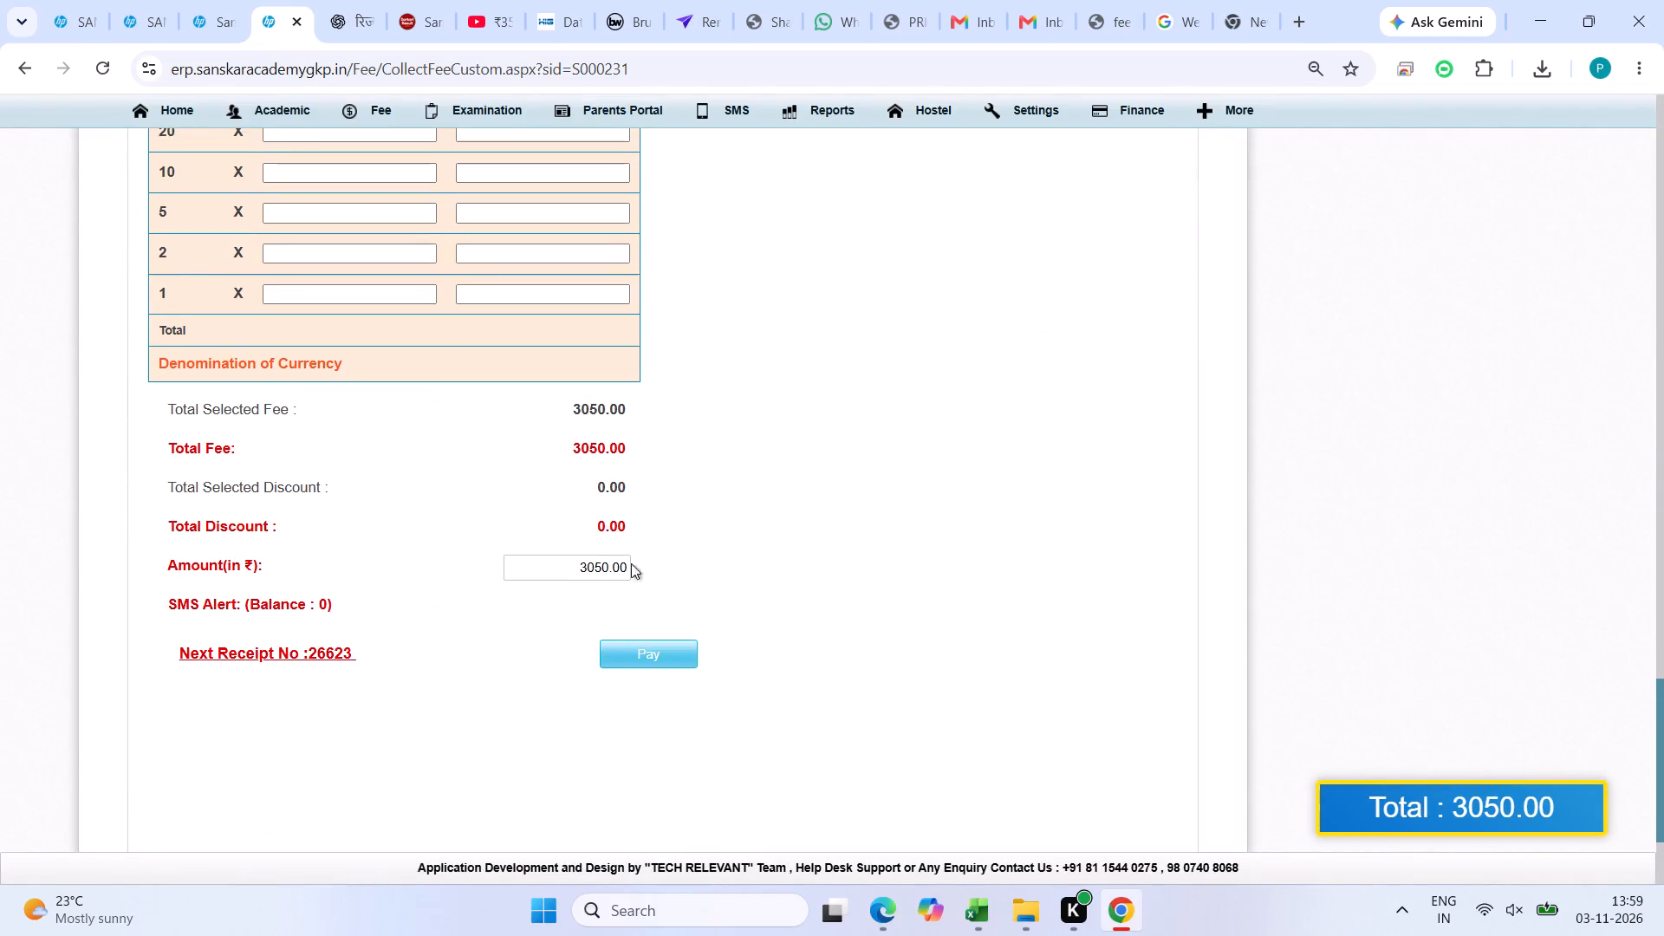
{"action": "left_click_drag", "start_coordinate": [631, 563], "coordinate": [406, 532]}
{"action": "key", "text": "3"}
{"action": "type", "text": "000"}
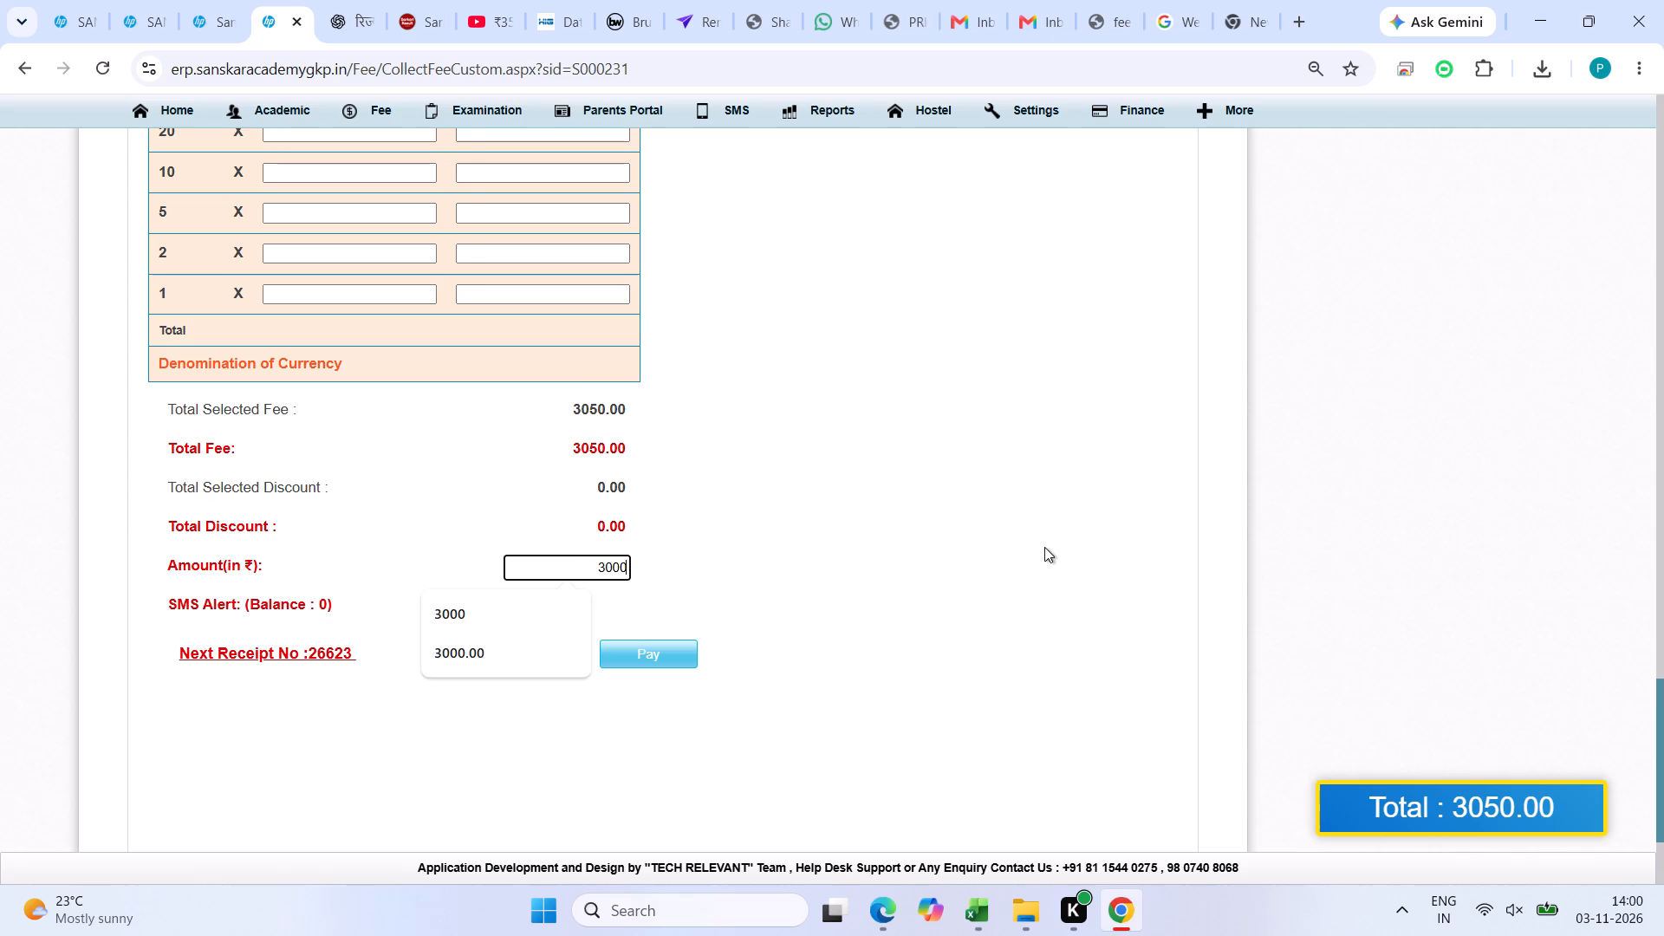
{"action": "left_click", "coordinate": [855, 540]}
{"action": "left_click", "coordinate": [644, 677]}
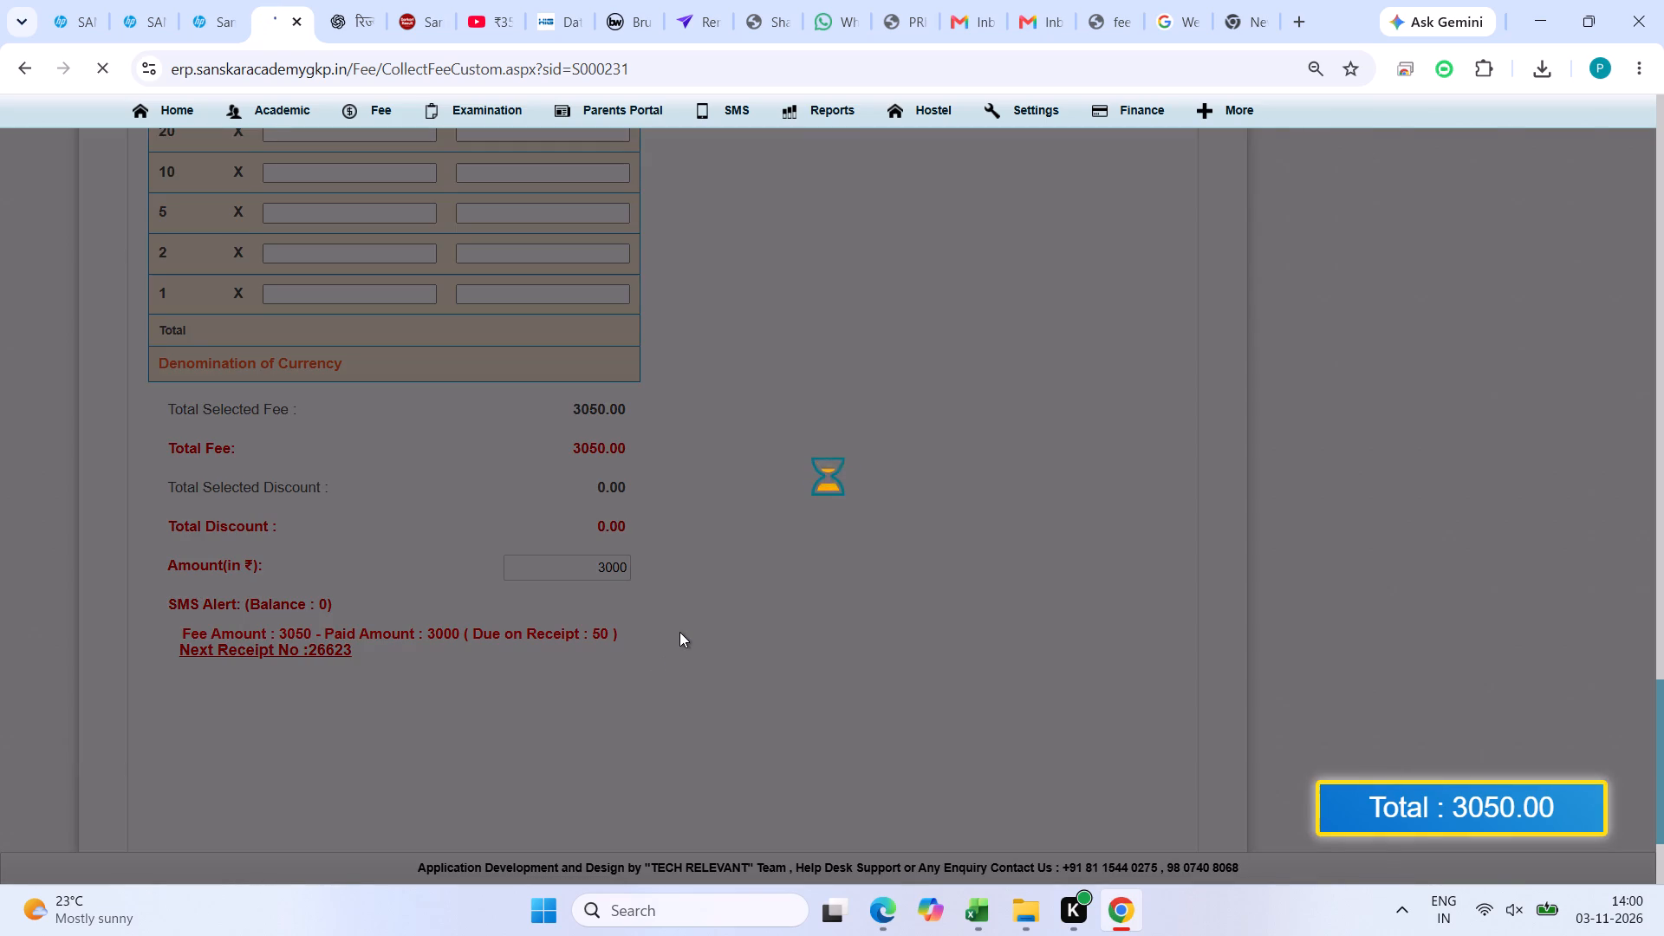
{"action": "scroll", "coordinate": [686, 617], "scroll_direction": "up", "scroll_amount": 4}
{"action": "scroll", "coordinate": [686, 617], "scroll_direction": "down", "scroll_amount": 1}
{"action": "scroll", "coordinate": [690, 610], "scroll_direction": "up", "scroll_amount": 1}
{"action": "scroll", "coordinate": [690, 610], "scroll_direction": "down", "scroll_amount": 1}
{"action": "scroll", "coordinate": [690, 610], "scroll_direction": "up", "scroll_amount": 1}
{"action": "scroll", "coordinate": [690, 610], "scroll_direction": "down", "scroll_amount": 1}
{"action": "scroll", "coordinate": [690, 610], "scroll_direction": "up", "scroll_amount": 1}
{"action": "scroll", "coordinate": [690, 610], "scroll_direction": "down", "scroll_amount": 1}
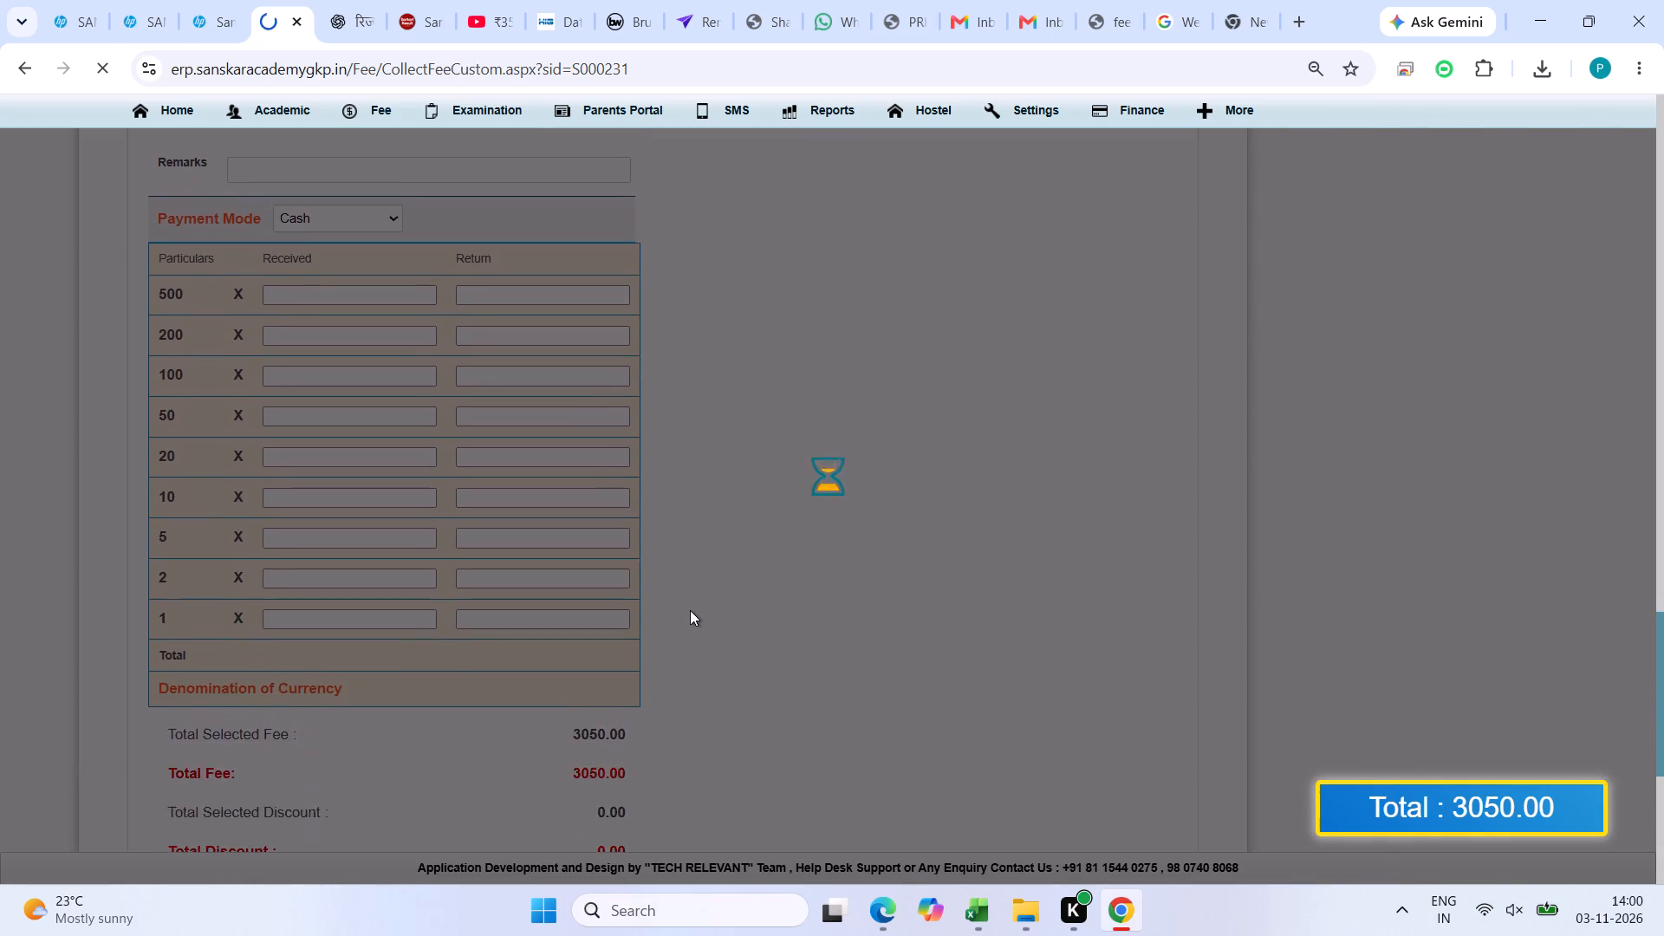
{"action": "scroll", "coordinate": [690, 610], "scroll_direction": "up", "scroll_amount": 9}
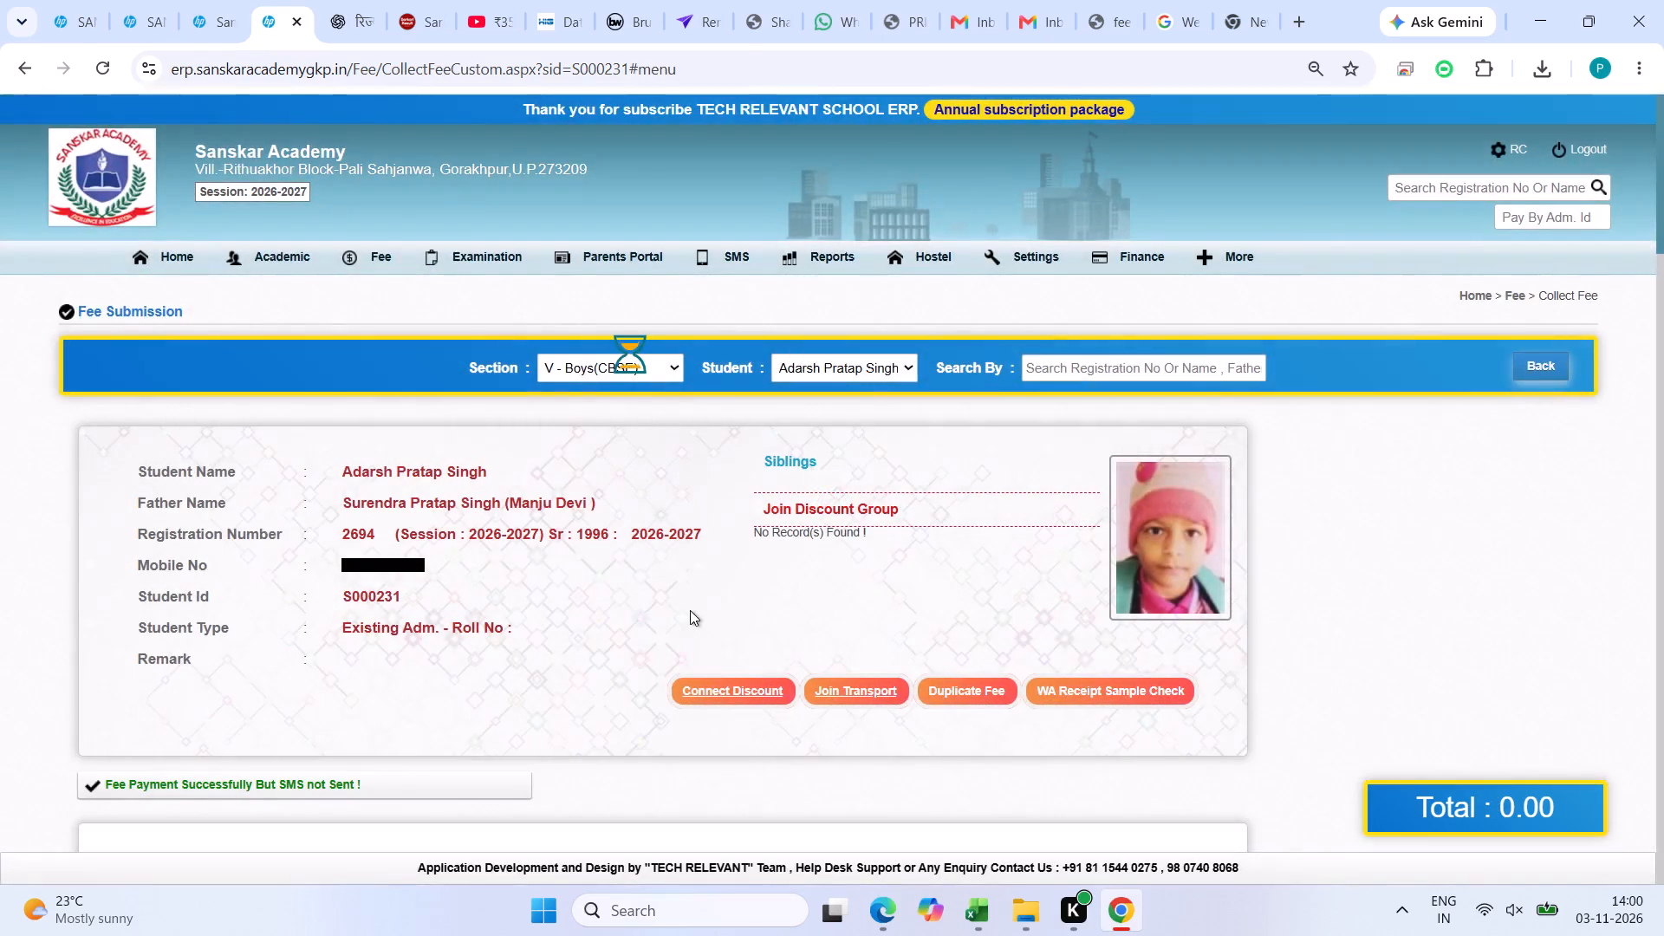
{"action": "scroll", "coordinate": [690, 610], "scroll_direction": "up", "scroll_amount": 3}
Print the fee receipt in the A4 landscape 2 Receipt format and close the receipt view.
{"action": "left_click", "coordinate": [1212, 265]}
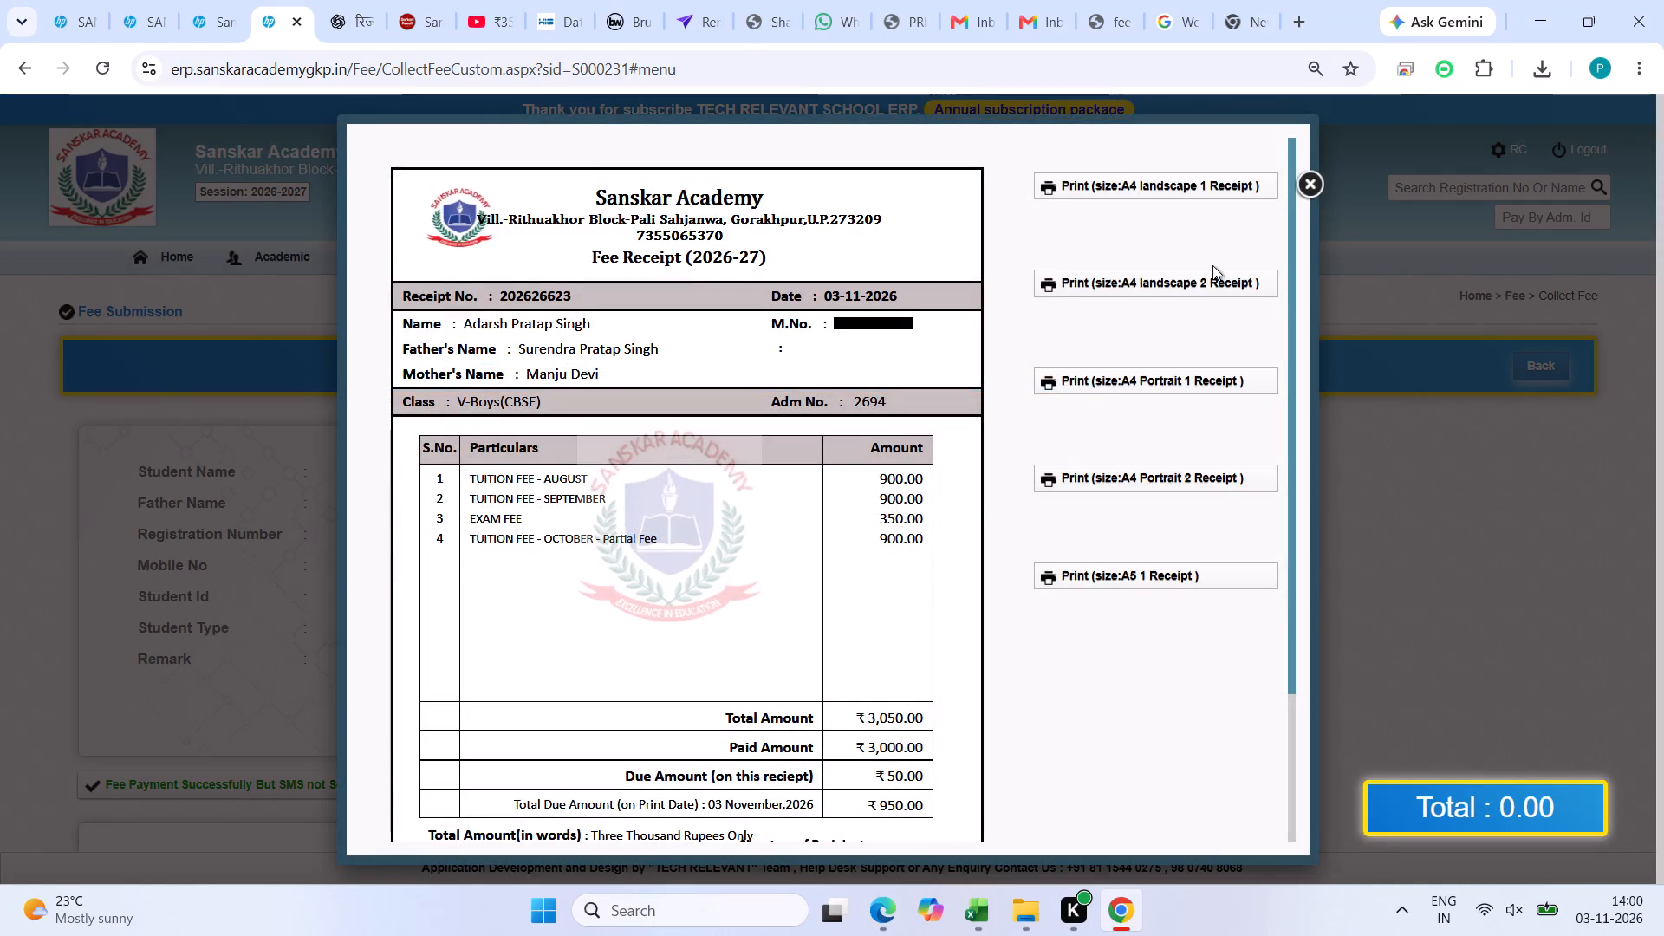
{"action": "left_click", "coordinate": [1213, 285]}
{"action": "scroll", "coordinate": [849, 420], "scroll_direction": "down", "scroll_amount": 4}
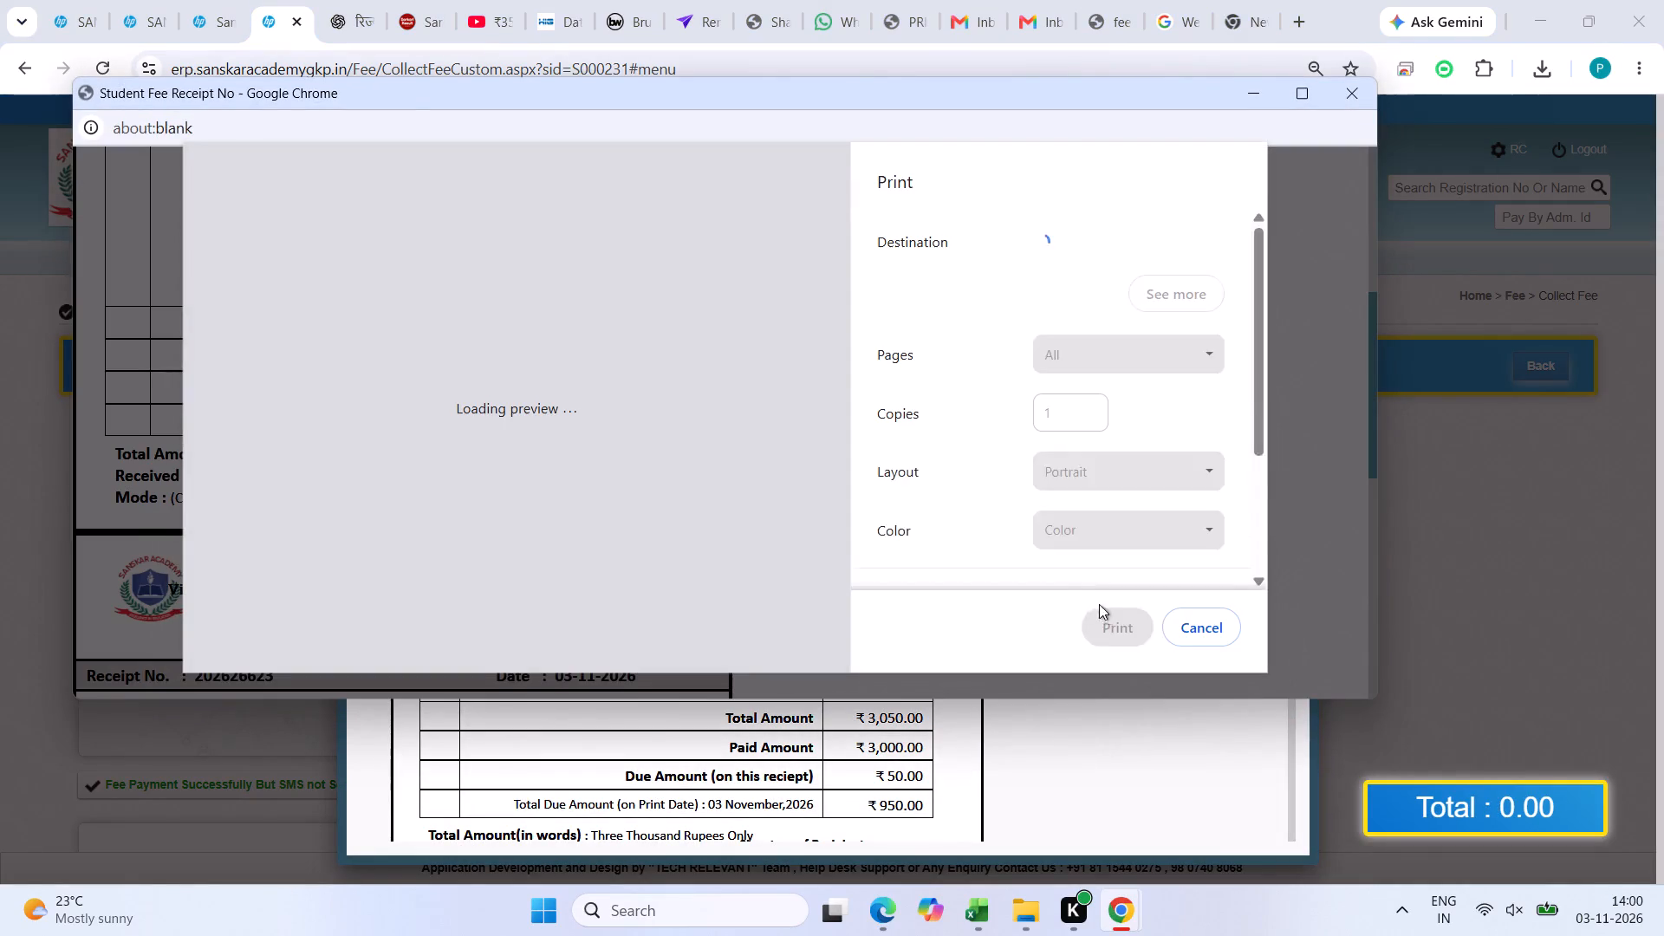
{"action": "left_click", "coordinate": [1110, 635]}
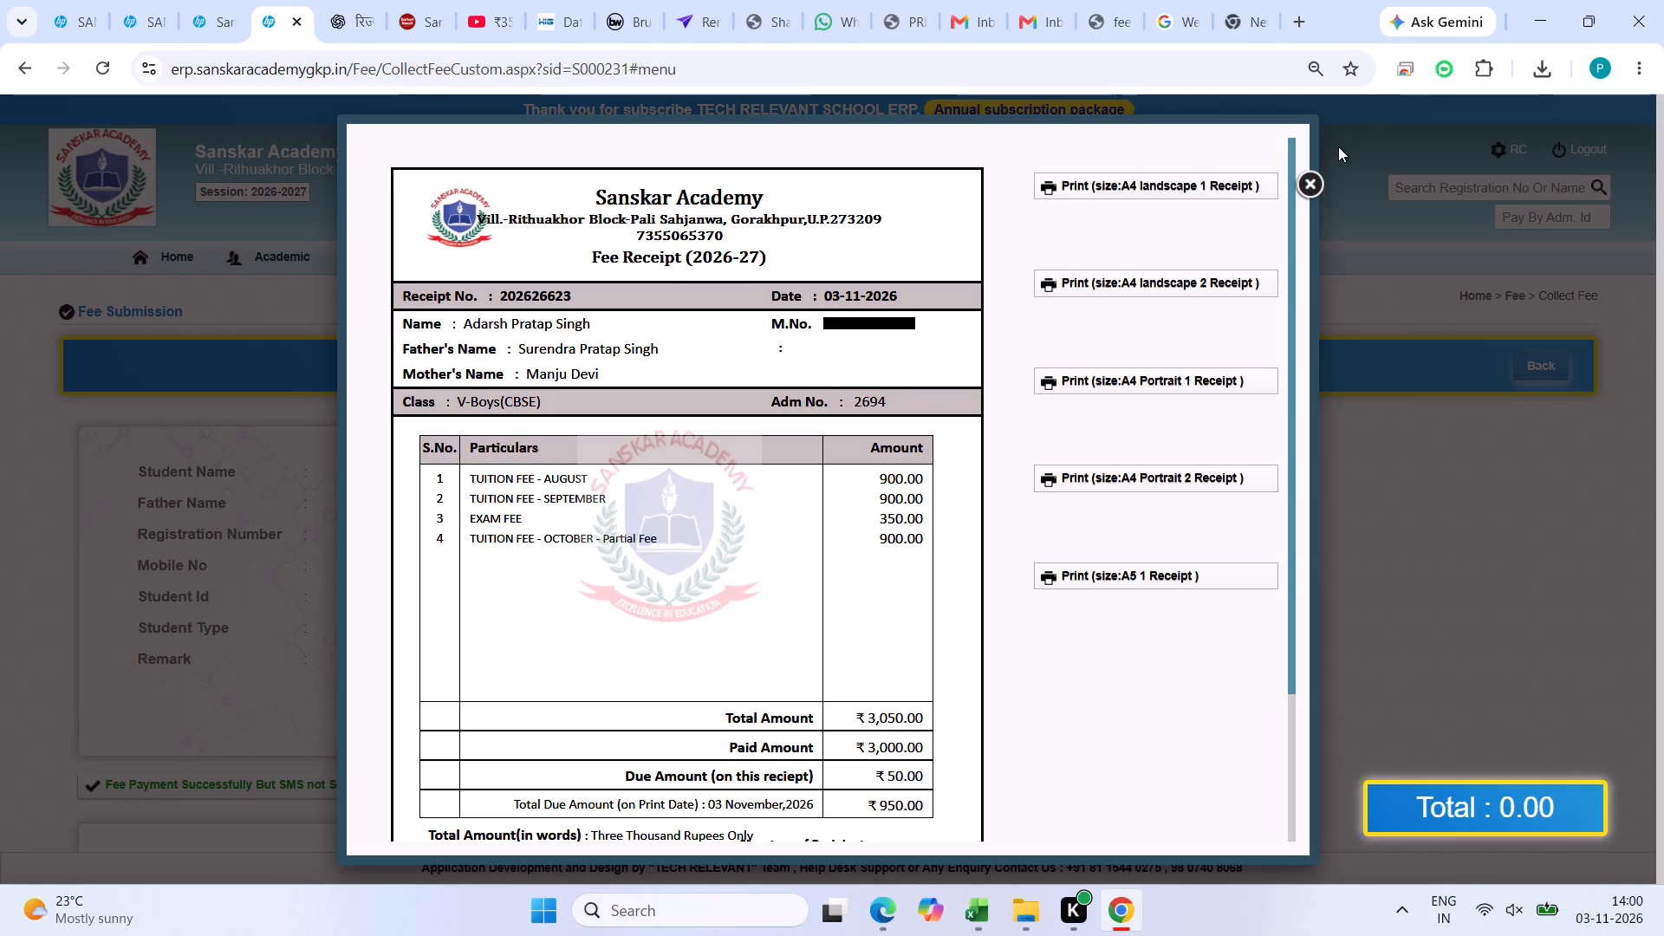
{"action": "left_click", "coordinate": [1314, 186]}
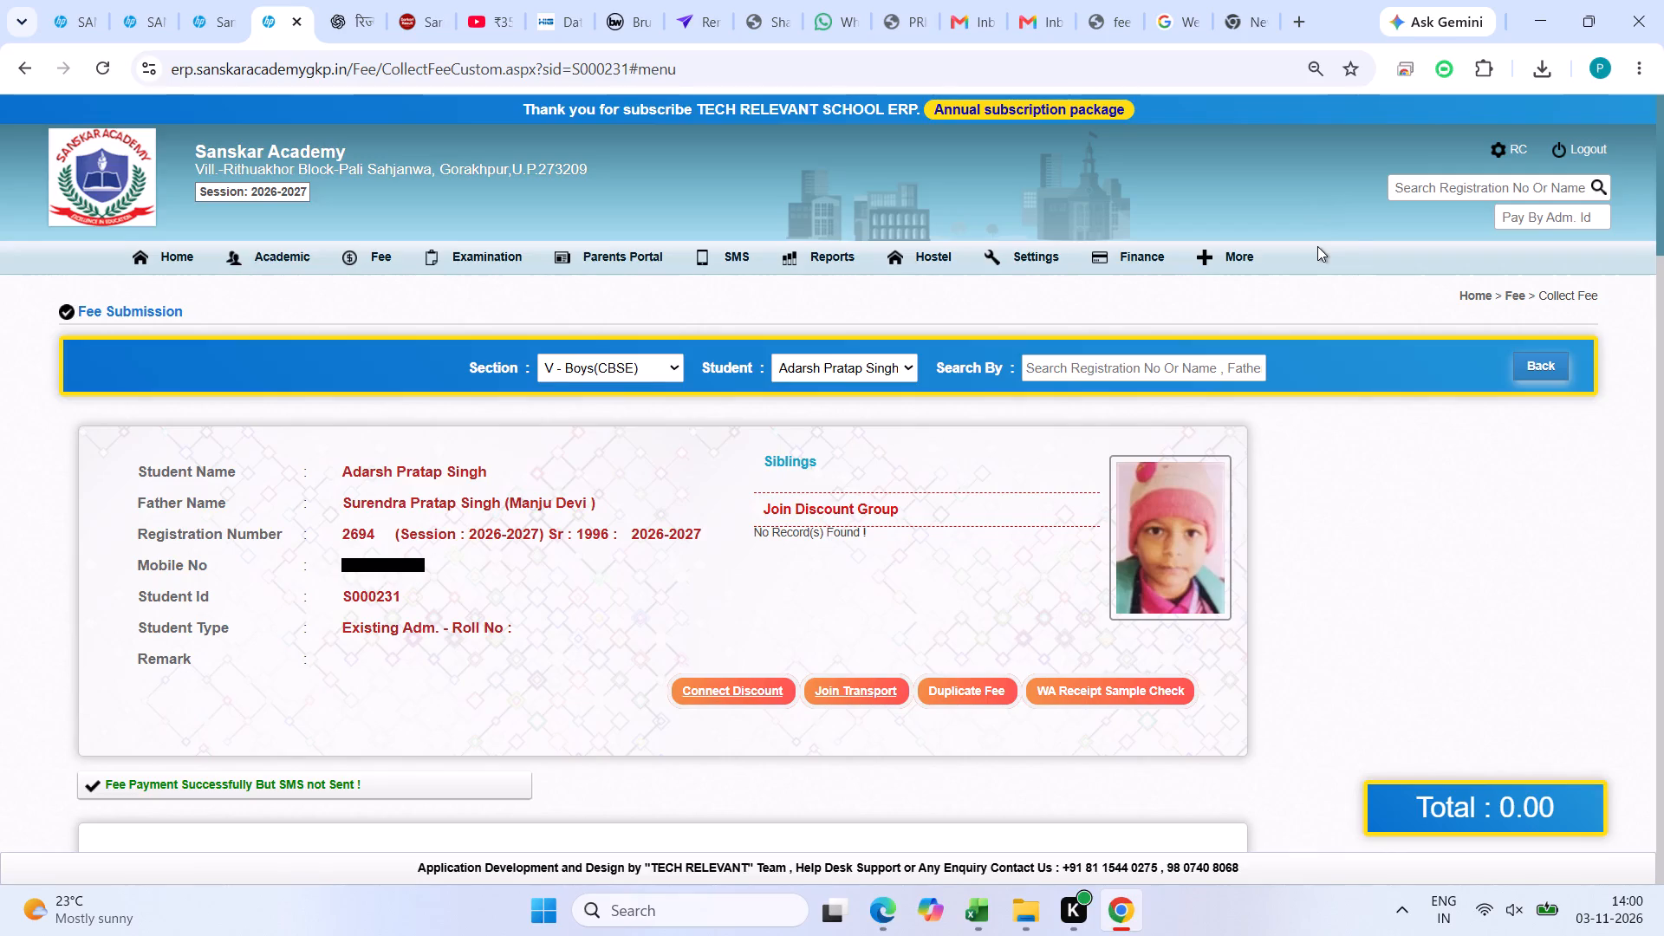
Search the Sanskar Academy student records for "sakshi", trying spelling variants, and clear the search.
{"action": "scroll", "coordinate": [1465, 300], "scroll_direction": "up", "scroll_amount": 3}
{"action": "left_click", "coordinate": [1452, 189]}
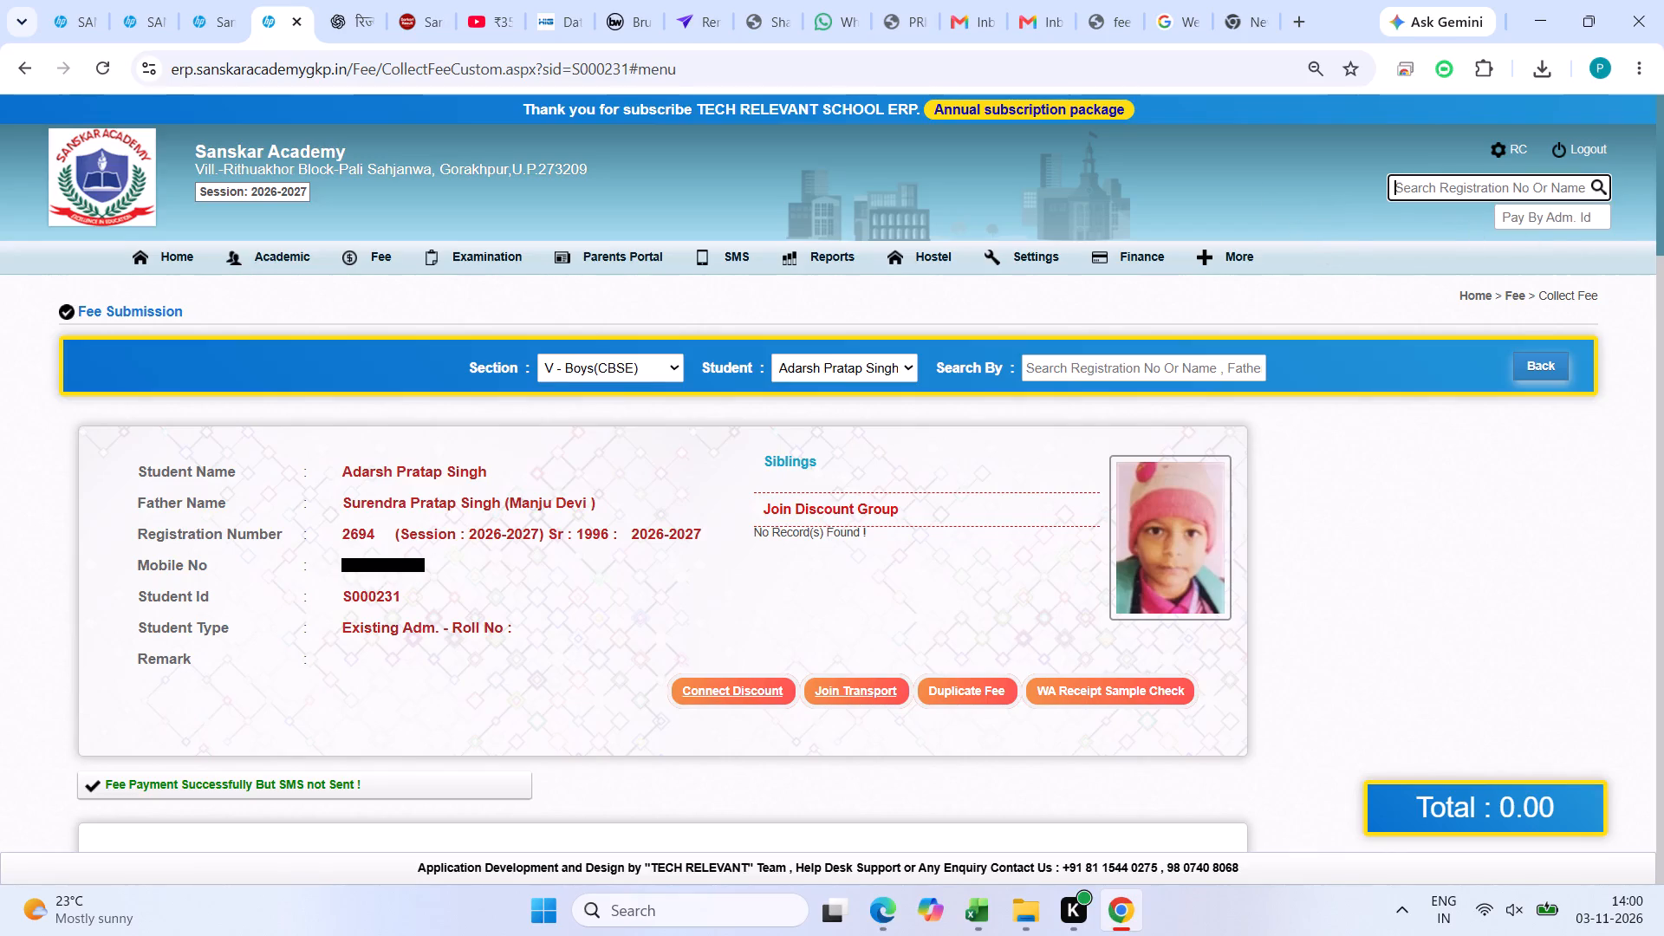
{"action": "key", "text": "s"}
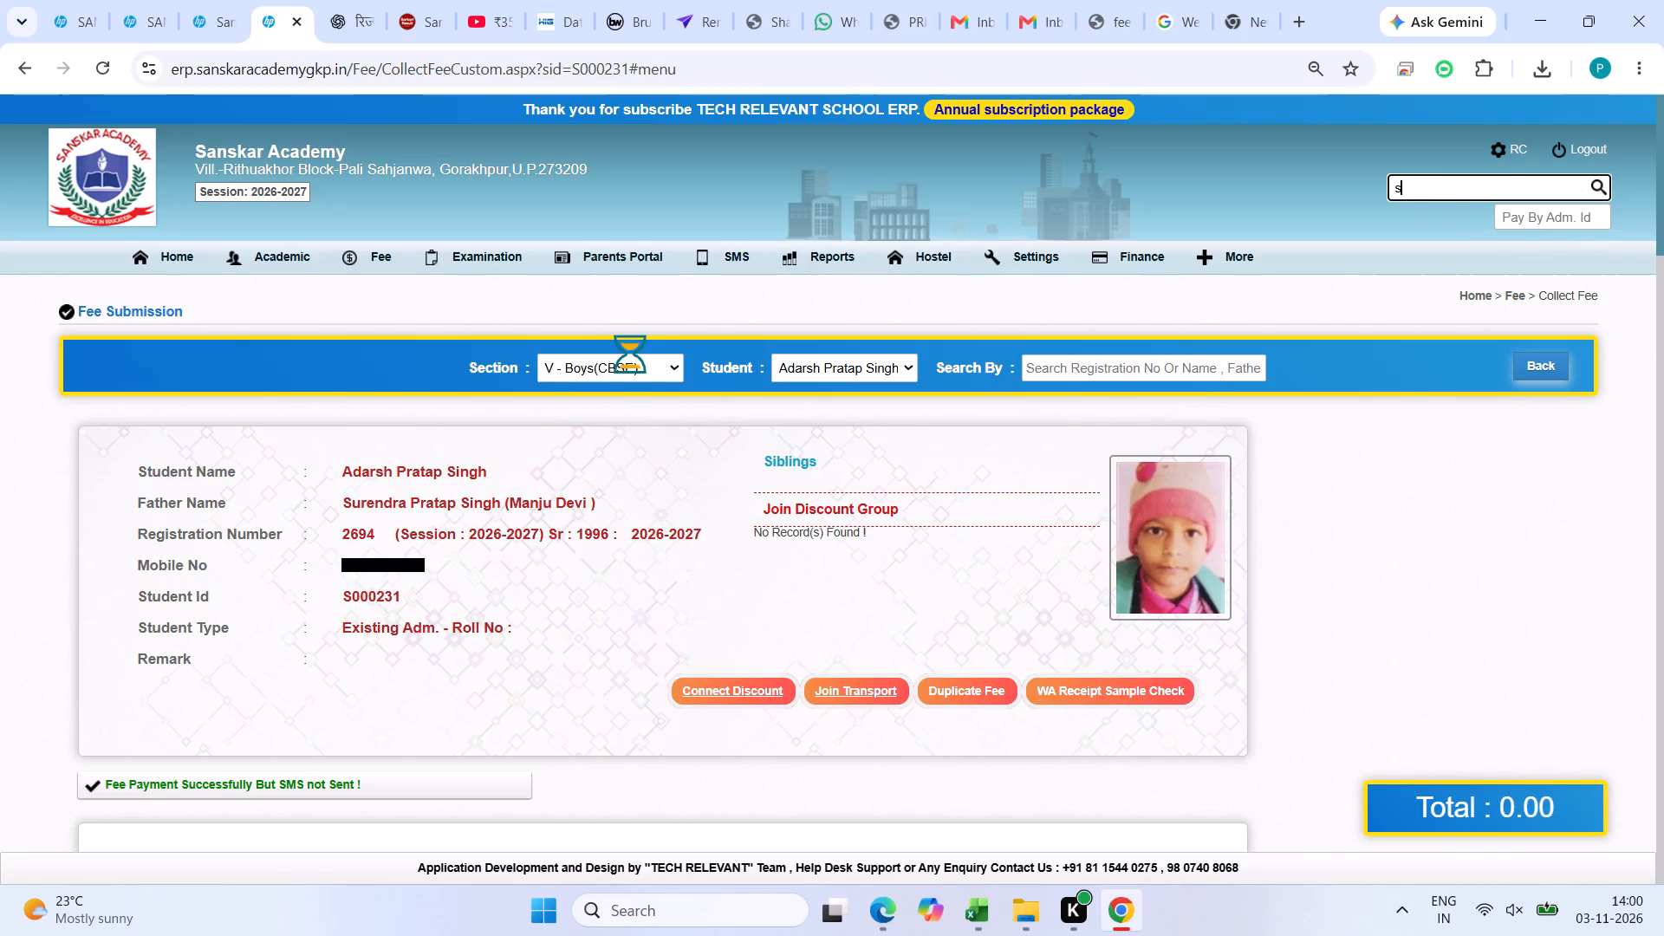
{"action": "key", "text": "k"}
{"action": "key", "text": "BackSpace"}
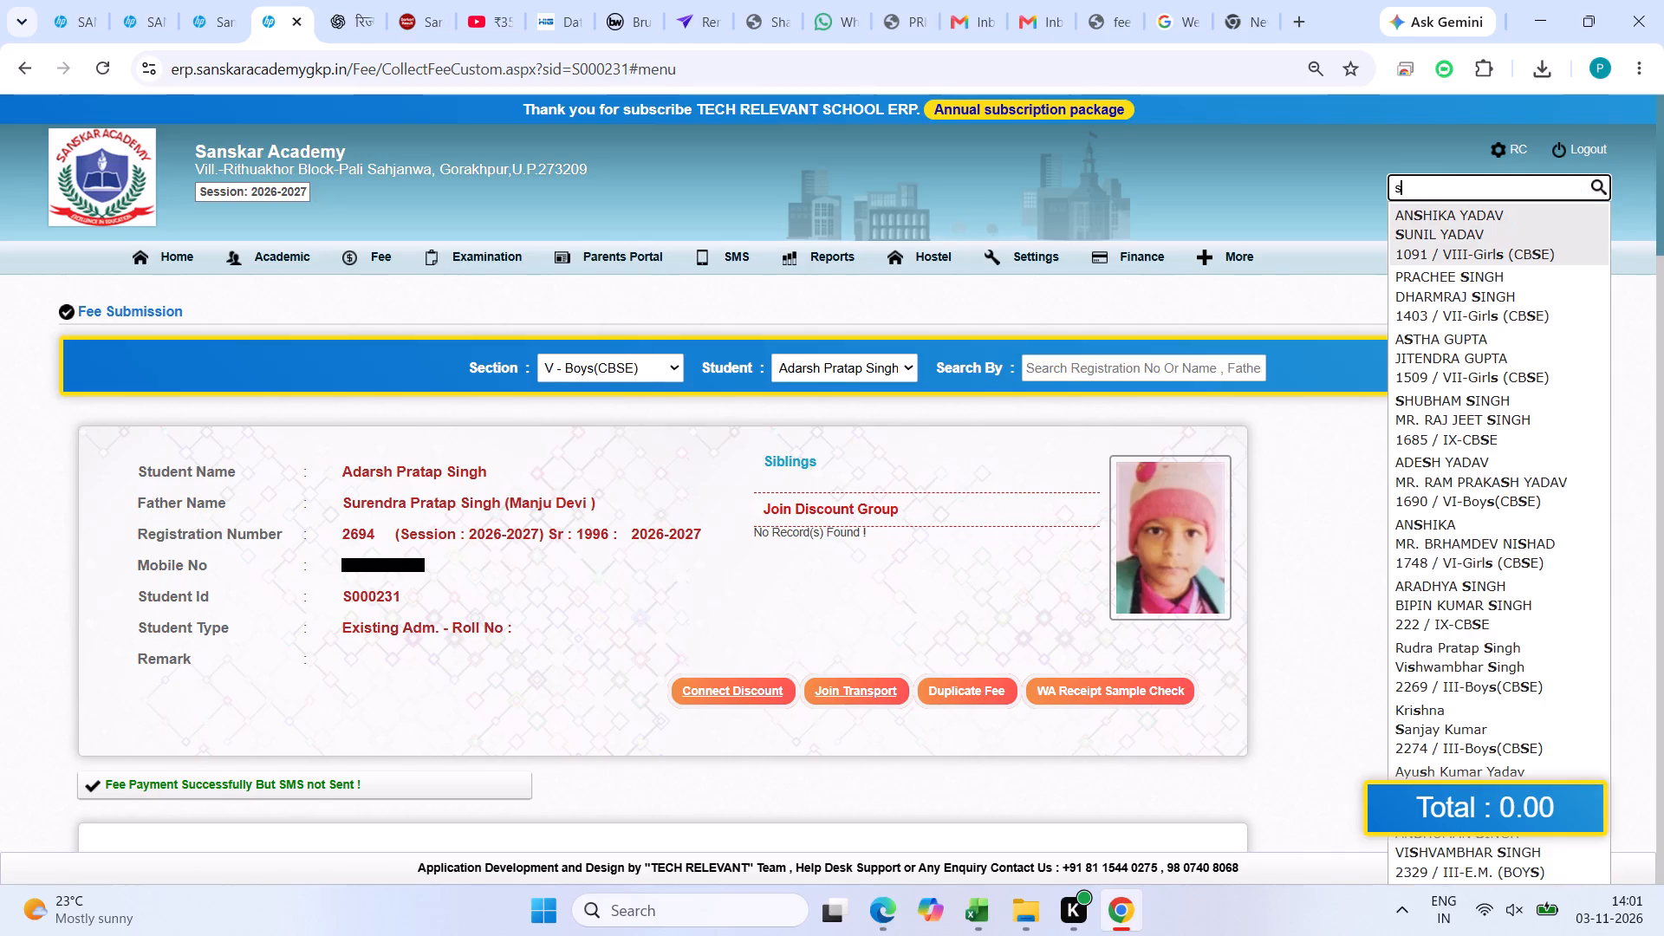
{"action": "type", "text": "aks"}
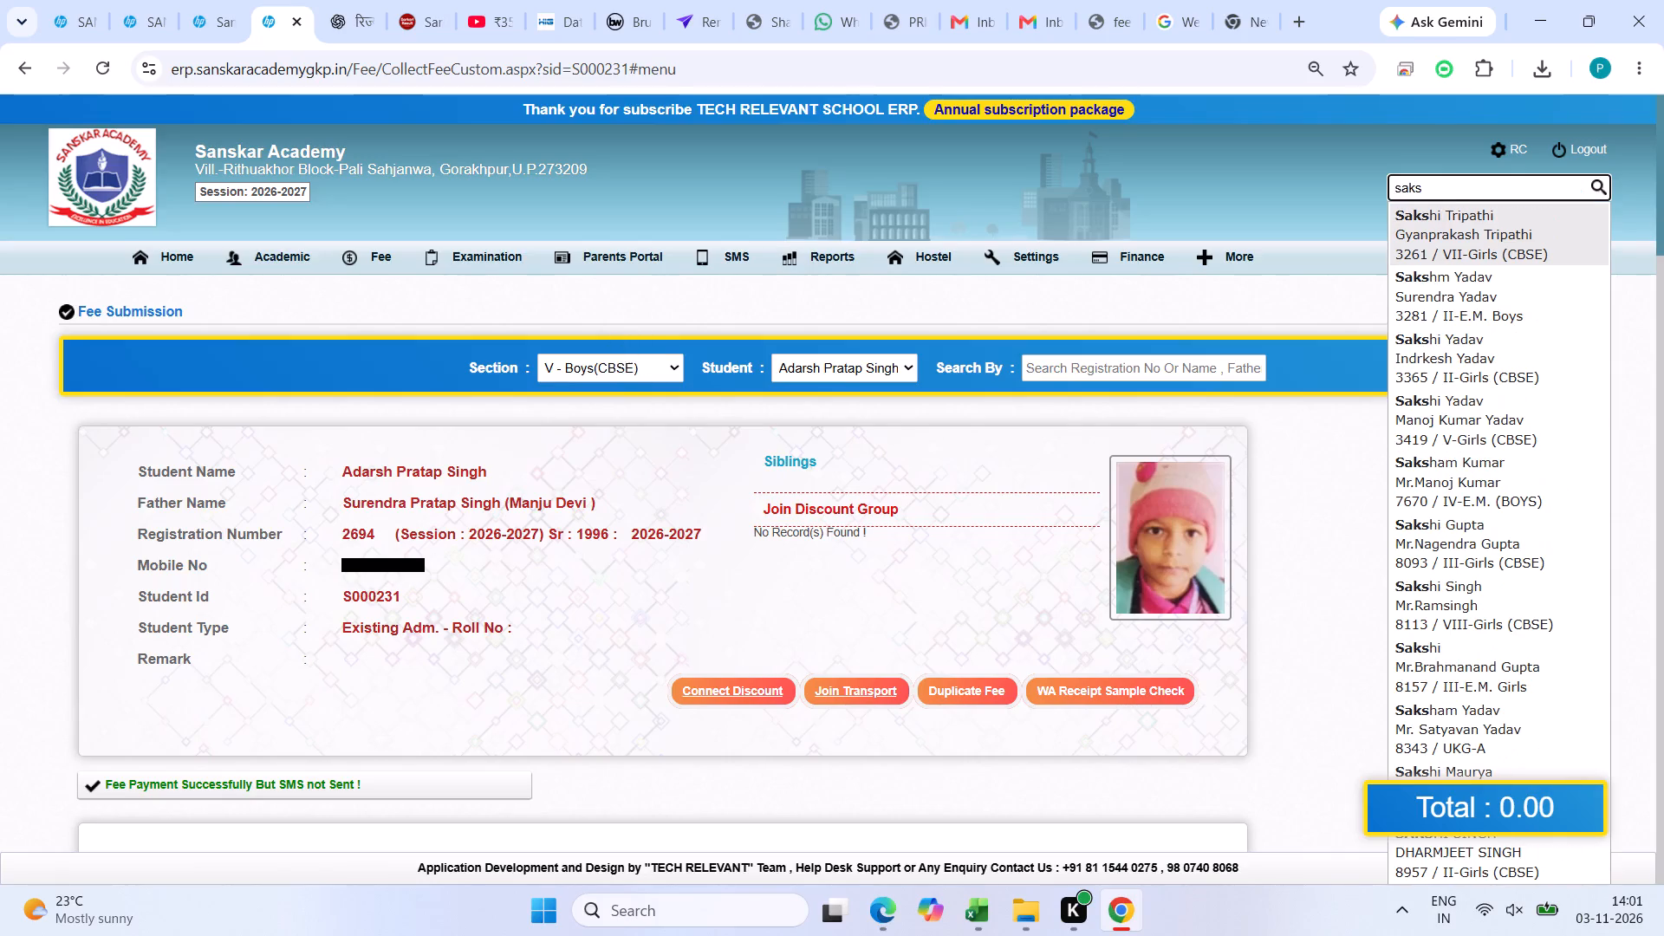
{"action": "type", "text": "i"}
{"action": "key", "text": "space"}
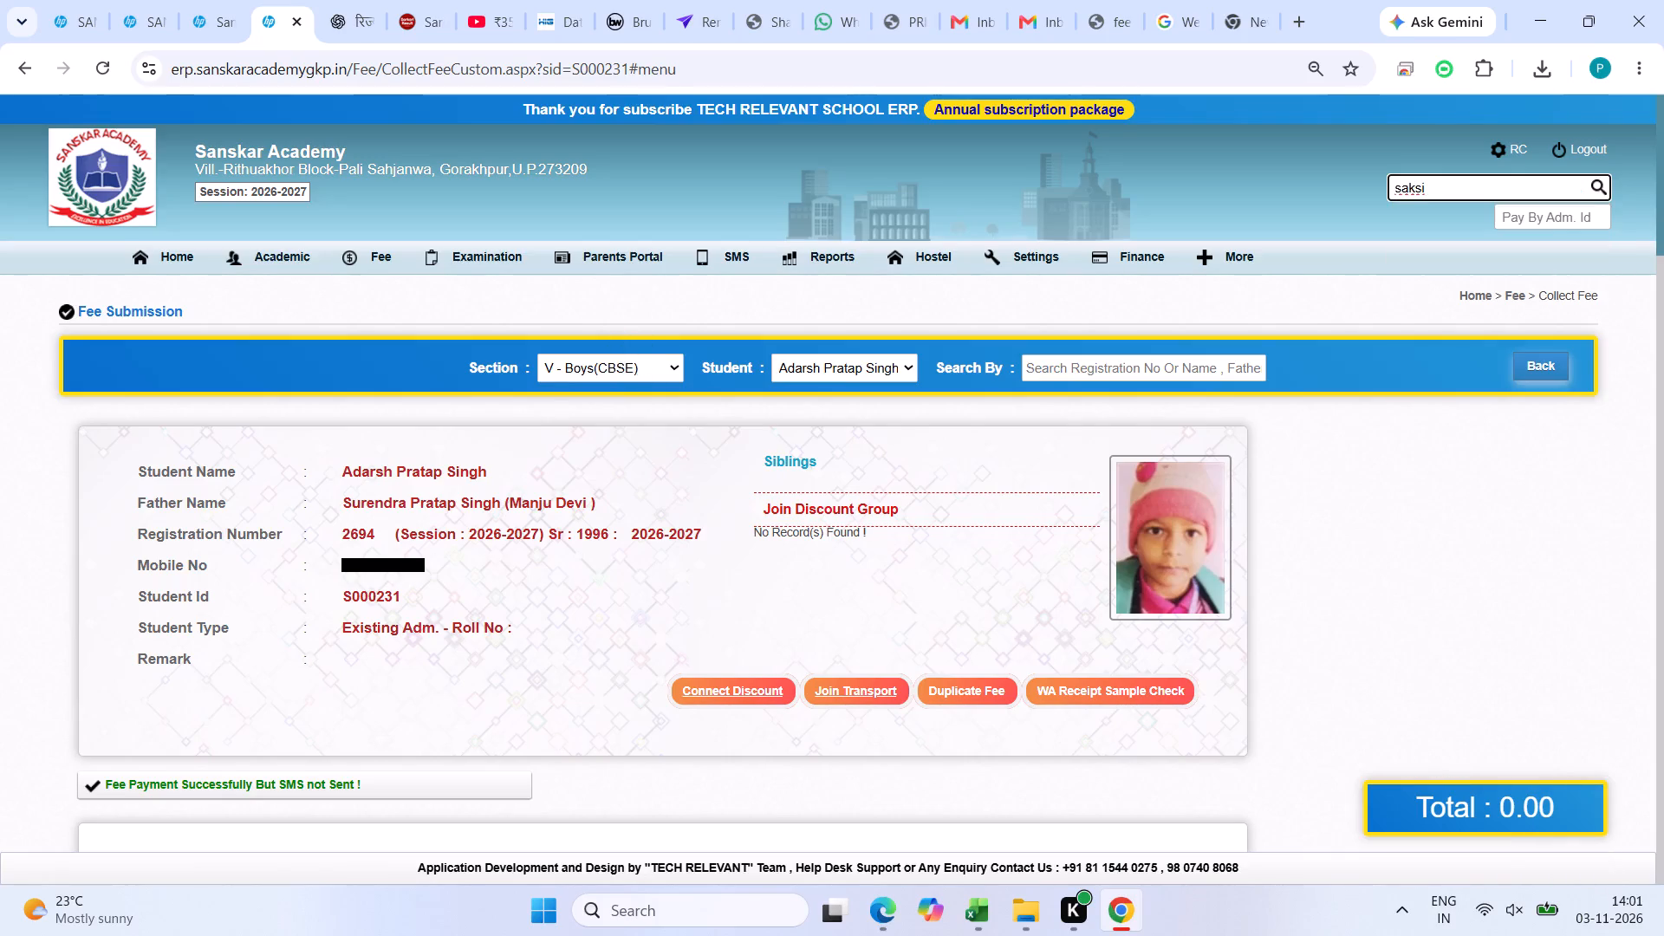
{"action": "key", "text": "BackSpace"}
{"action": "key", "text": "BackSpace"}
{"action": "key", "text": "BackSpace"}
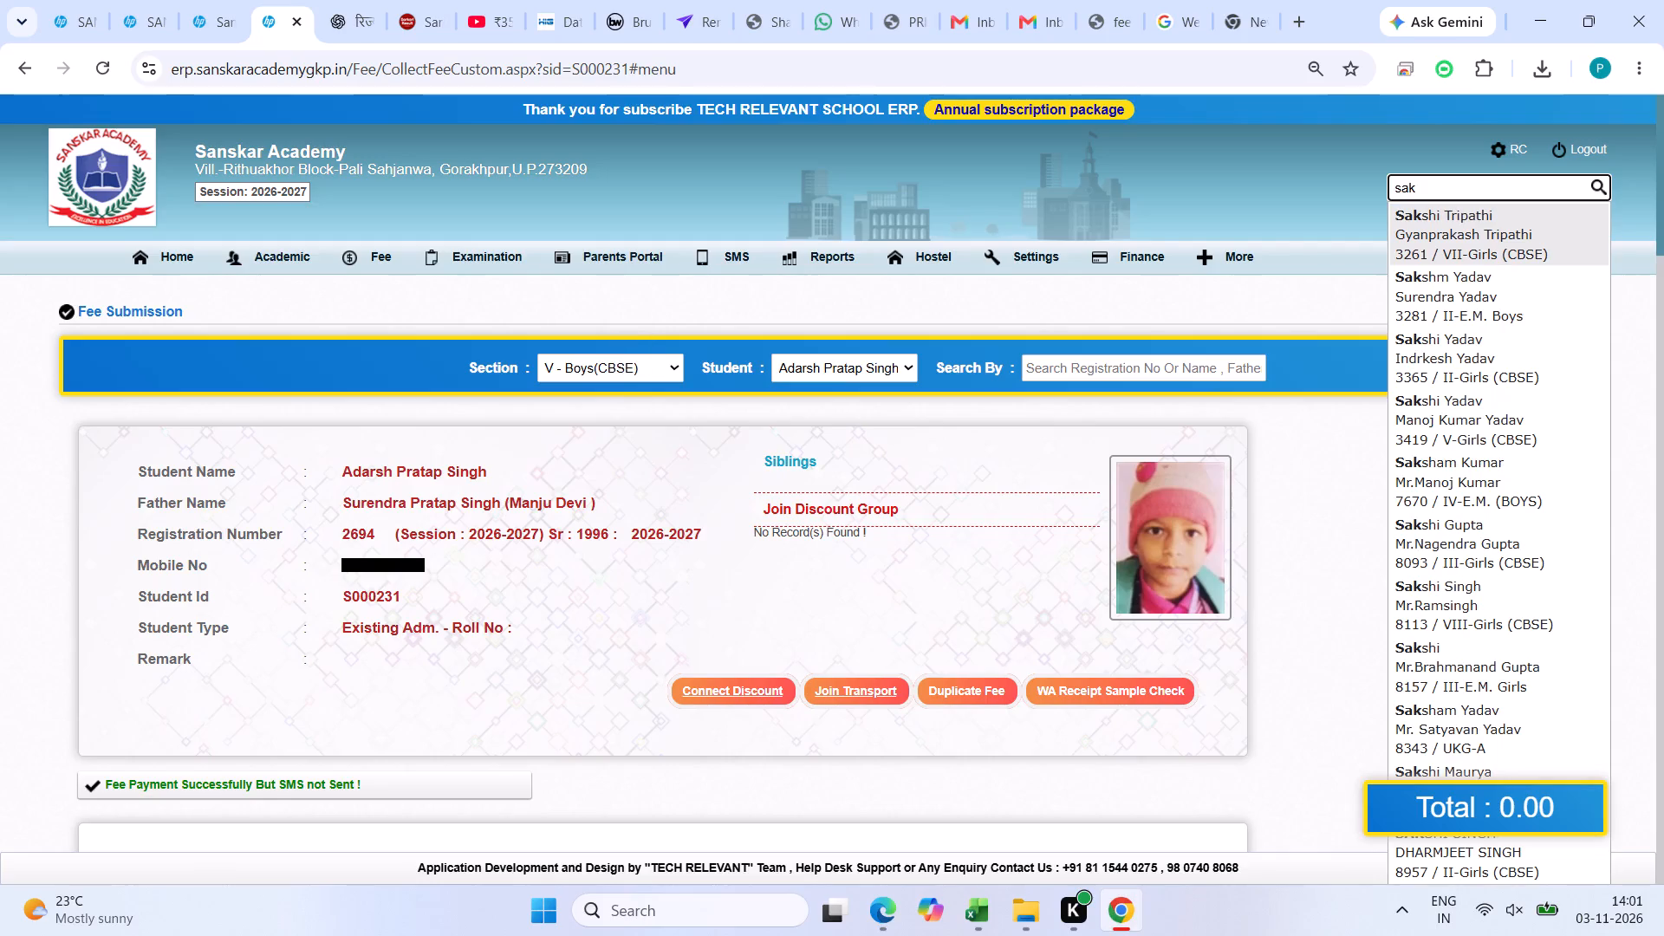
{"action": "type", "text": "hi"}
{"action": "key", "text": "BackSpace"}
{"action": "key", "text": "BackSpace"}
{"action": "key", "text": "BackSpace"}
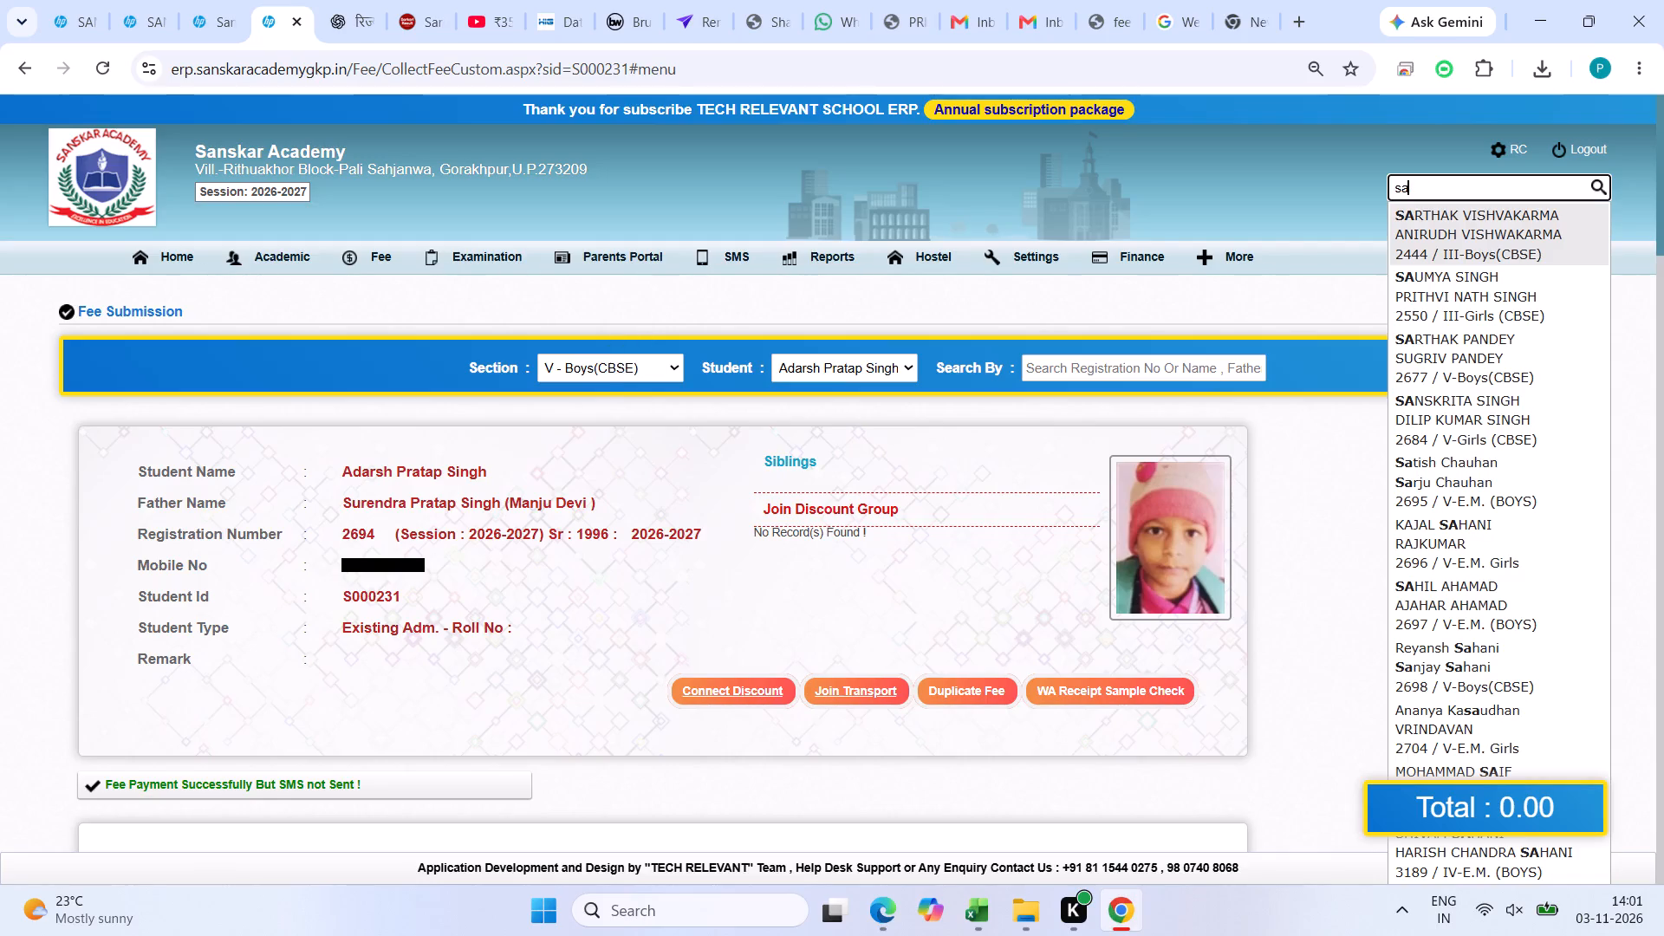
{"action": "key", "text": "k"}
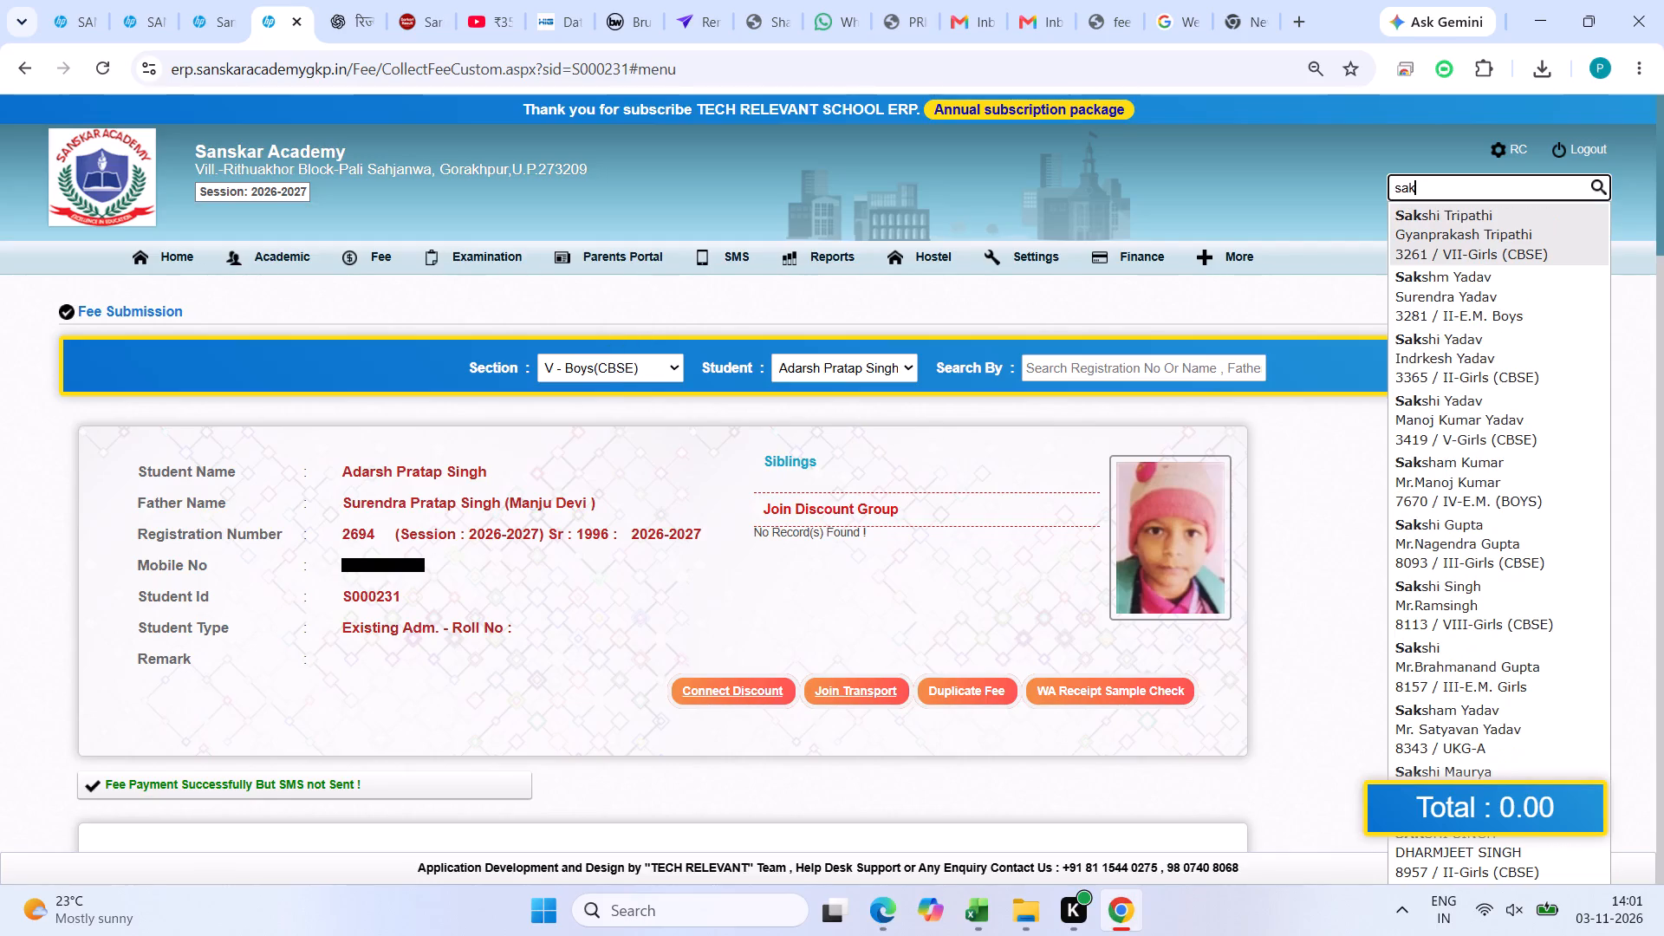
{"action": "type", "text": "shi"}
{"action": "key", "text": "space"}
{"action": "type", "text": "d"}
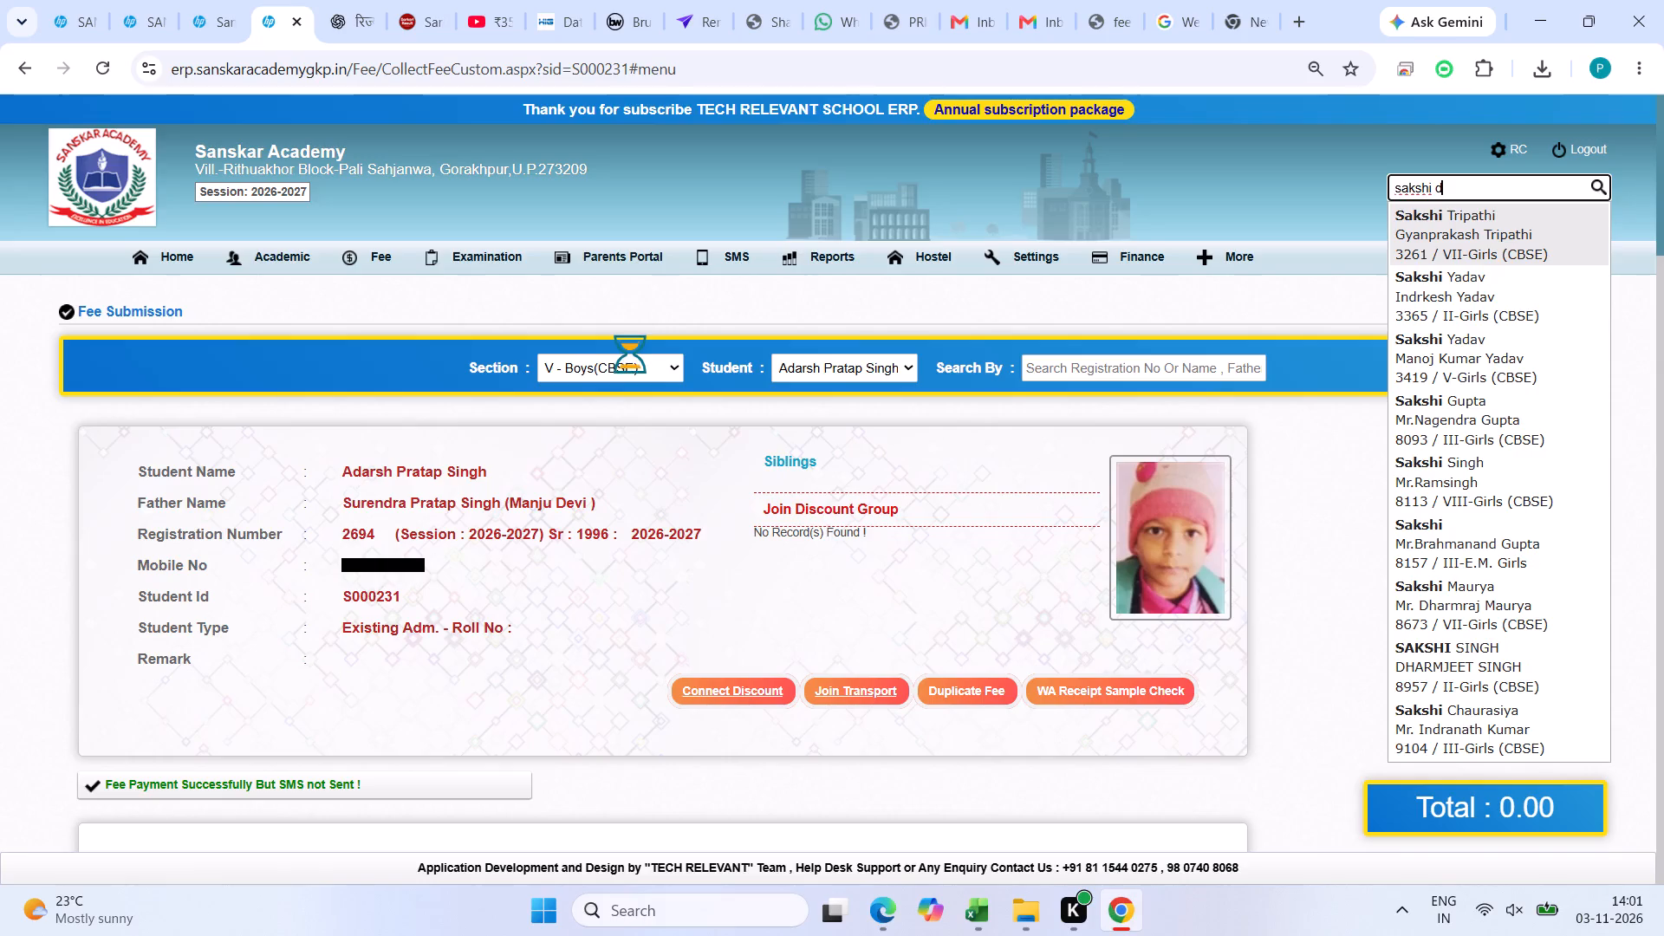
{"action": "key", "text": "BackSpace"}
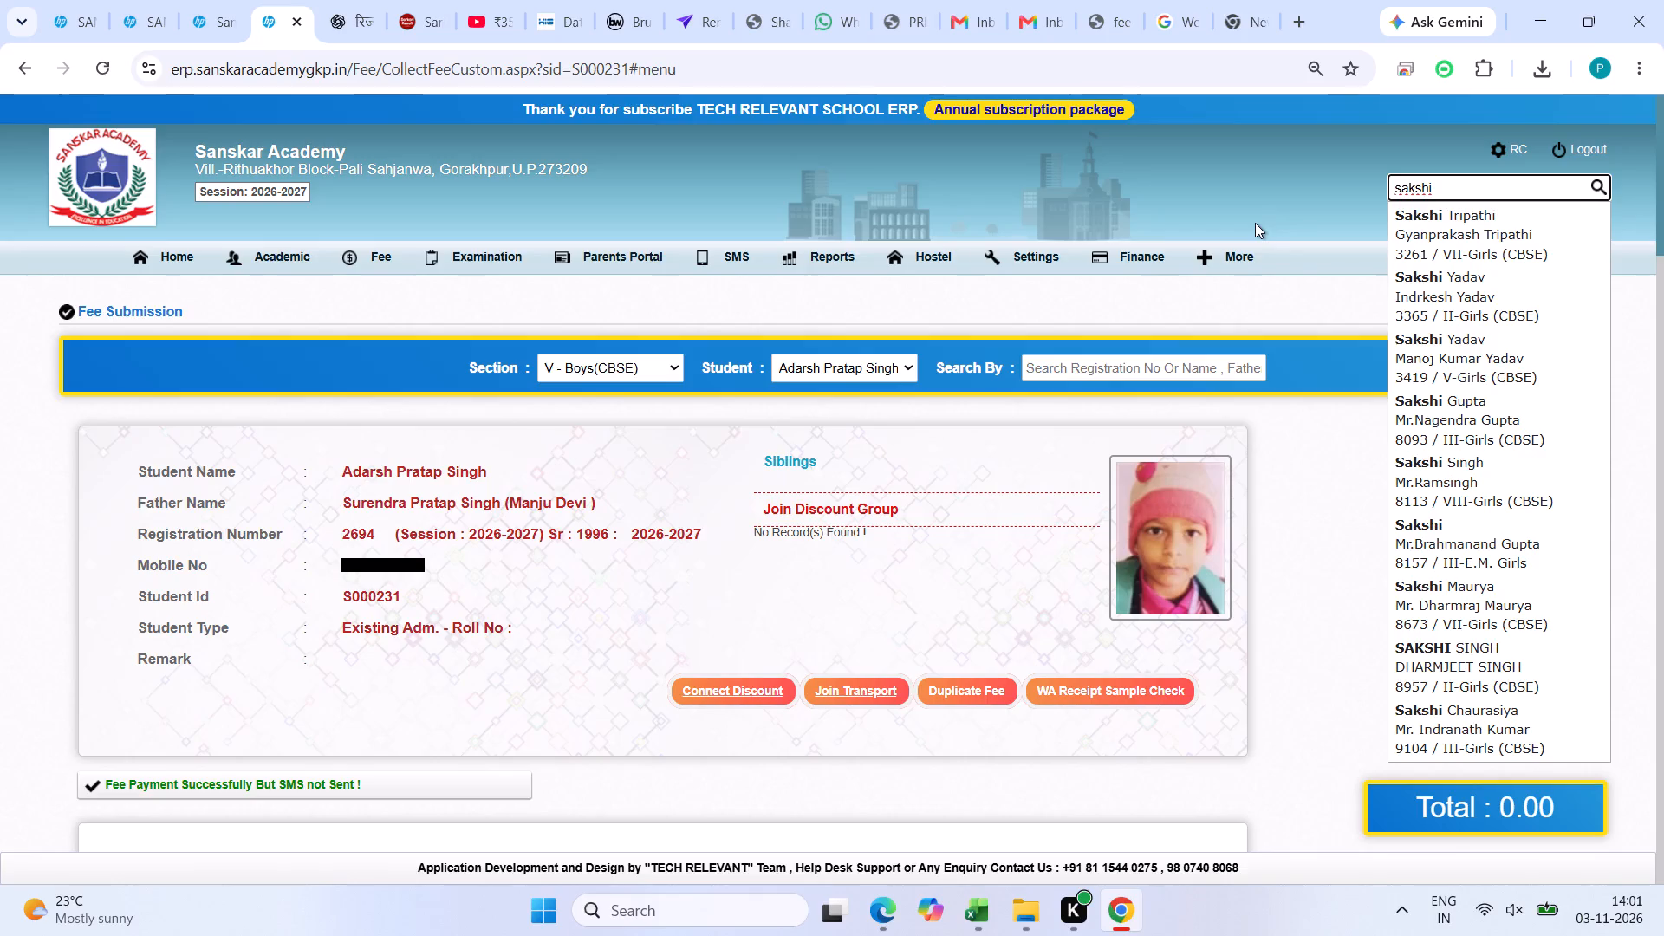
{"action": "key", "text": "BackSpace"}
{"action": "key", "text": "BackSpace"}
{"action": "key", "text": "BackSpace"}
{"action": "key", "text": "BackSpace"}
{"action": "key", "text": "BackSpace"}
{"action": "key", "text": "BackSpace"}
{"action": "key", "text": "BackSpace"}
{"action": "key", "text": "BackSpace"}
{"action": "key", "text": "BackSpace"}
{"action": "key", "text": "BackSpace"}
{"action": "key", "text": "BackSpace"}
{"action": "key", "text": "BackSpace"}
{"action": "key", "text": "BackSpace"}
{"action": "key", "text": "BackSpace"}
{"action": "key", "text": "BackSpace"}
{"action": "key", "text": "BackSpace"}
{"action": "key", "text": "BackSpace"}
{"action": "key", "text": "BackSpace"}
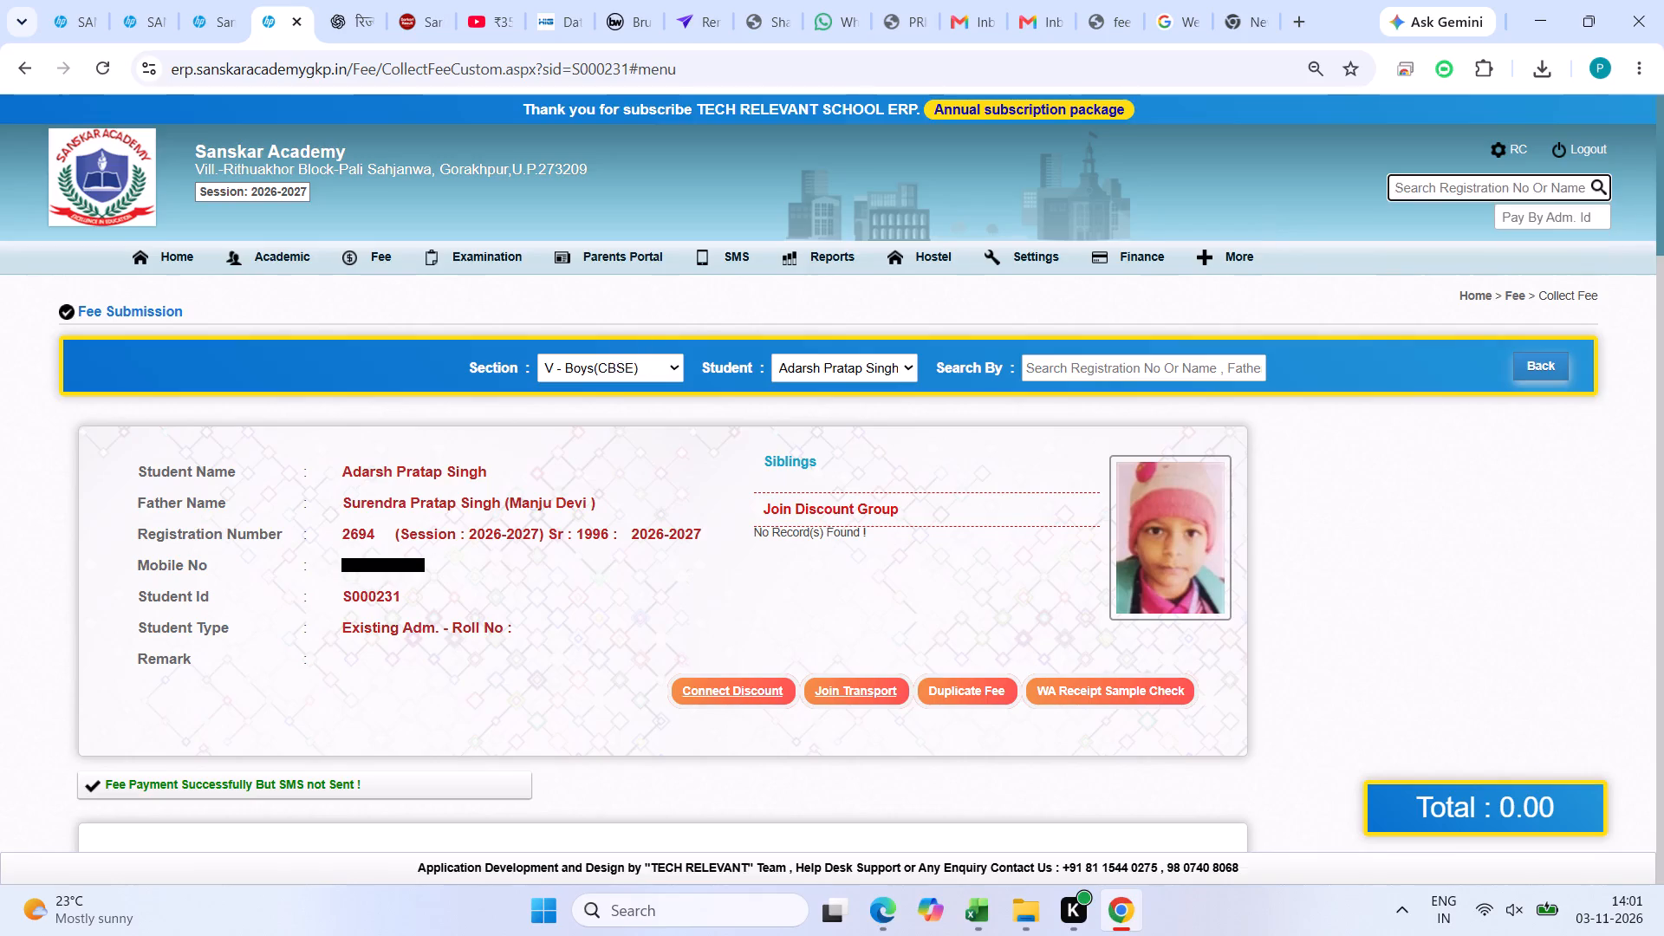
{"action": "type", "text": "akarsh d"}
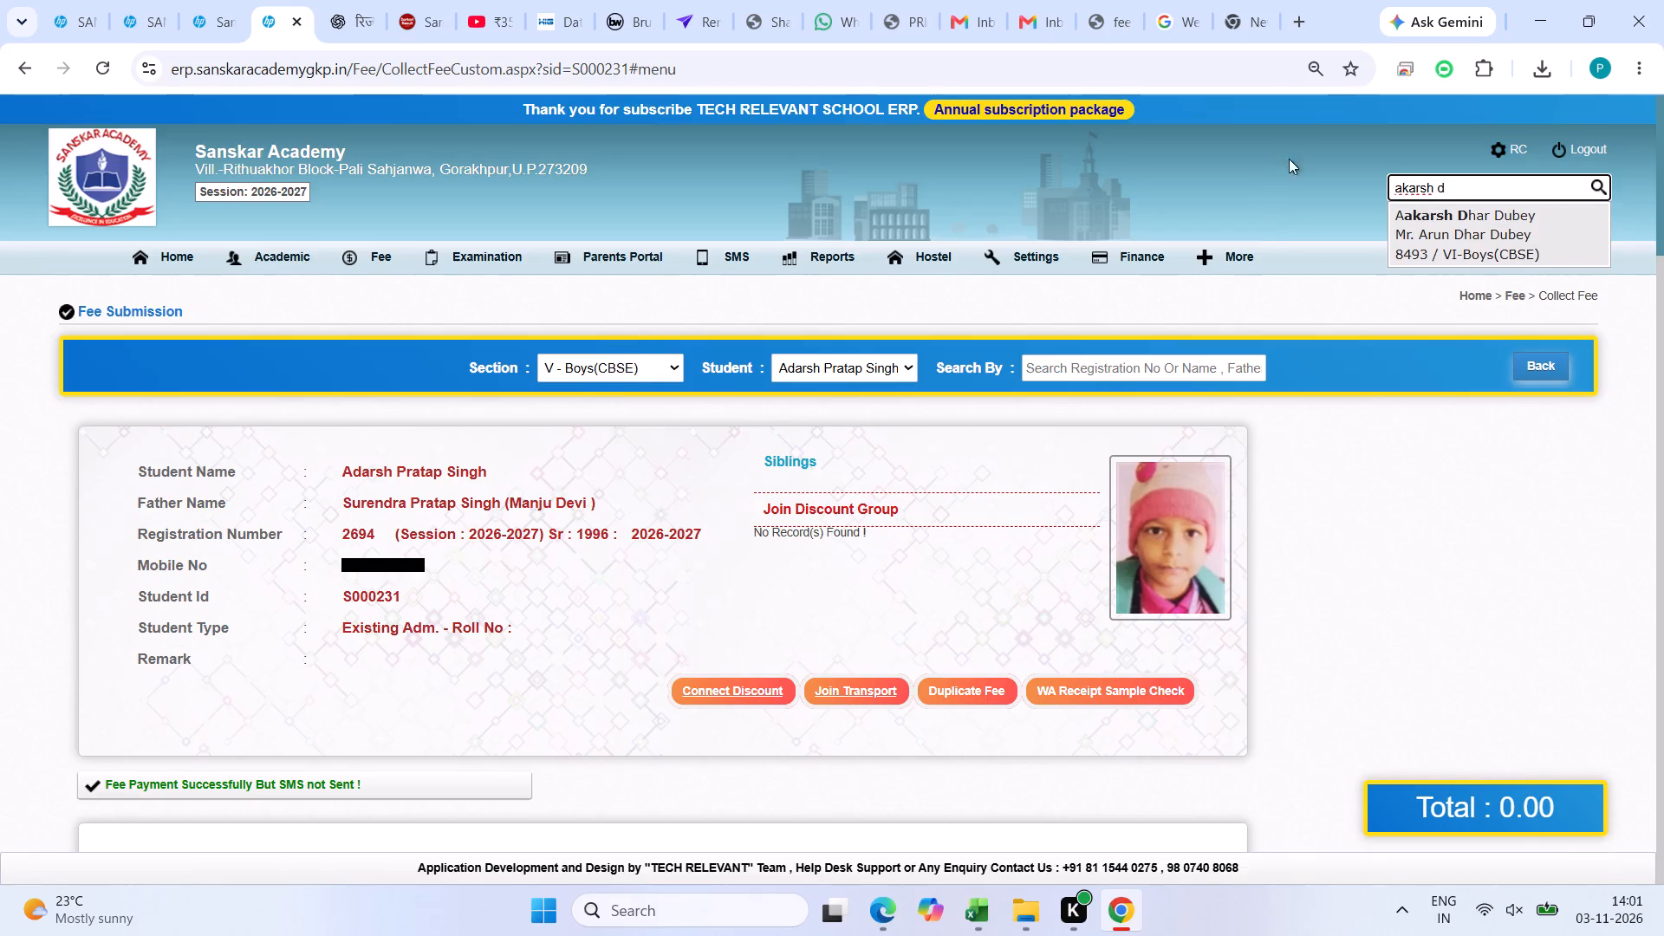
{"action": "left_click", "coordinate": [1454, 231]}
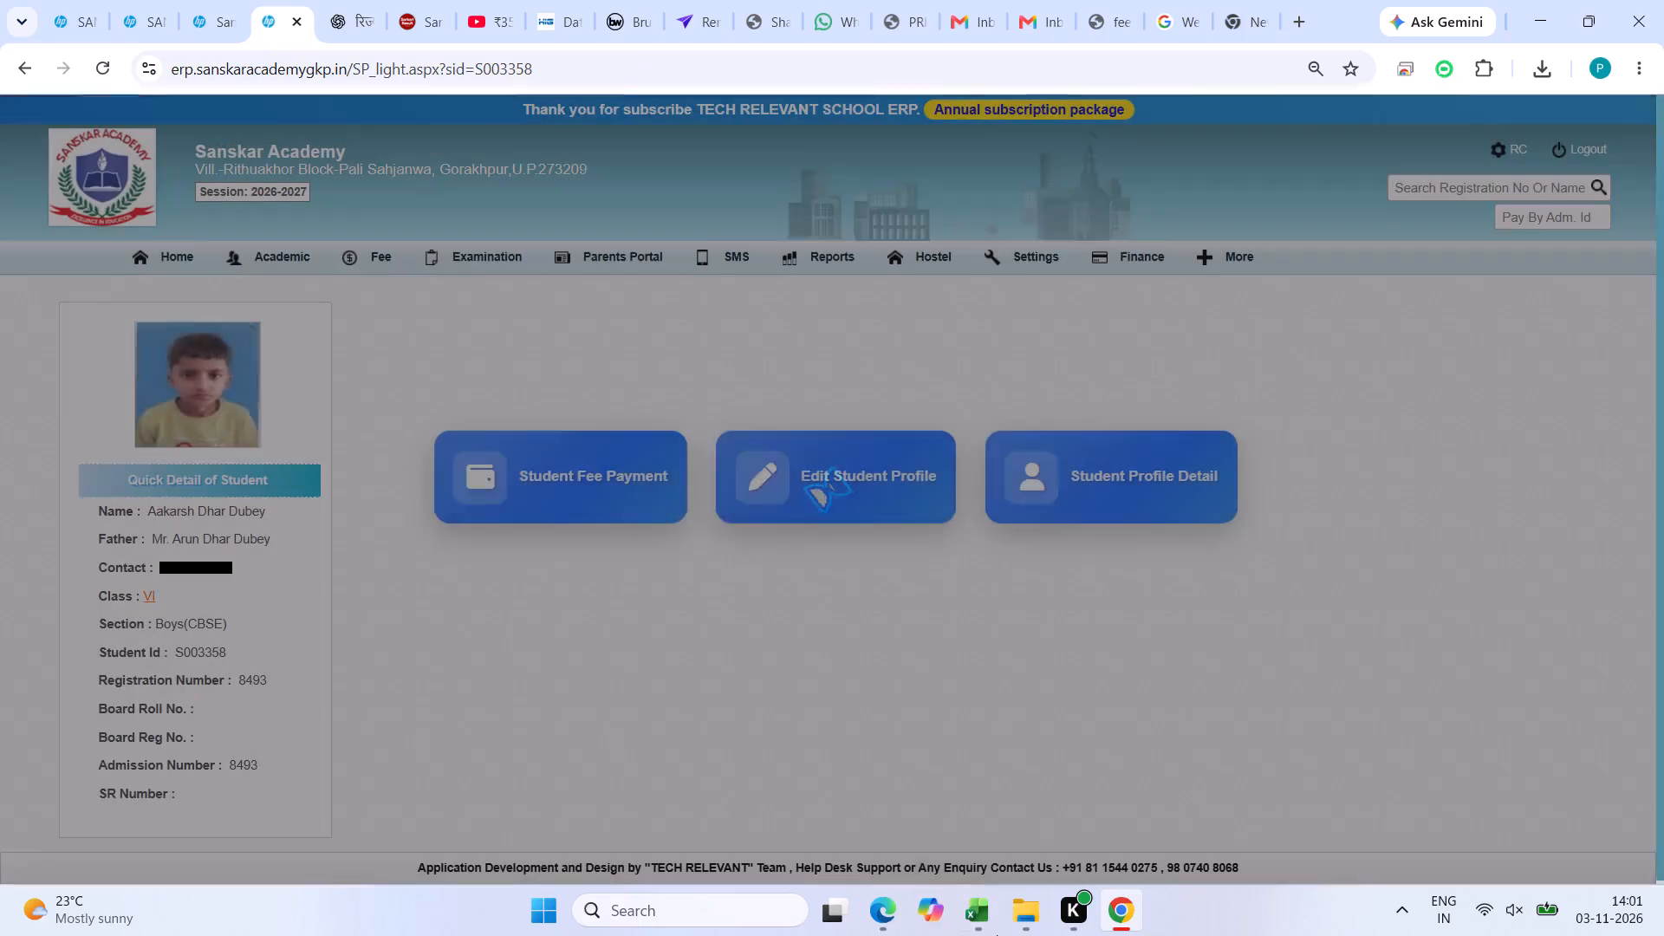
{"action": "left_click", "coordinate": [637, 474]}
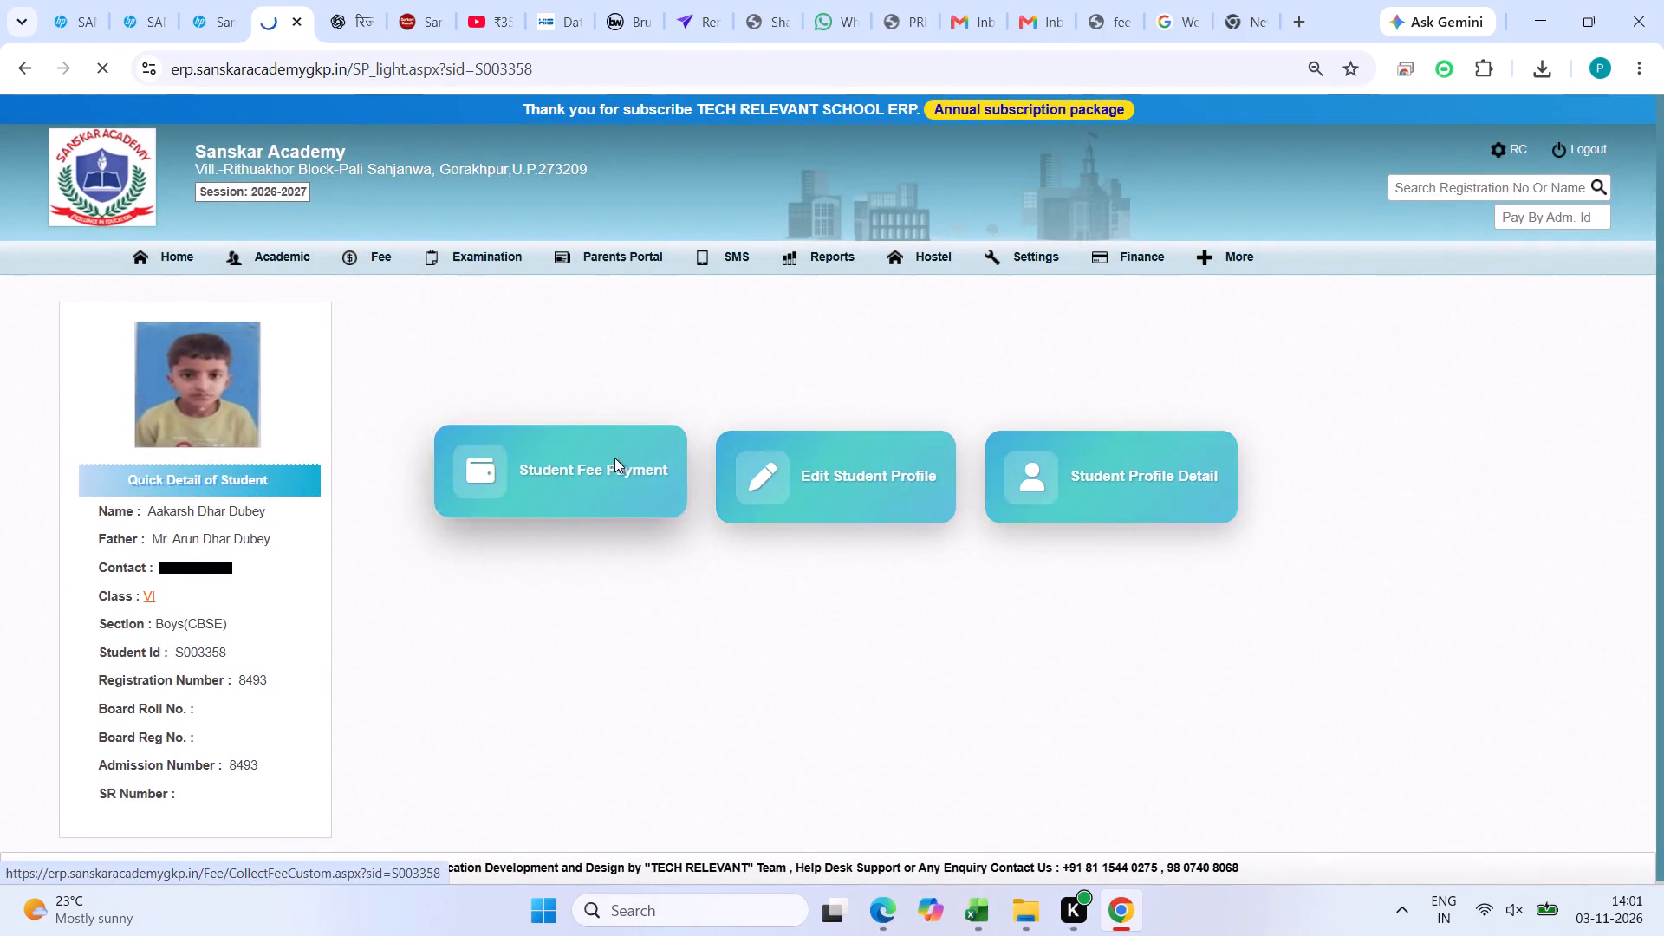
{"action": "left_click_drag", "start_coordinate": [125, 17], "coordinate": [176, 19]}
{"action": "left_click", "coordinate": [467, 178]}
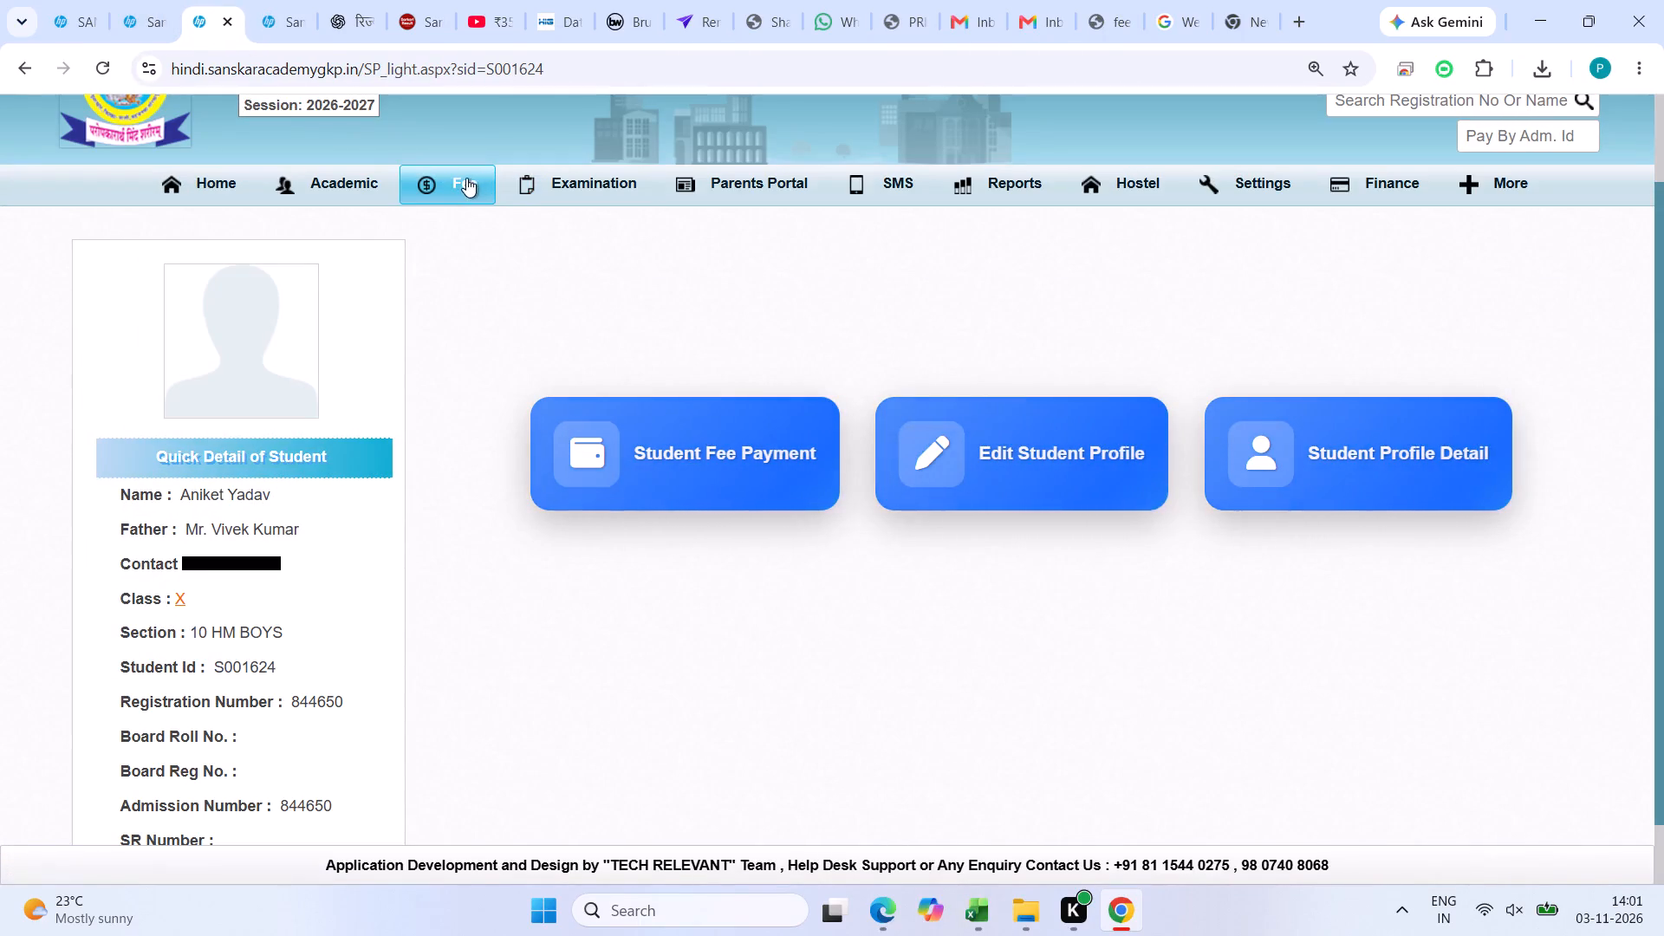
{"action": "left_click", "coordinate": [1429, 215]}
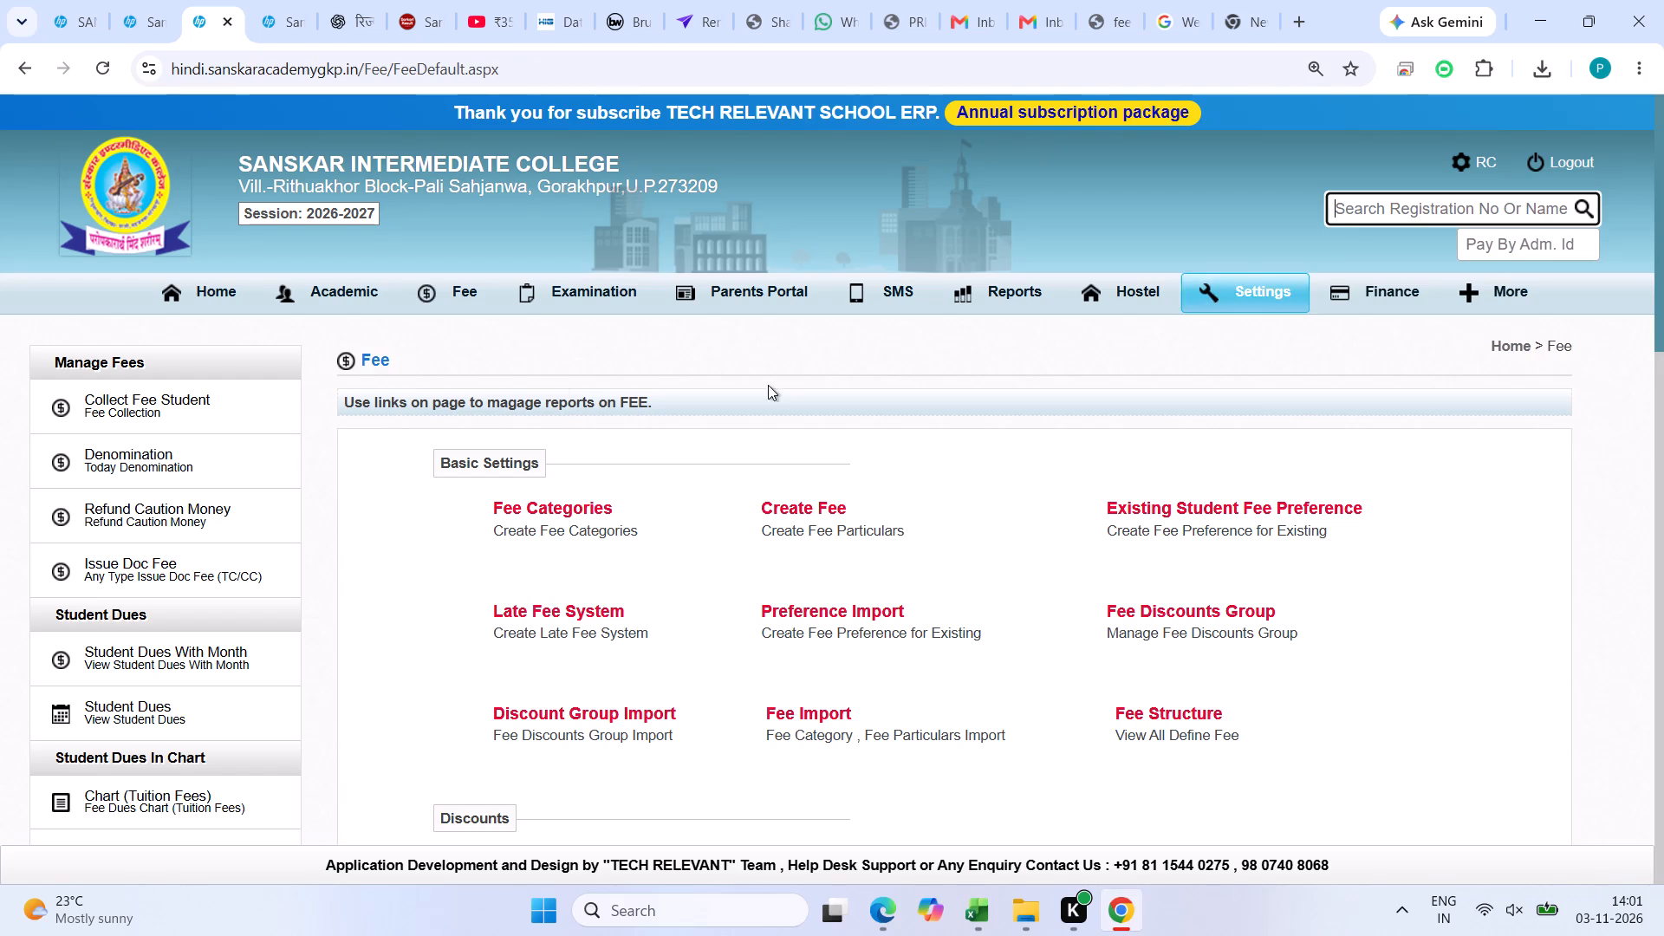
{"action": "left_click", "coordinate": [194, 385]}
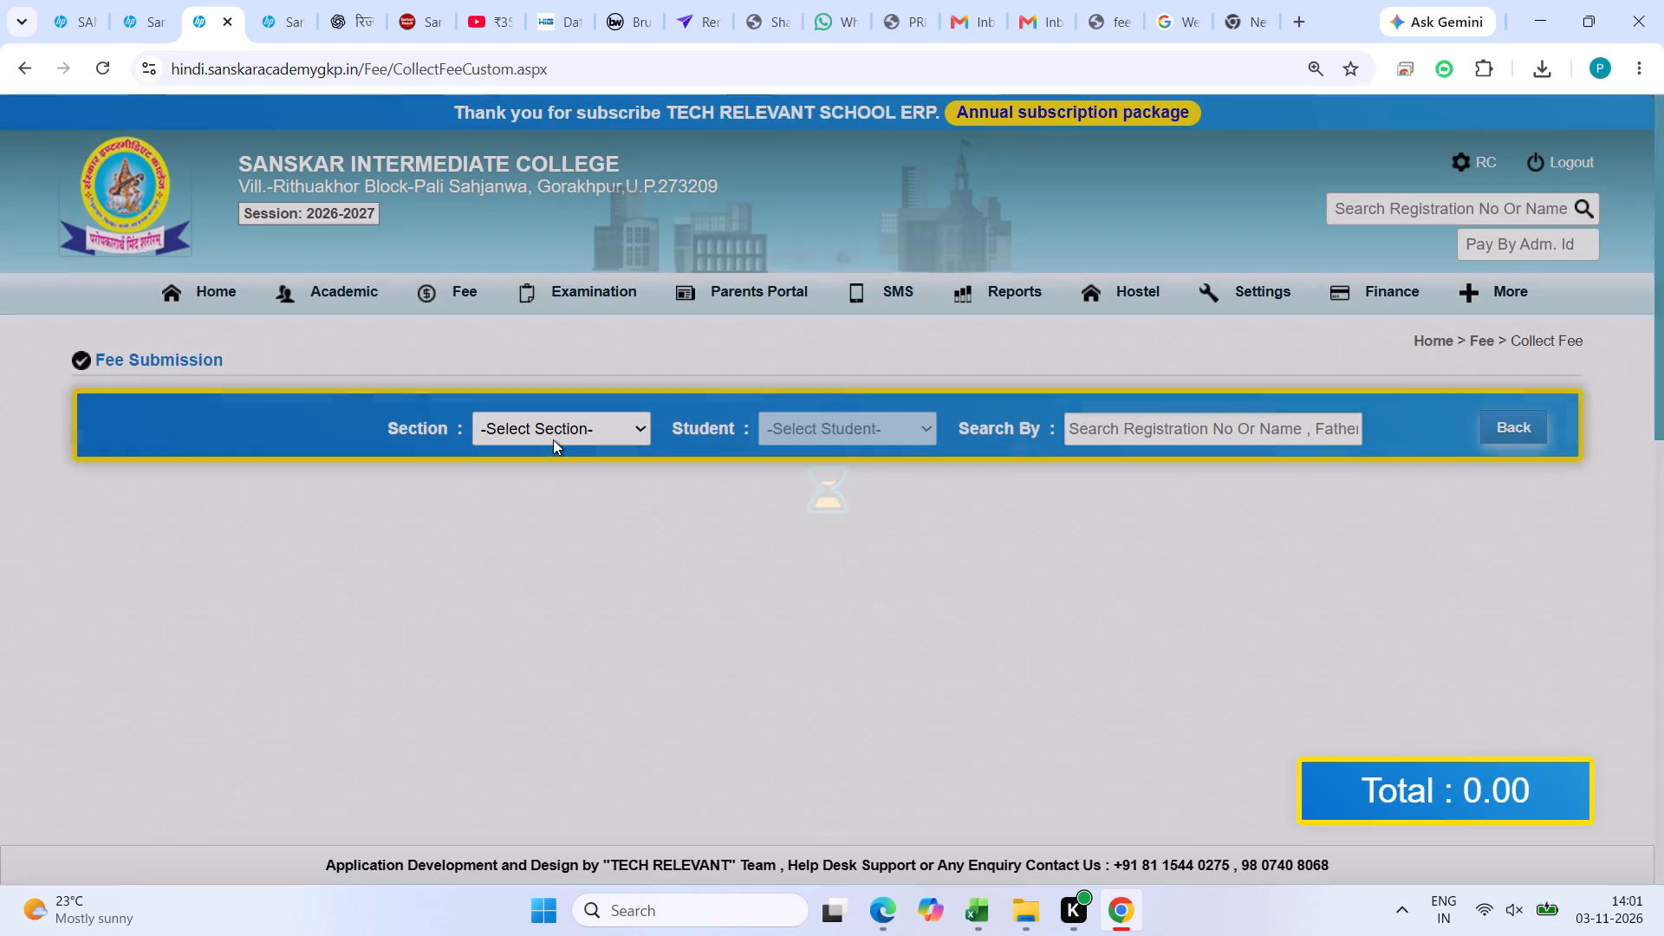
{"action": "left_click", "coordinate": [551, 439]}
{"action": "left_click", "coordinate": [556, 434]}
{"action": "scroll", "coordinate": [593, 829], "scroll_direction": "down", "scroll_amount": 1}
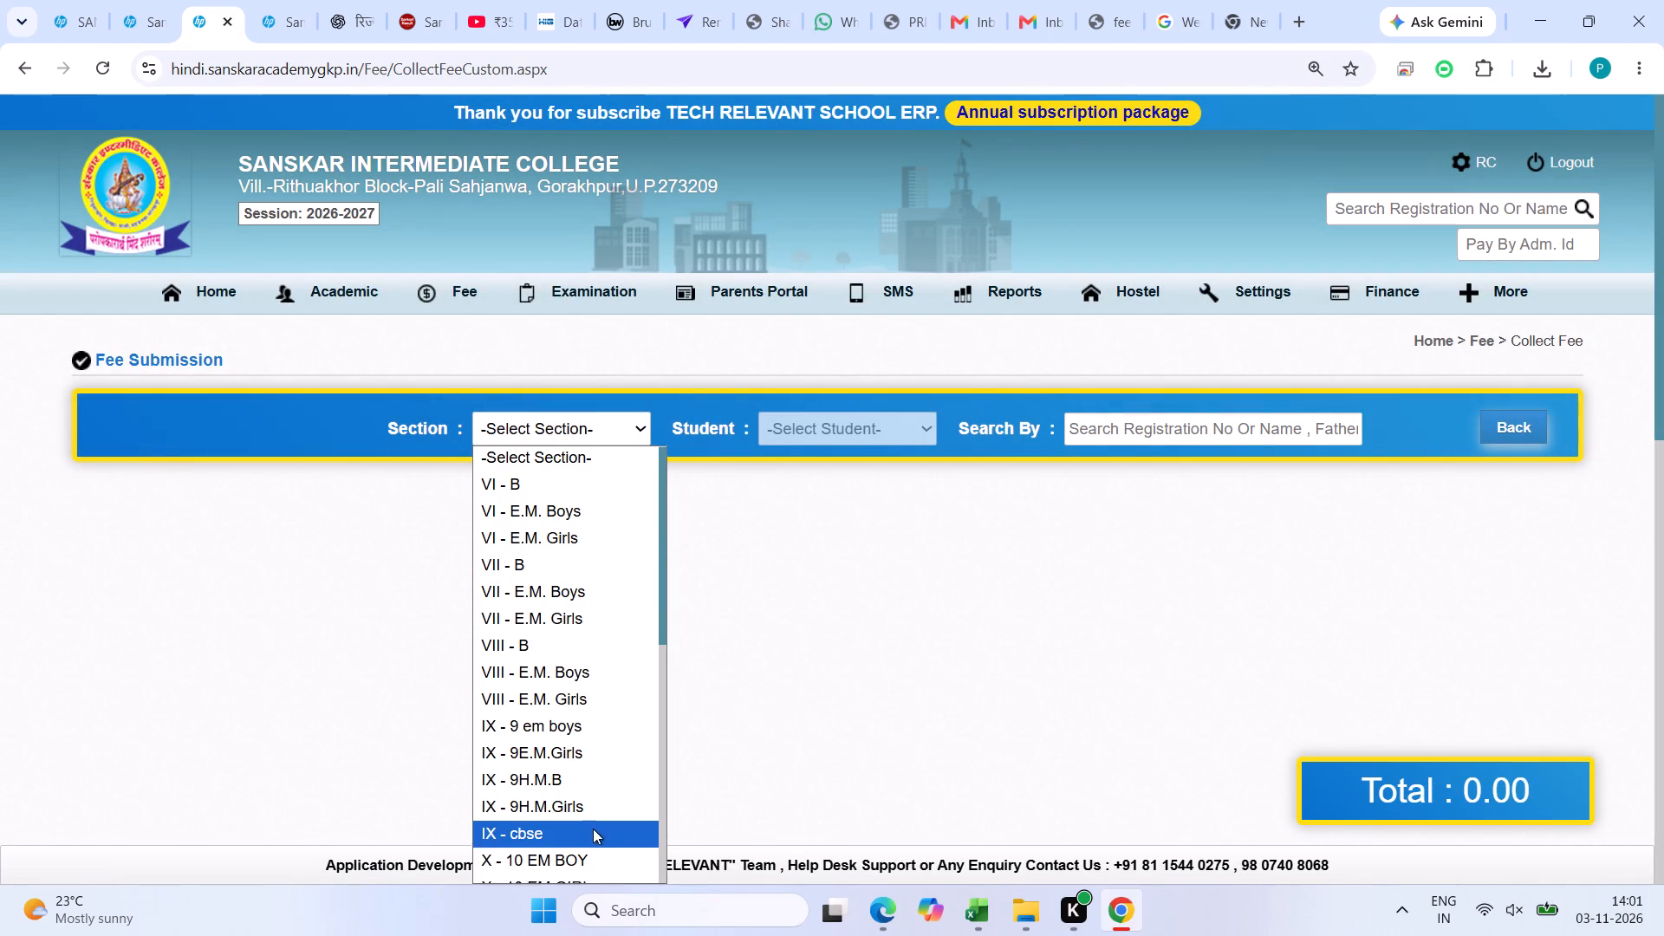
{"action": "left_click", "coordinate": [546, 740]}
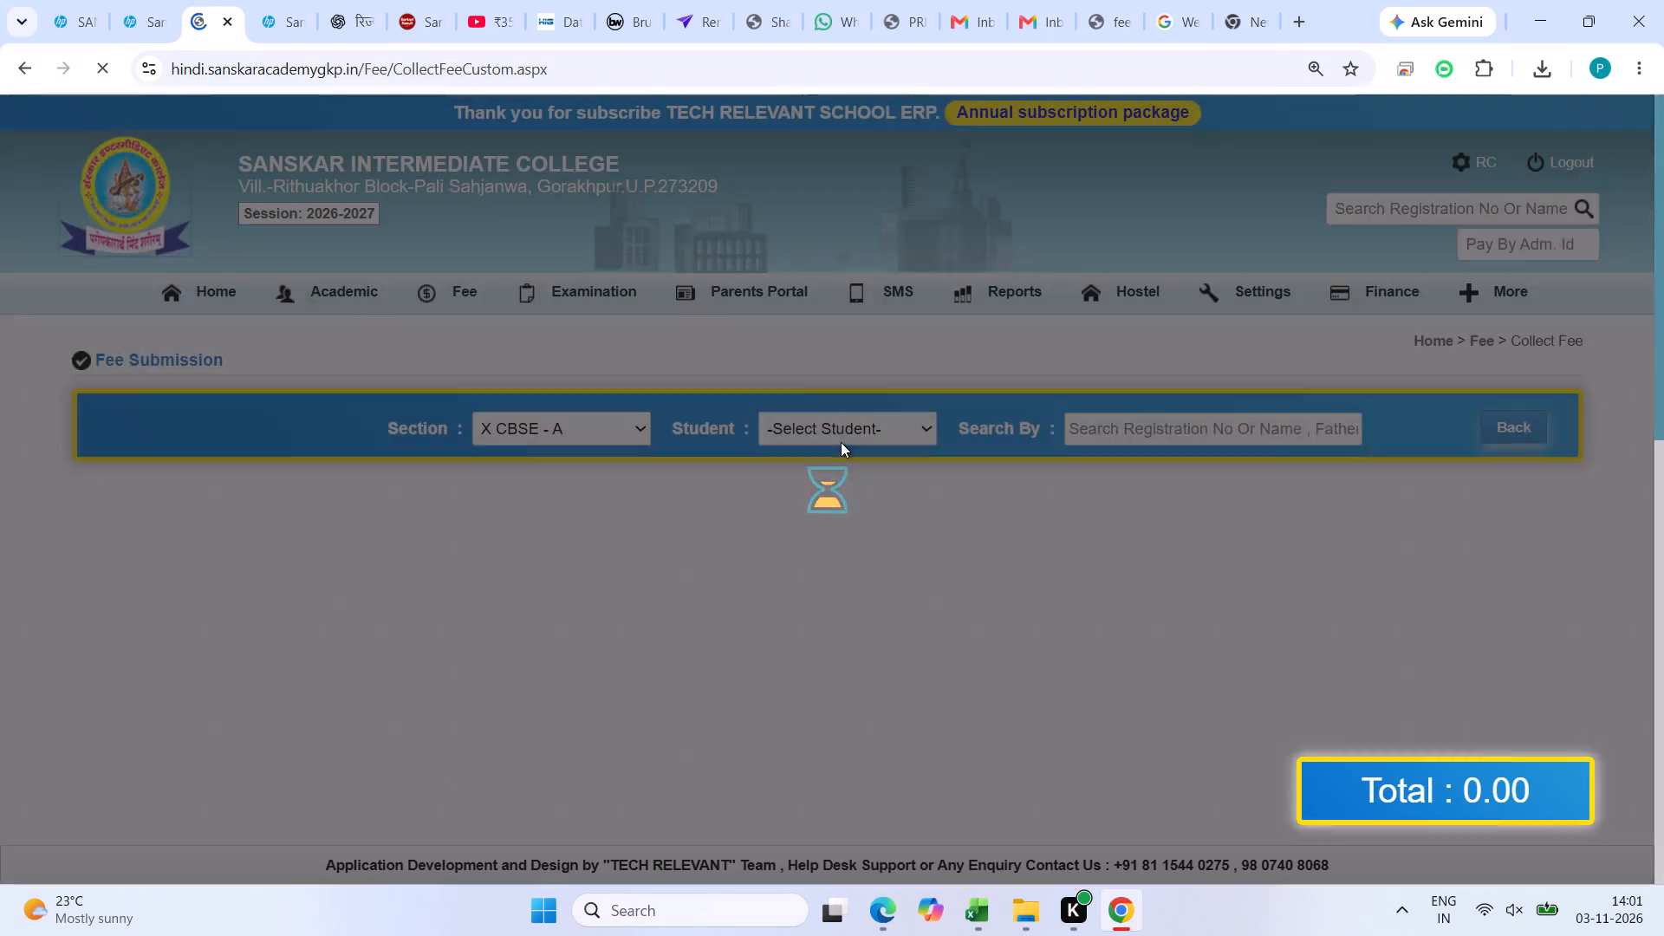
{"action": "triple_click", "coordinate": [837, 437]}
{"action": "key", "text": "s"}
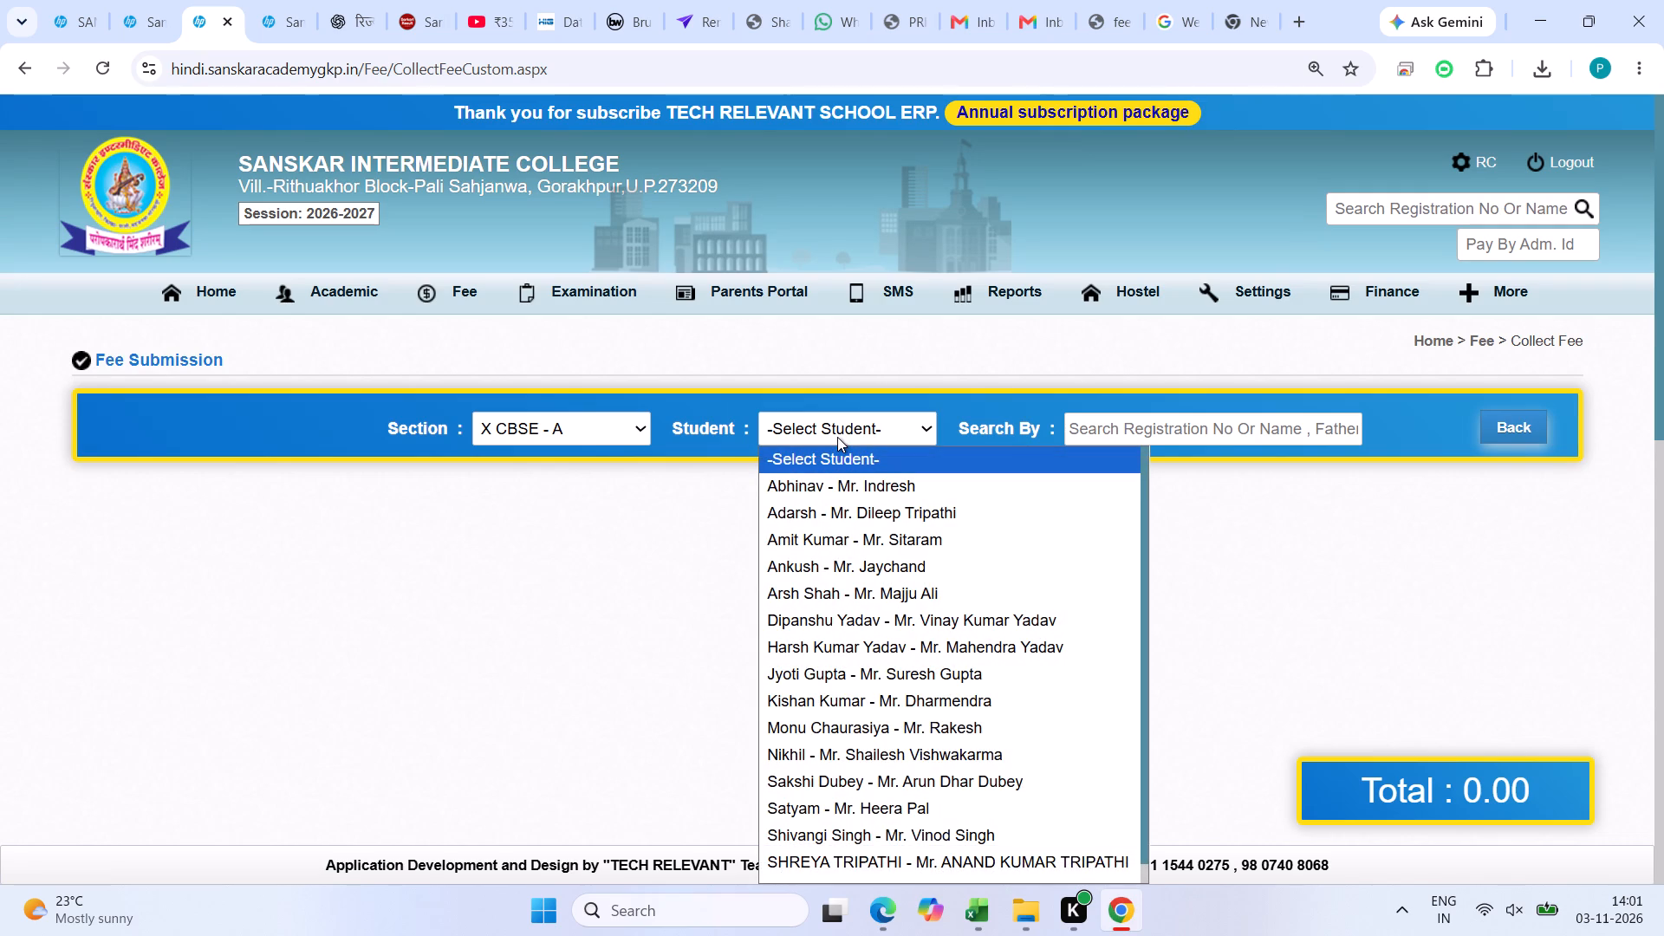
{"action": "key", "text": "Return"}
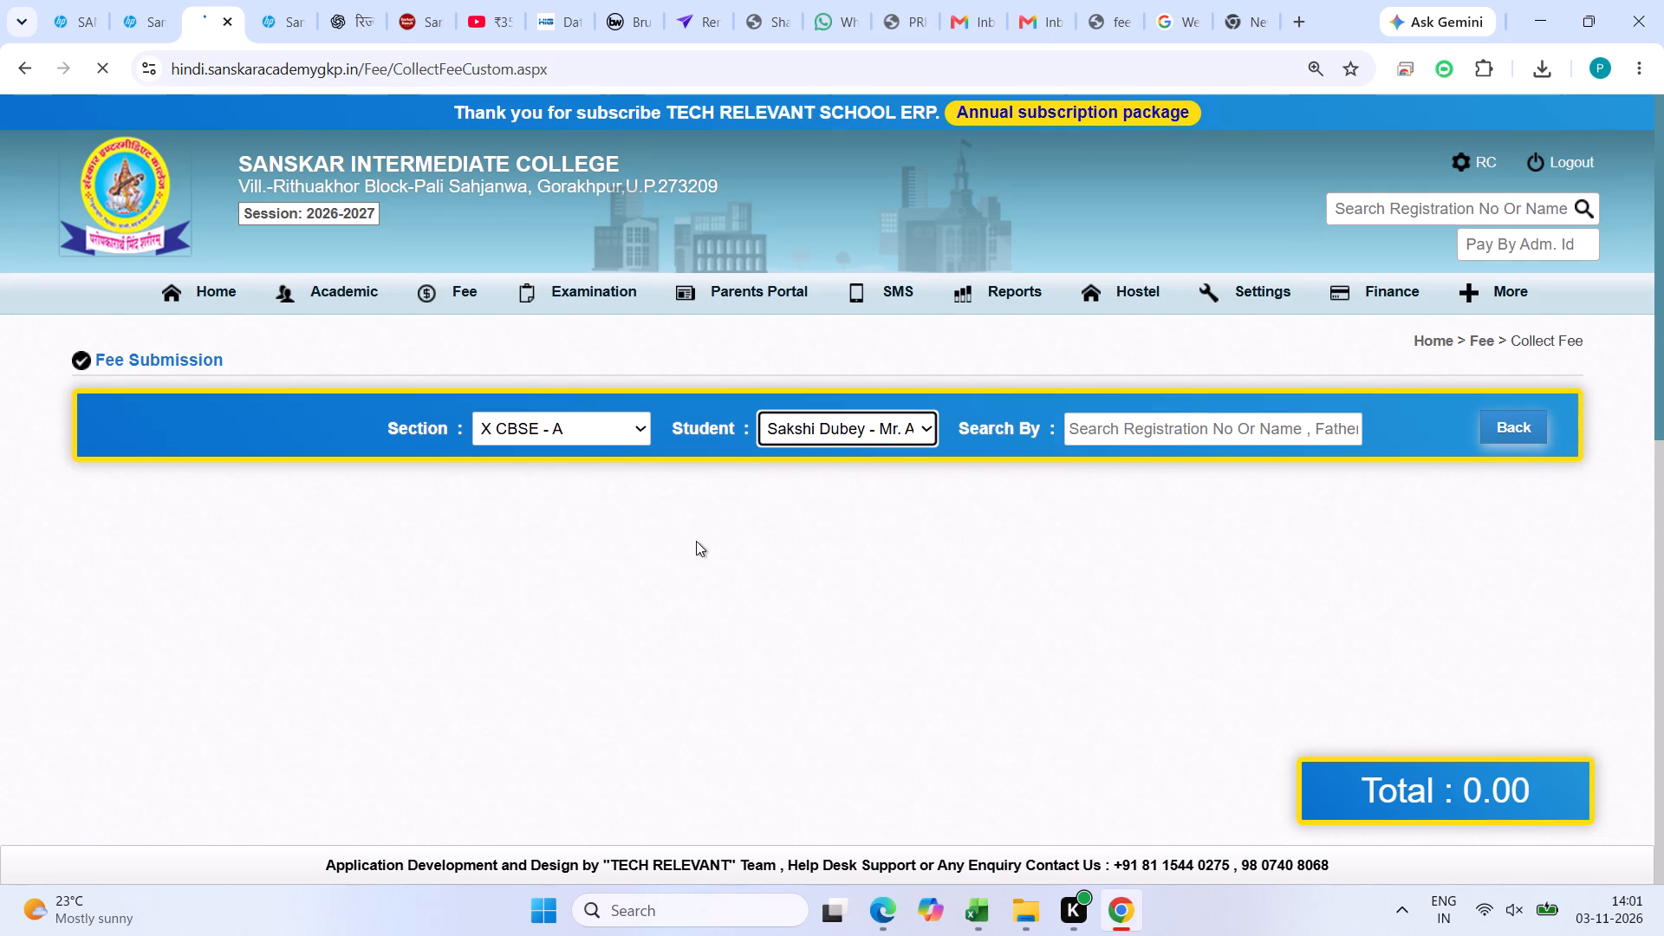
Select the October tuition fee and the October transport fee for the X CBSE - A student.
{"action": "scroll", "coordinate": [696, 541], "scroll_direction": "down", "scroll_amount": 8}
{"action": "scroll", "coordinate": [696, 548], "scroll_direction": "up", "scroll_amount": 1}
{"action": "scroll", "coordinate": [705, 556], "scroll_direction": "down", "scroll_amount": 7}
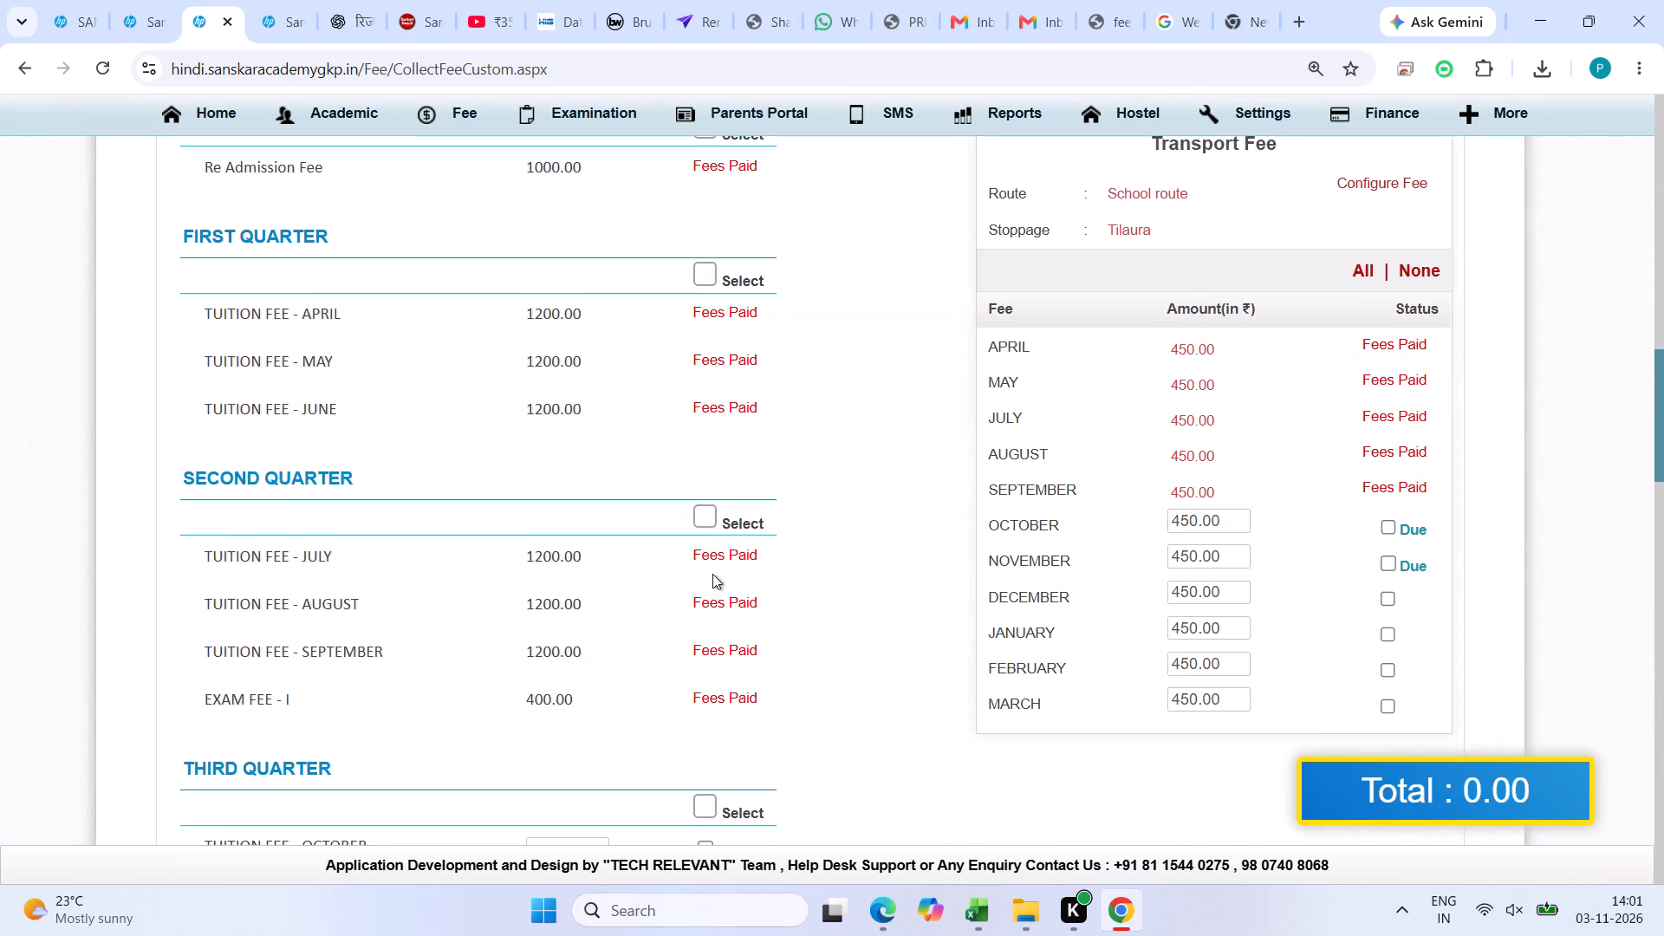
{"action": "scroll", "coordinate": [708, 646], "scroll_direction": "down", "scroll_amount": 2}
{"action": "left_click", "coordinate": [705, 634]}
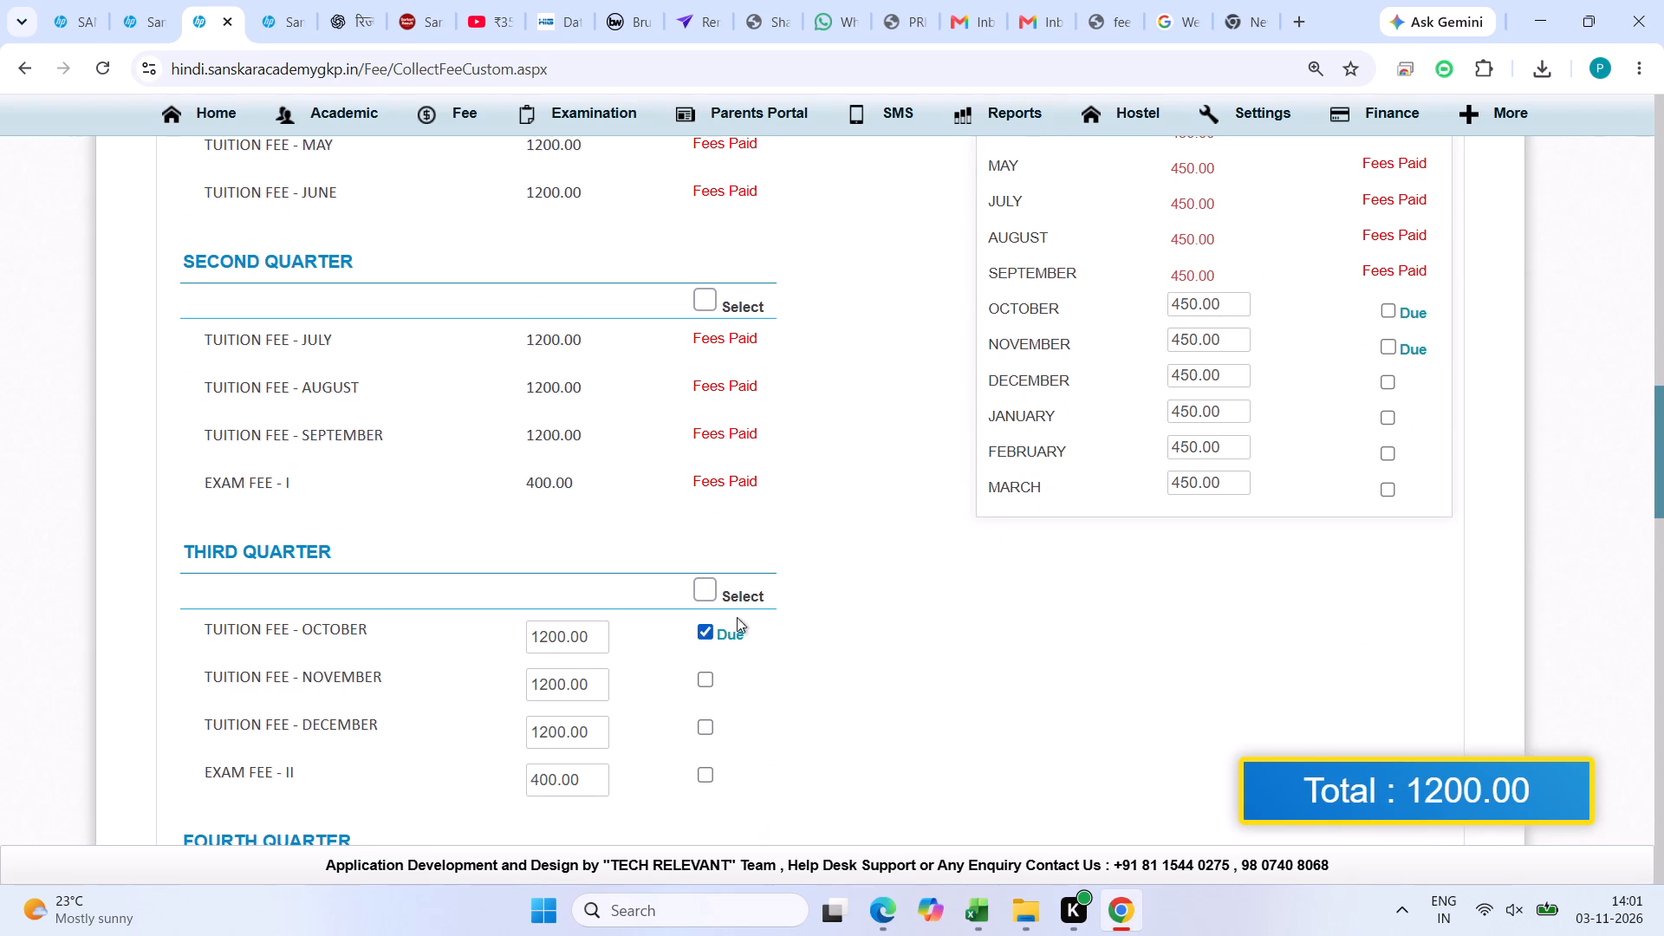
{"action": "left_click", "coordinate": [1387, 308]}
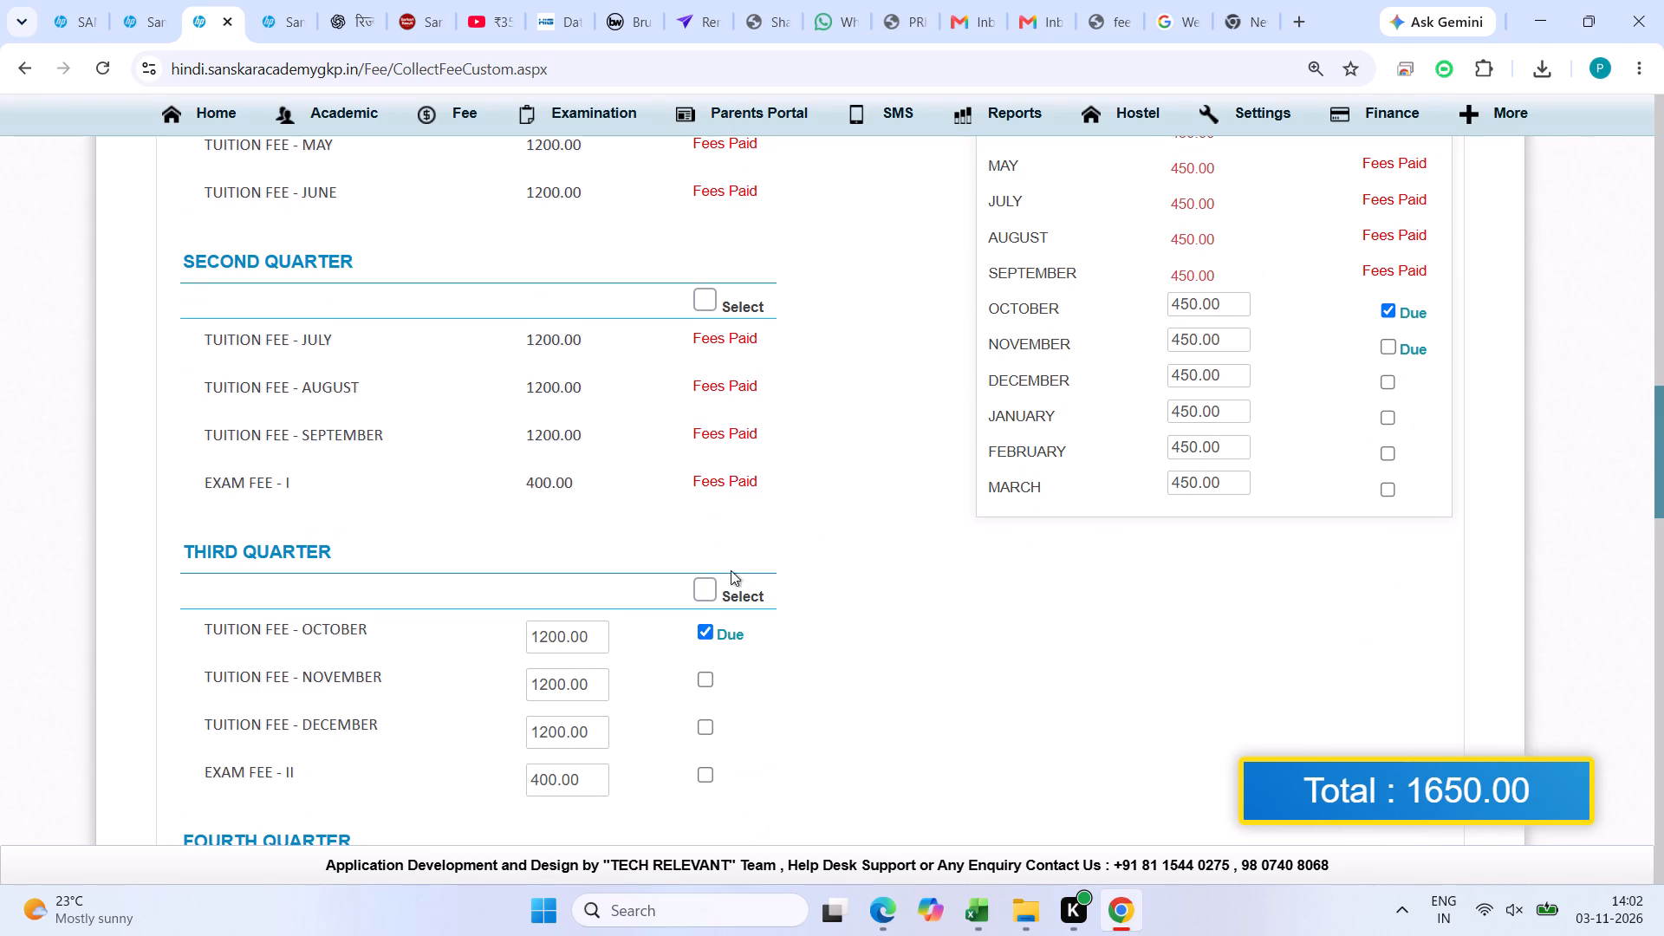
Return to the VI-Boys(CBSE) student's Sanskar Academy fee record and select the October tuition fee and September transport fee.
{"action": "left_click", "coordinate": [274, 9]}
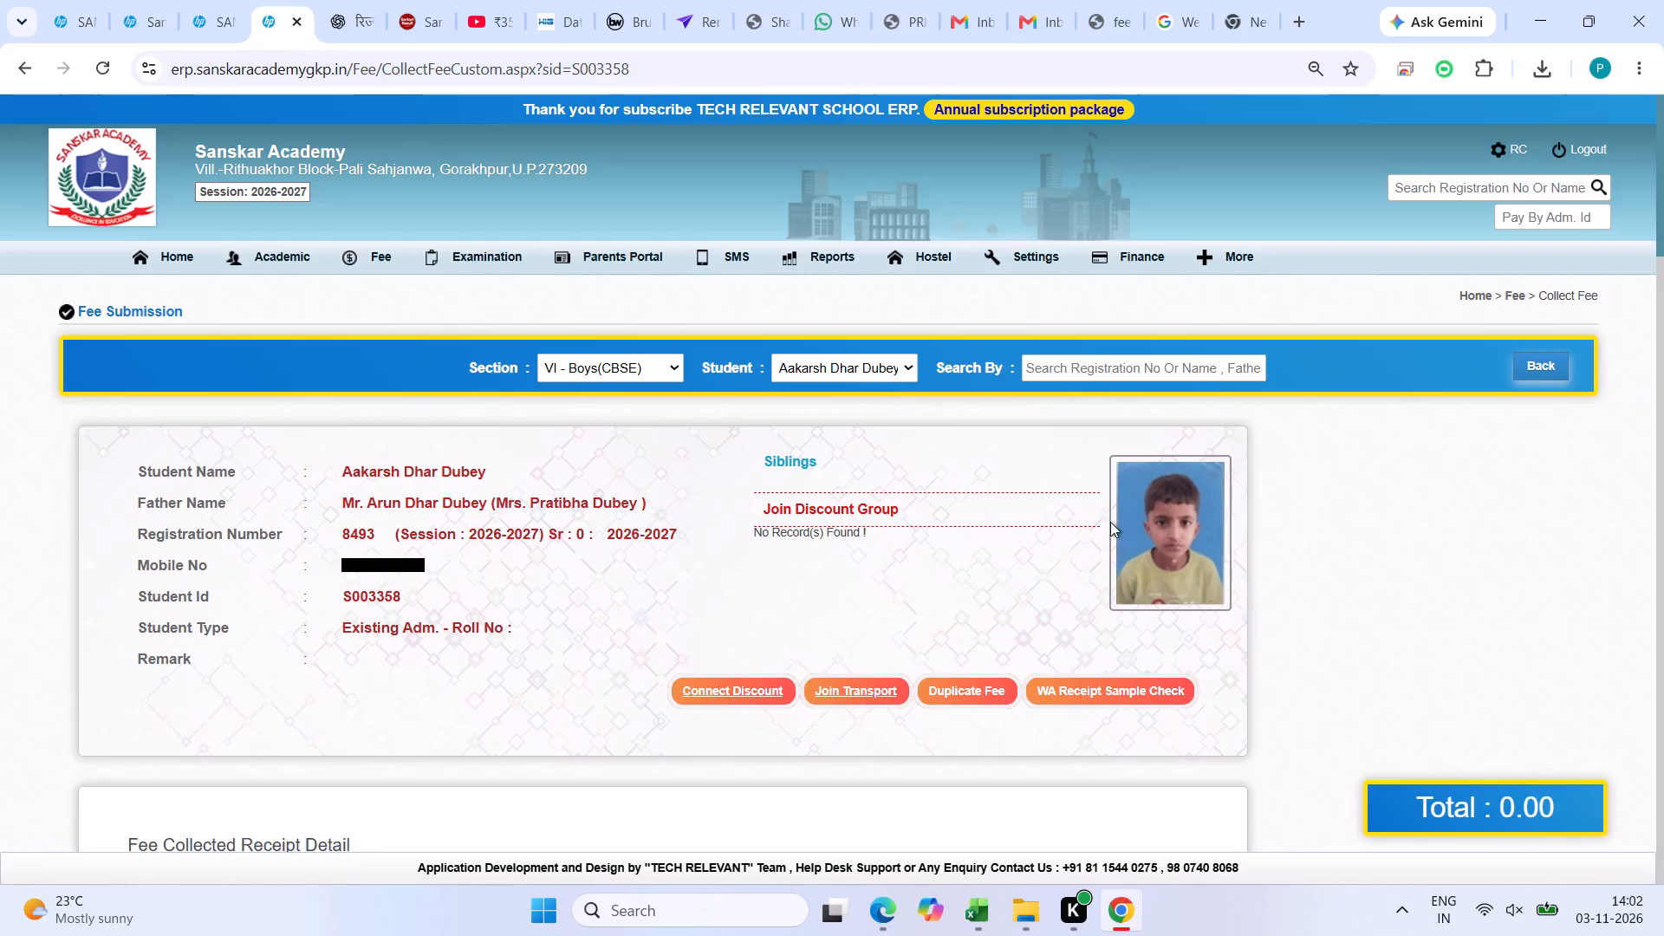
{"action": "scroll", "coordinate": [1111, 527], "scroll_direction": "down", "scroll_amount": 4}
{"action": "scroll", "coordinate": [1111, 534], "scroll_direction": "up", "scroll_amount": 1}
{"action": "scroll", "coordinate": [1111, 534], "scroll_direction": "down", "scroll_amount": 7}
{"action": "scroll", "coordinate": [699, 765], "scroll_direction": "down", "scroll_amount": 1}
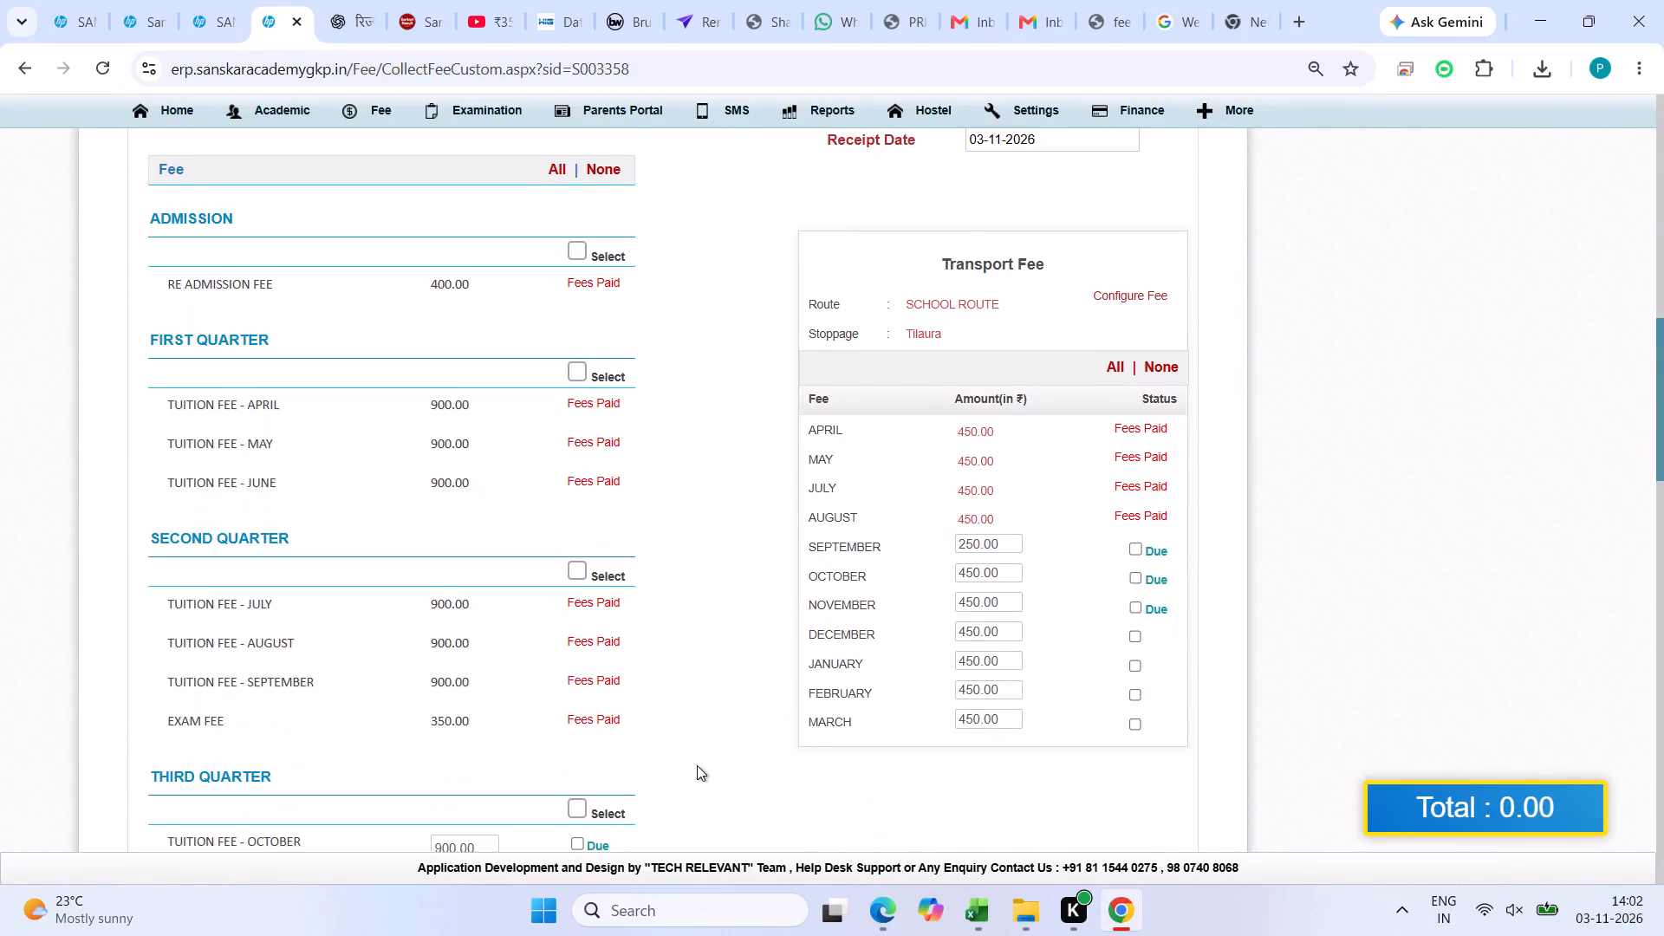
{"action": "scroll", "coordinate": [697, 765], "scroll_direction": "down", "scroll_amount": 1}
{"action": "left_click", "coordinate": [584, 625]}
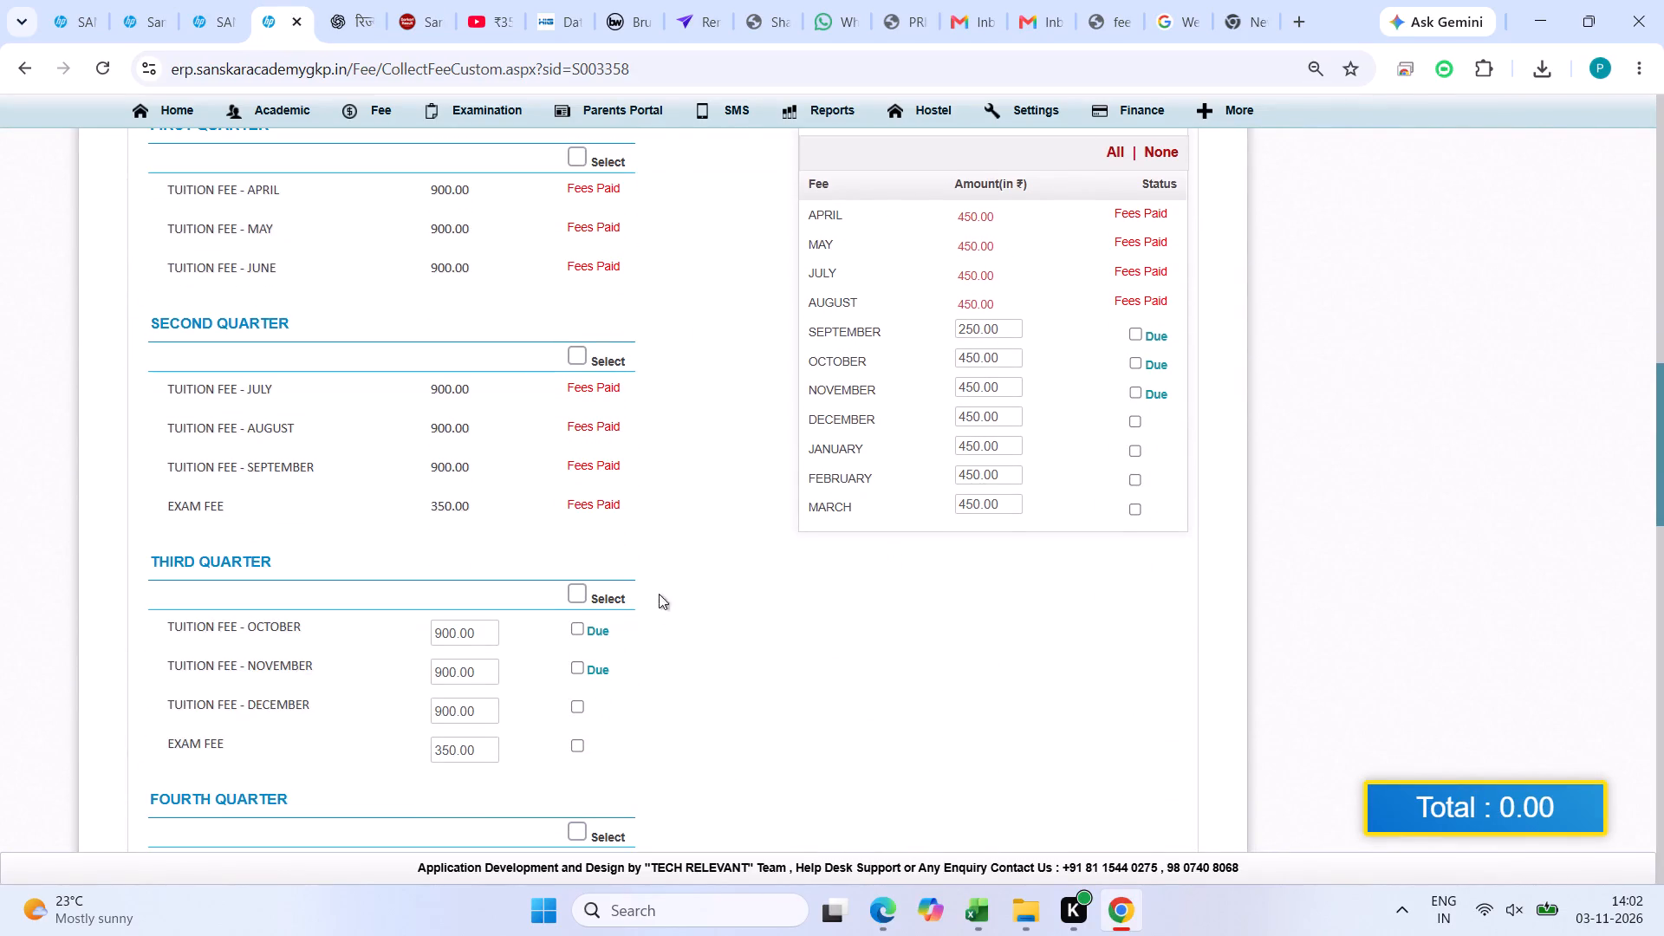
{"action": "left_click", "coordinate": [572, 628]}
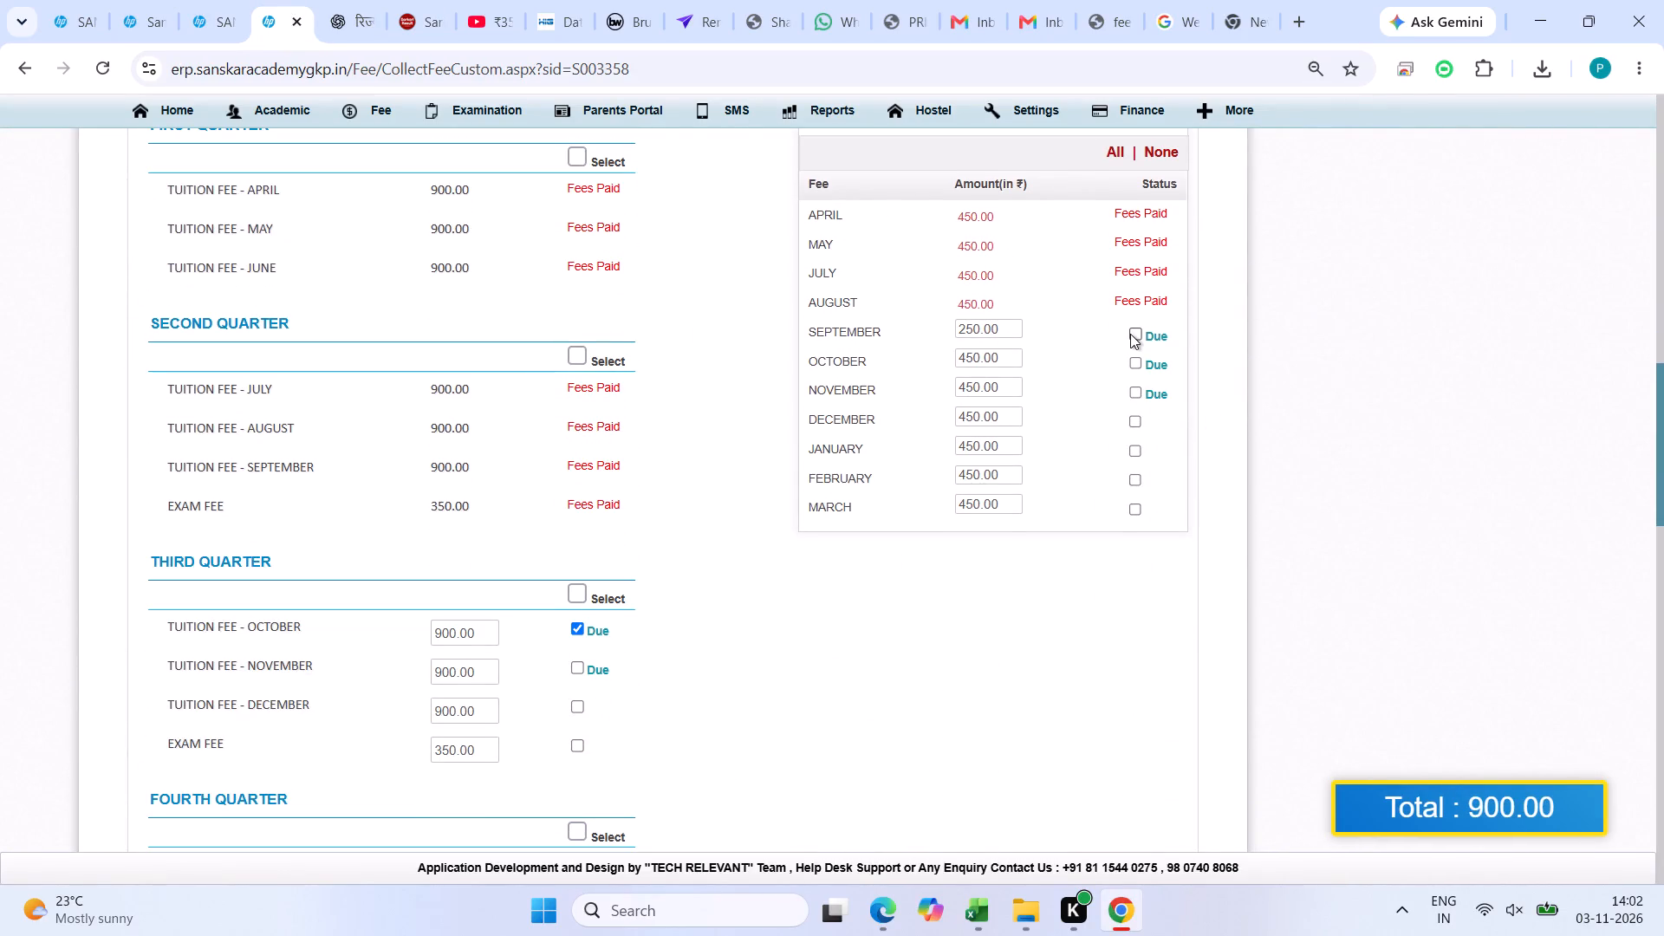
{"action": "left_click", "coordinate": [1130, 334]}
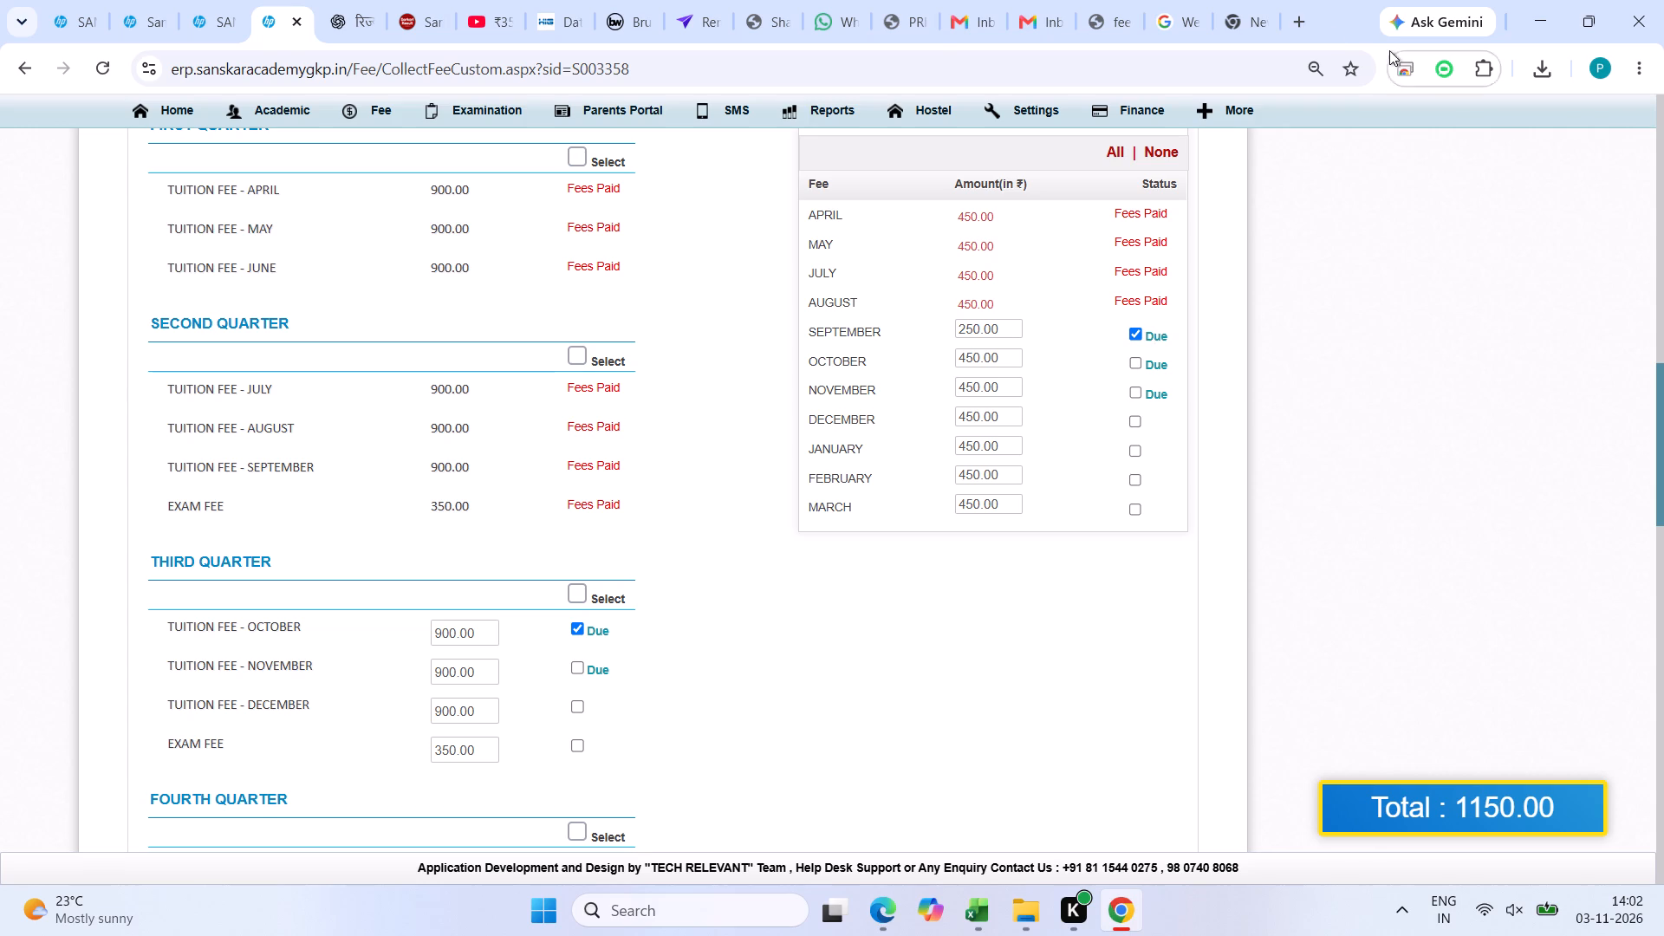
Calculate the two students' combined selected fees as 1150+1650 in the blank Google page's address bar.
{"action": "left_click", "coordinate": [213, 12]}
{"action": "left_click", "coordinate": [1241, 10]}
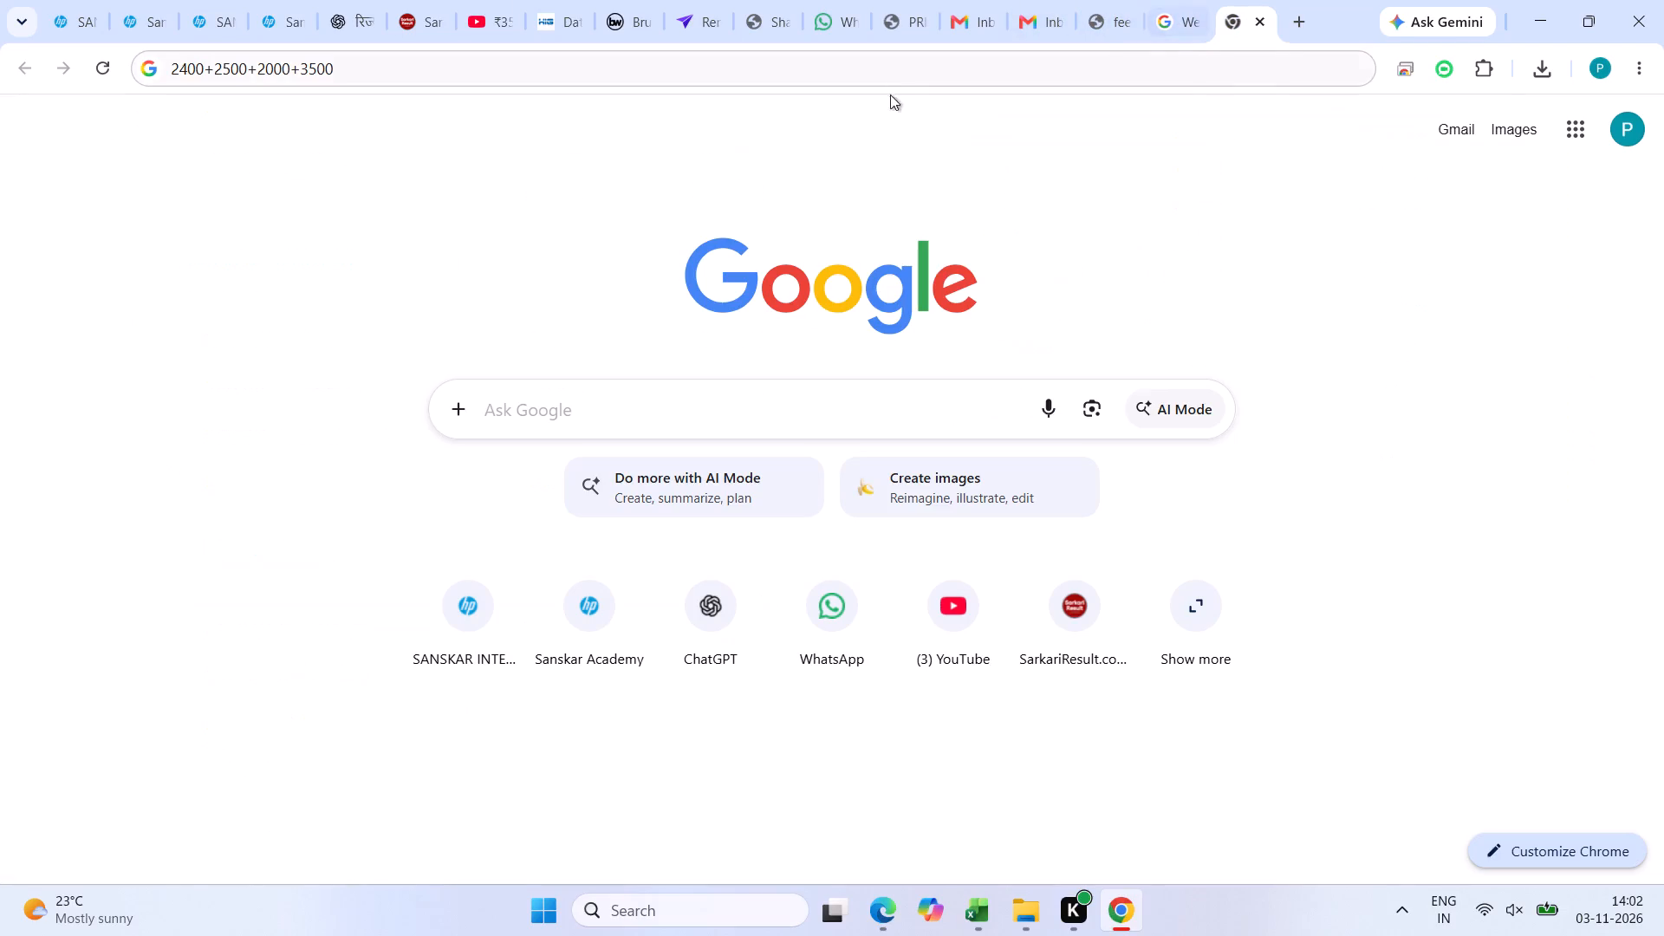
{"action": "left_click_drag", "start_coordinate": [773, 70], "coordinate": [27, 27]}
{"action": "type", "text": "1150+1650"}
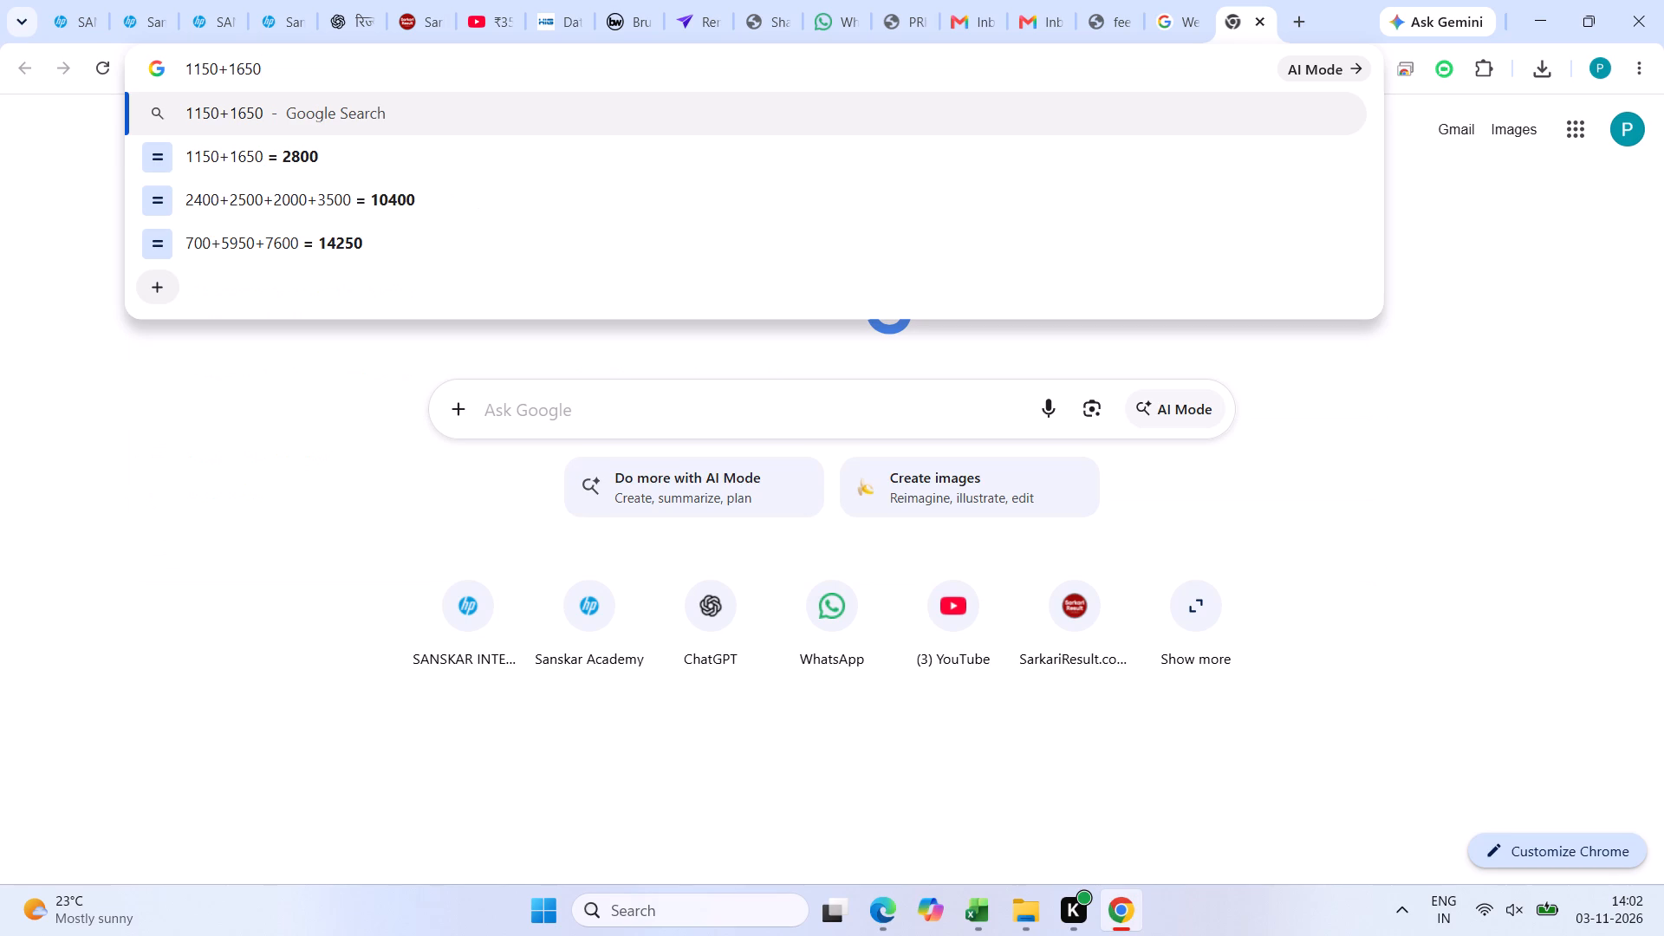
Review the X CBSE - A student's quarterly tuition, exam and transport fee rows against the current selection.
{"action": "left_click", "coordinate": [230, 2]}
{"action": "scroll", "coordinate": [1101, 729], "scroll_direction": "up", "scroll_amount": 3}
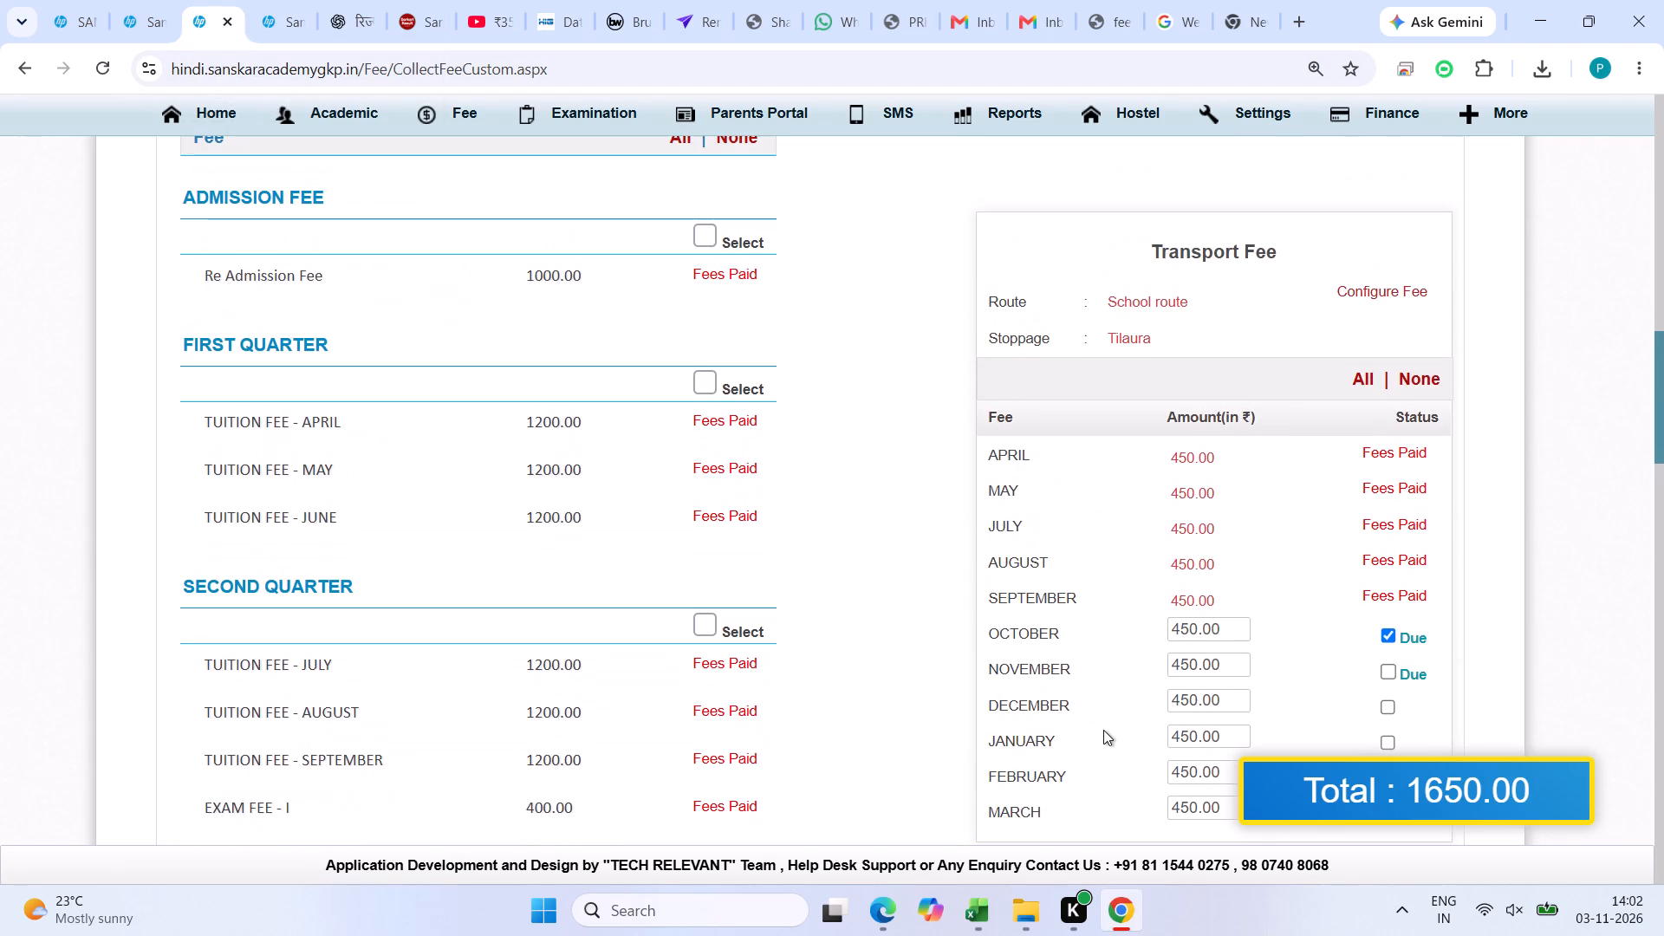
{"action": "scroll", "coordinate": [1103, 730], "scroll_direction": "down", "scroll_amount": 1}
{"action": "scroll", "coordinate": [1103, 730], "scroll_direction": "up", "scroll_amount": 1}
{"action": "scroll", "coordinate": [1103, 730], "scroll_direction": "down", "scroll_amount": 4}
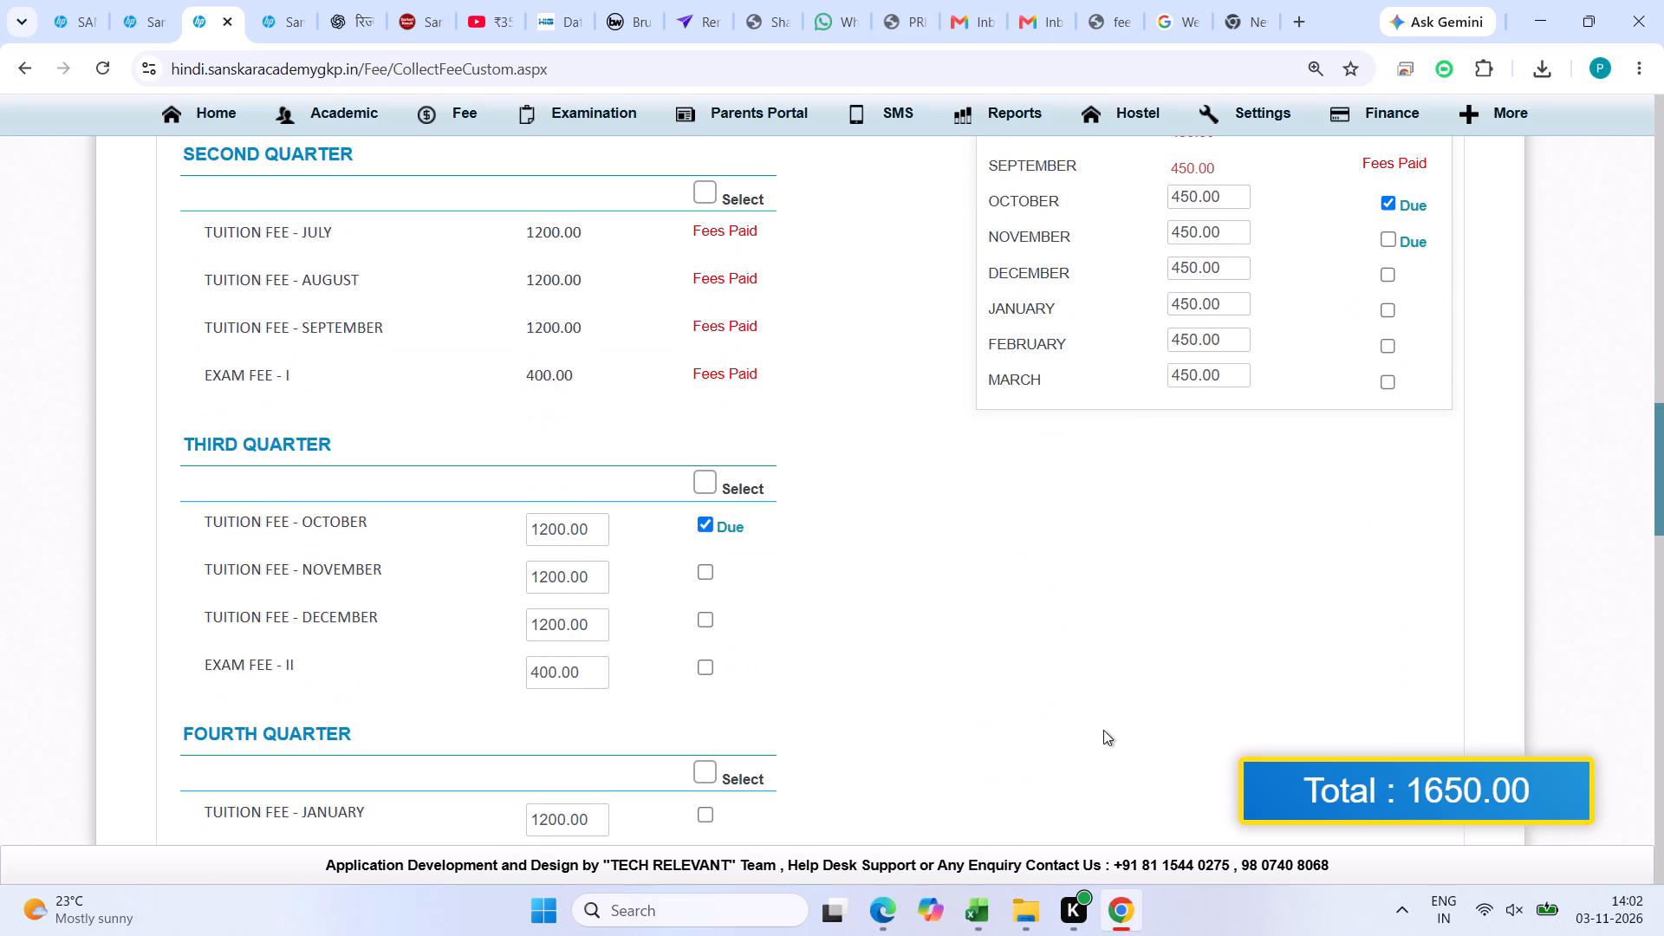
{"action": "scroll", "coordinate": [1103, 730], "scroll_direction": "up", "scroll_amount": 2}
{"action": "scroll", "coordinate": [1103, 730], "scroll_direction": "down", "scroll_amount": 1}
{"action": "scroll", "coordinate": [1102, 730], "scroll_direction": "up", "scroll_amount": 1}
{"action": "scroll", "coordinate": [1096, 730], "scroll_direction": "down", "scroll_amount": 1}
{"action": "scroll", "coordinate": [1095, 731], "scroll_direction": "up", "scroll_amount": 3}
Append a plus sign to the 1150+1650 sum and recheck the X CBSE - A student's tuition and transport fee rows.
{"action": "left_click", "coordinate": [1238, 0]}
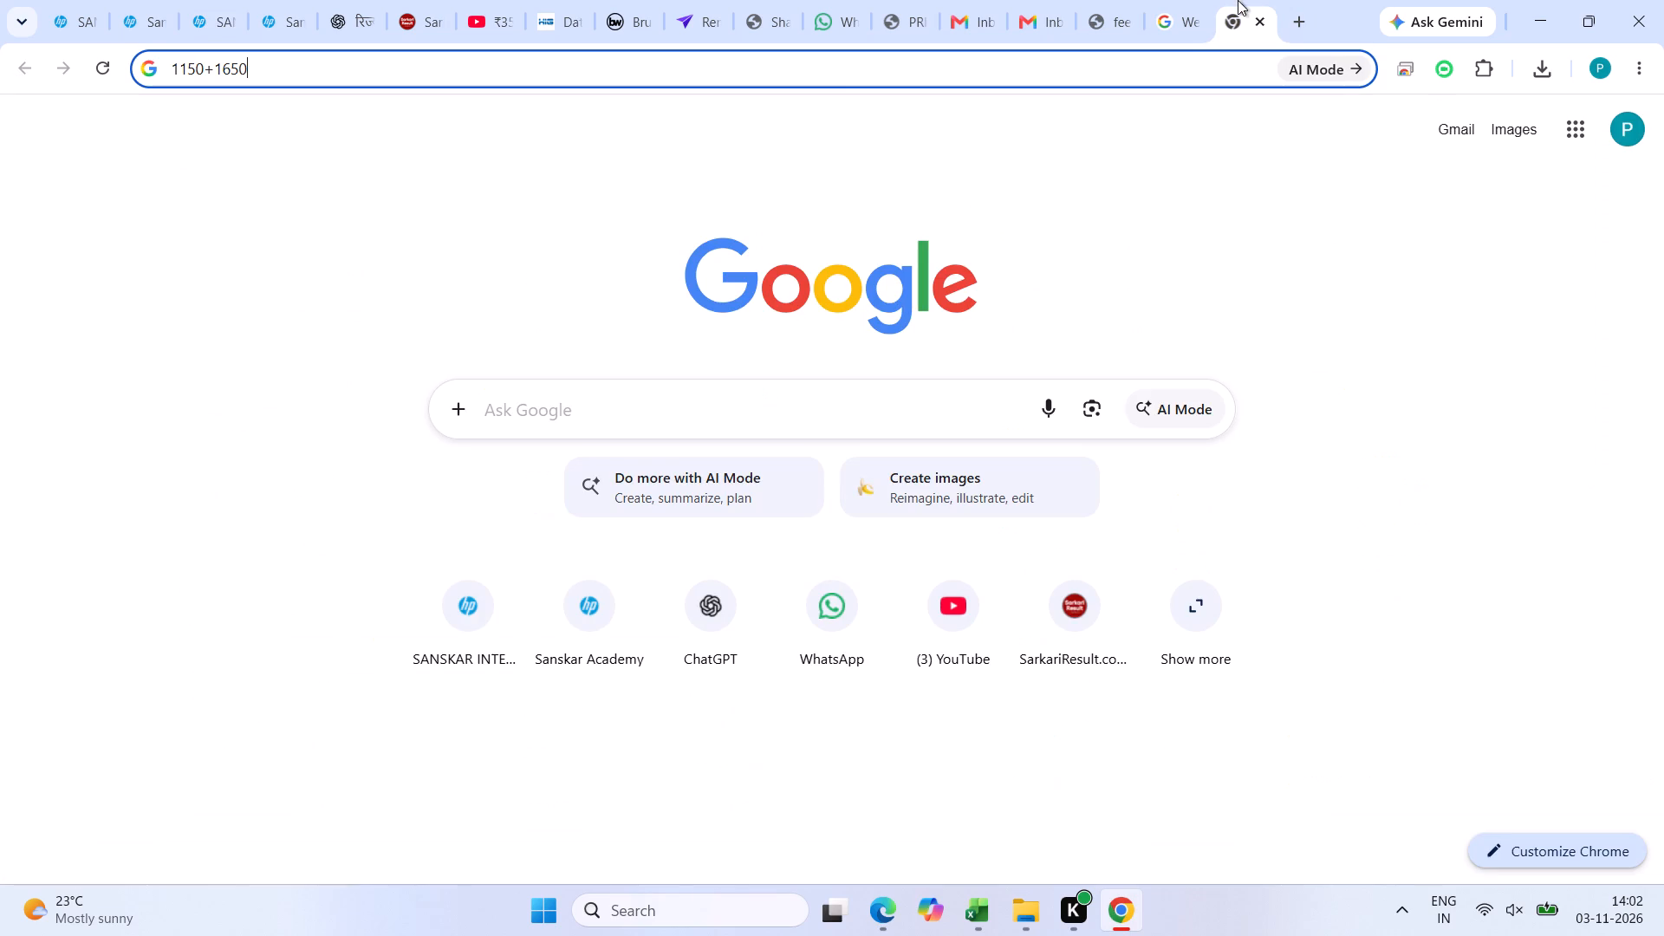
{"action": "key", "text": "plus"}
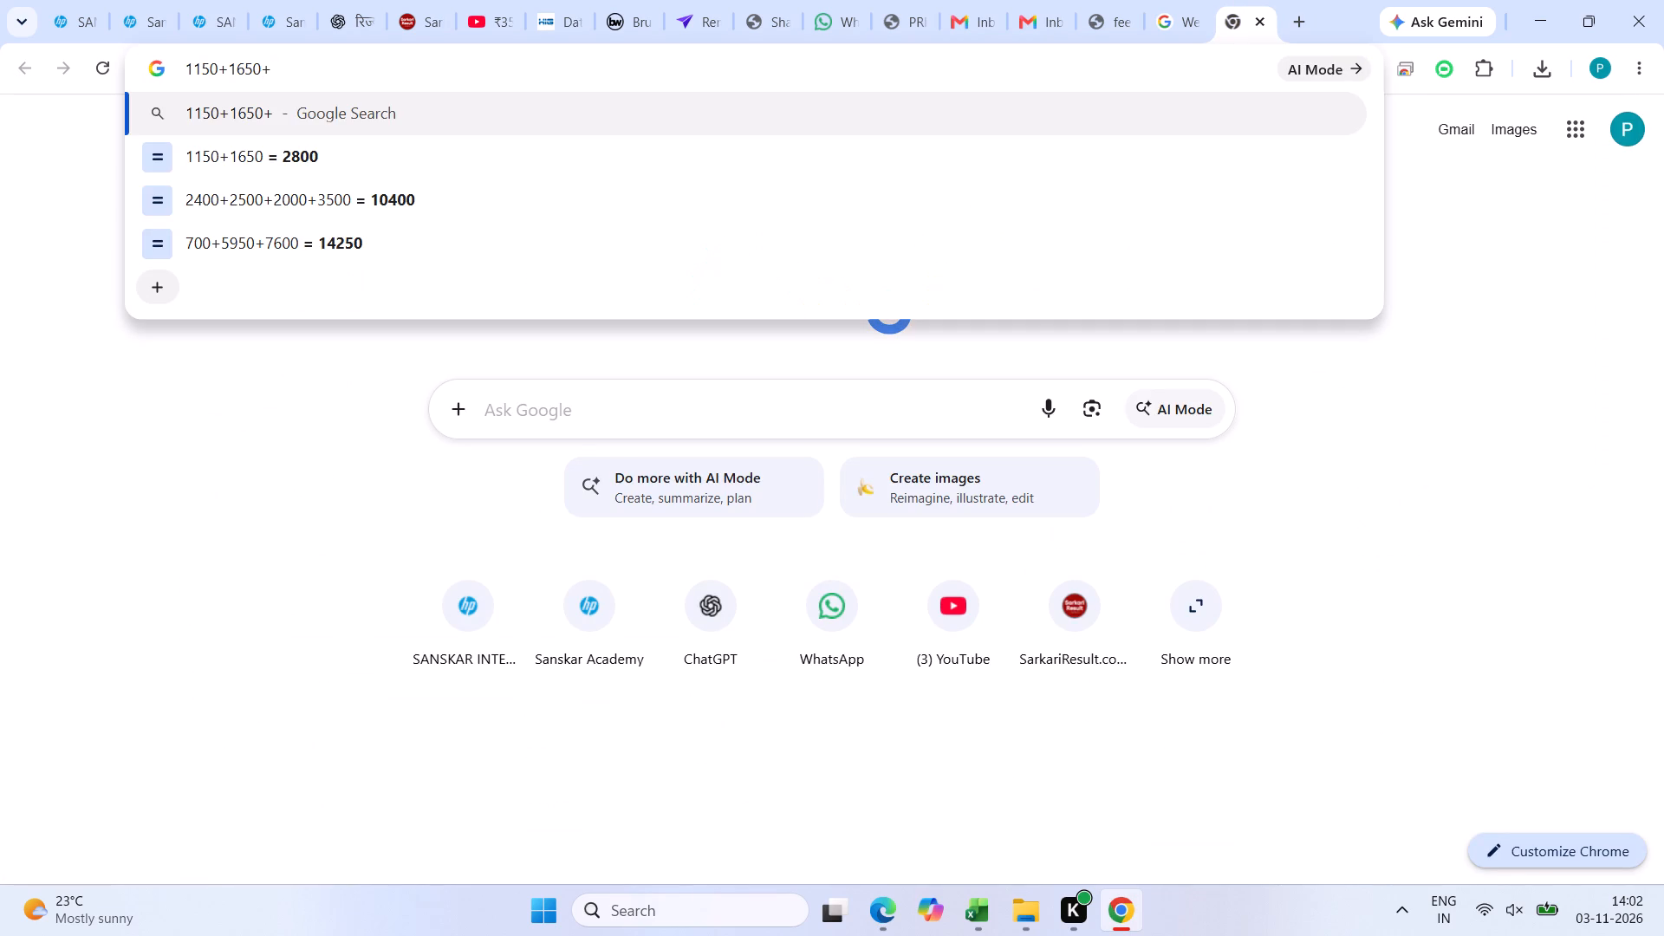
{"action": "left_click", "coordinate": [227, 0]}
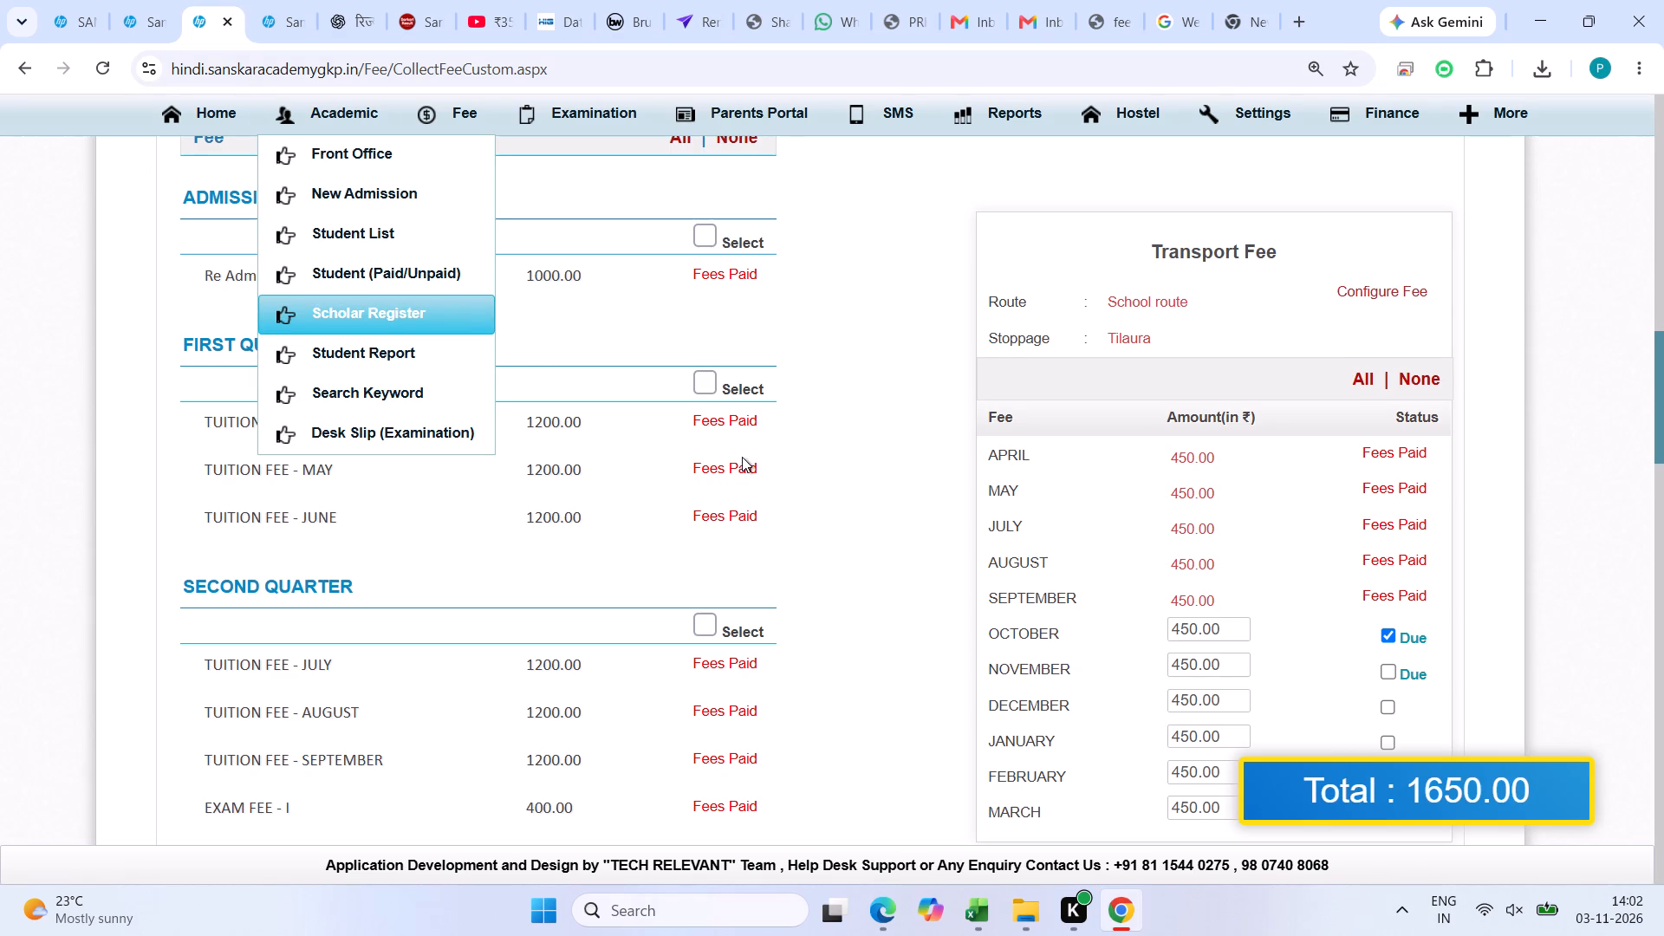
{"action": "scroll", "coordinate": [977, 586], "scroll_direction": "up", "scroll_amount": 2}
{"action": "scroll", "coordinate": [975, 586], "scroll_direction": "down", "scroll_amount": 3}
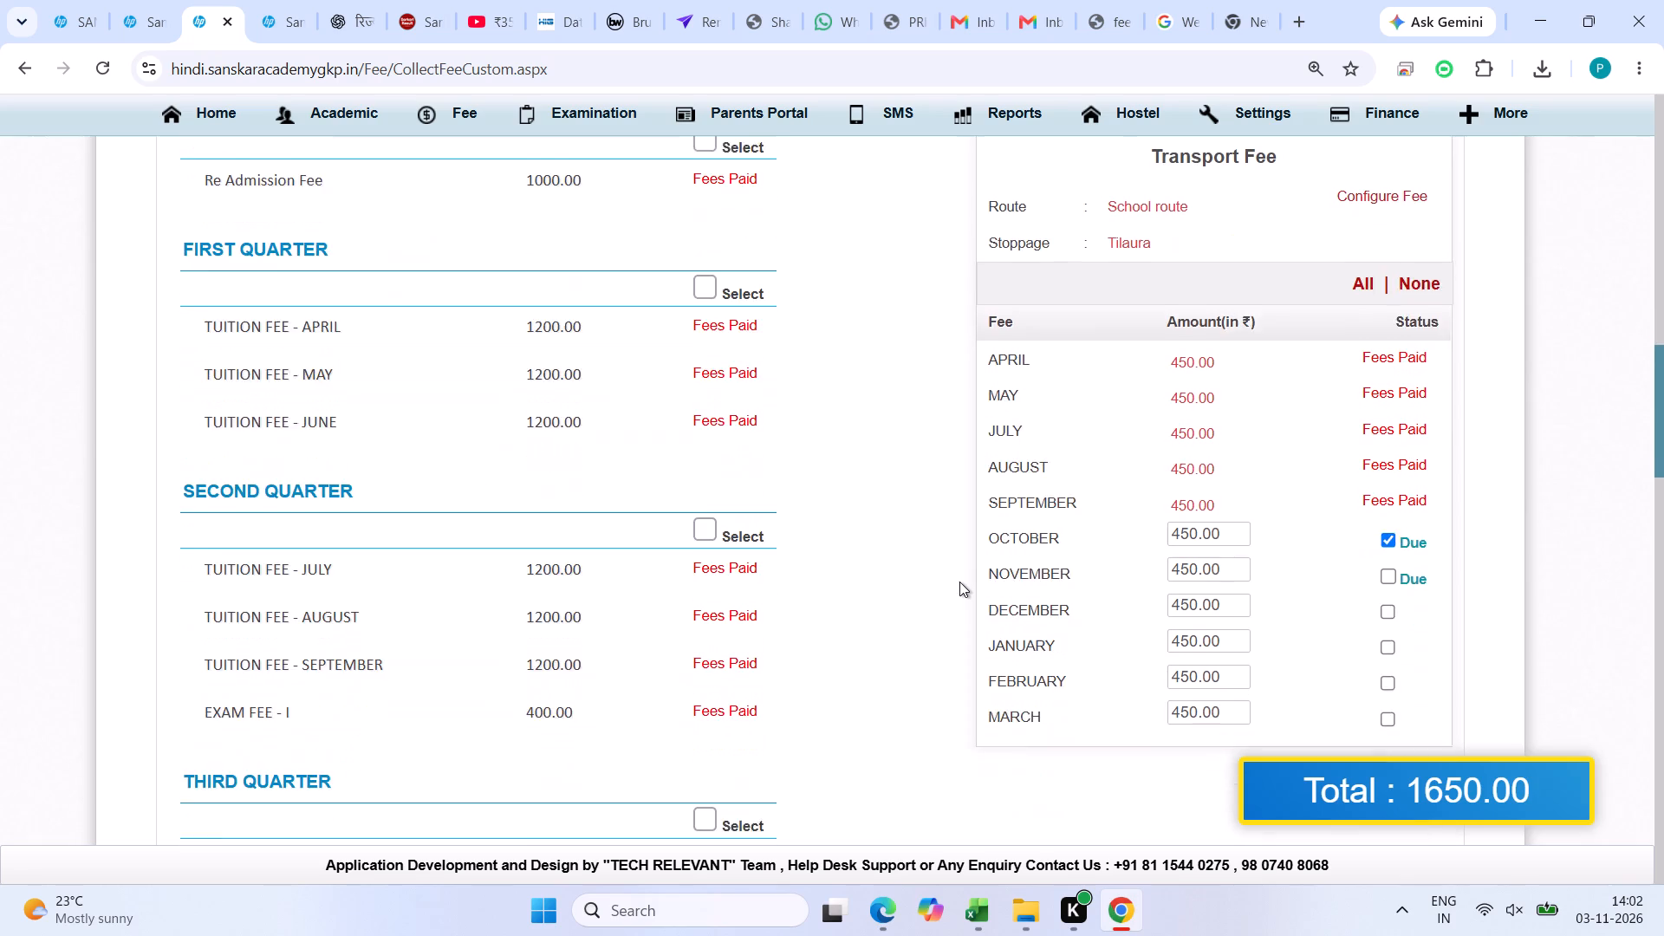
{"action": "scroll", "coordinate": [959, 582], "scroll_direction": "up", "scroll_amount": 1}
{"action": "scroll", "coordinate": [959, 582], "scroll_direction": "down", "scroll_amount": 3}
{"action": "scroll", "coordinate": [957, 575], "scroll_direction": "up", "scroll_amount": 3}
{"action": "scroll", "coordinate": [957, 575], "scroll_direction": "down", "scroll_amount": 1}
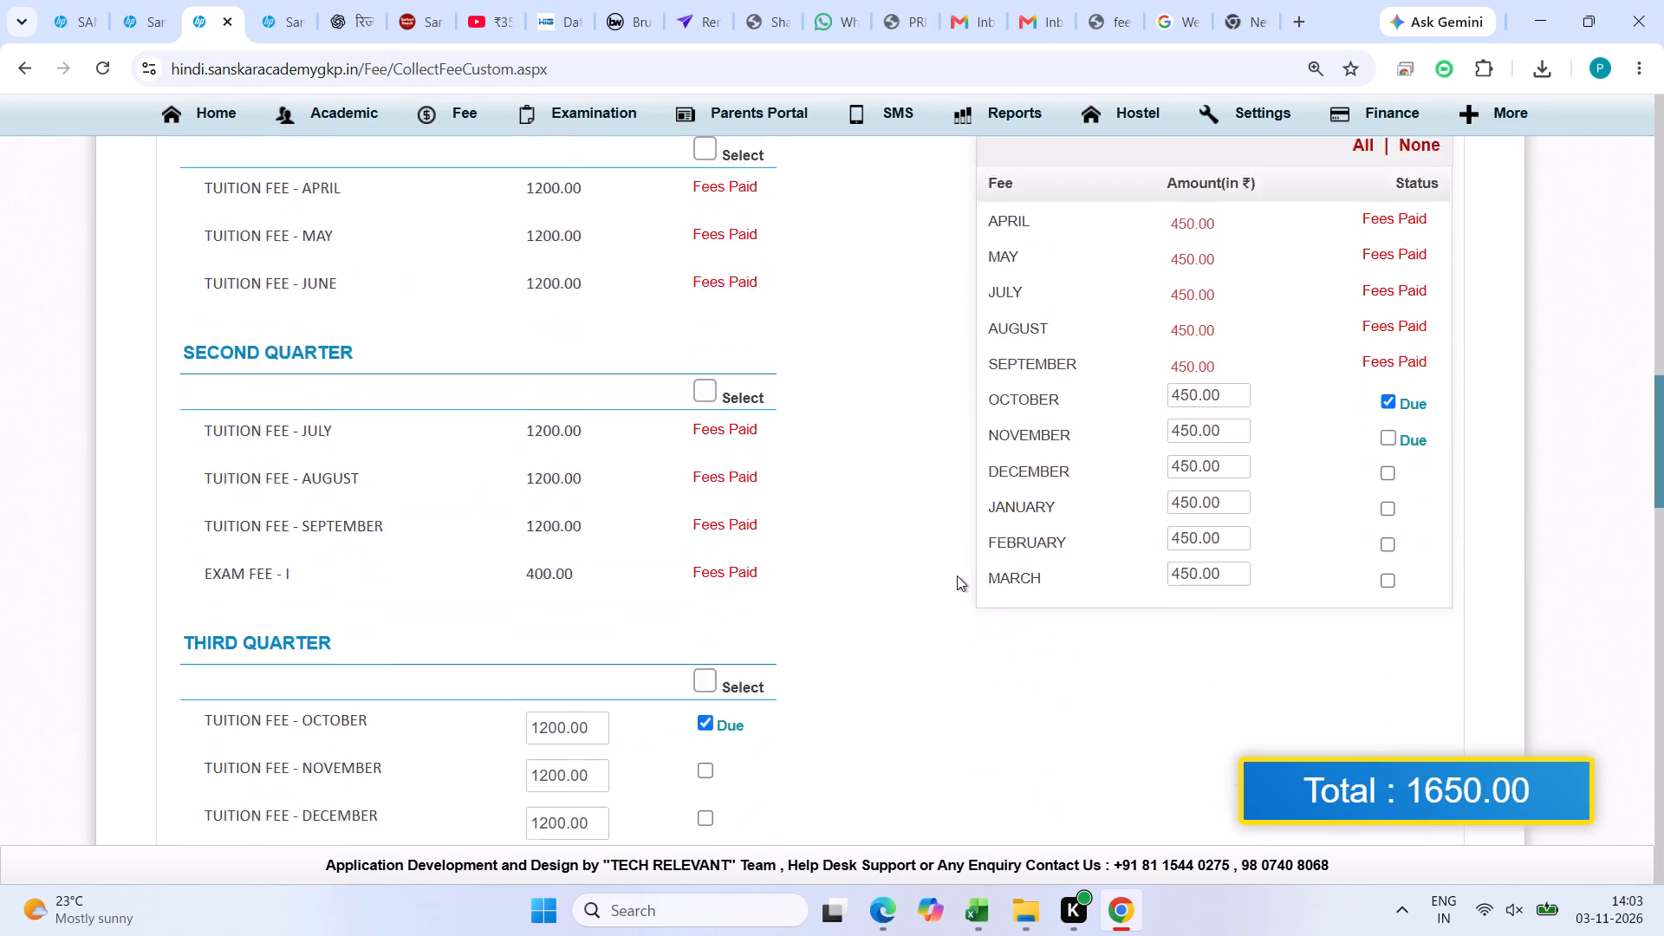
{"action": "scroll", "coordinate": [957, 575], "scroll_direction": "up", "scroll_amount": 1}
{"action": "scroll", "coordinate": [953, 562], "scroll_direction": "down", "scroll_amount": 1}
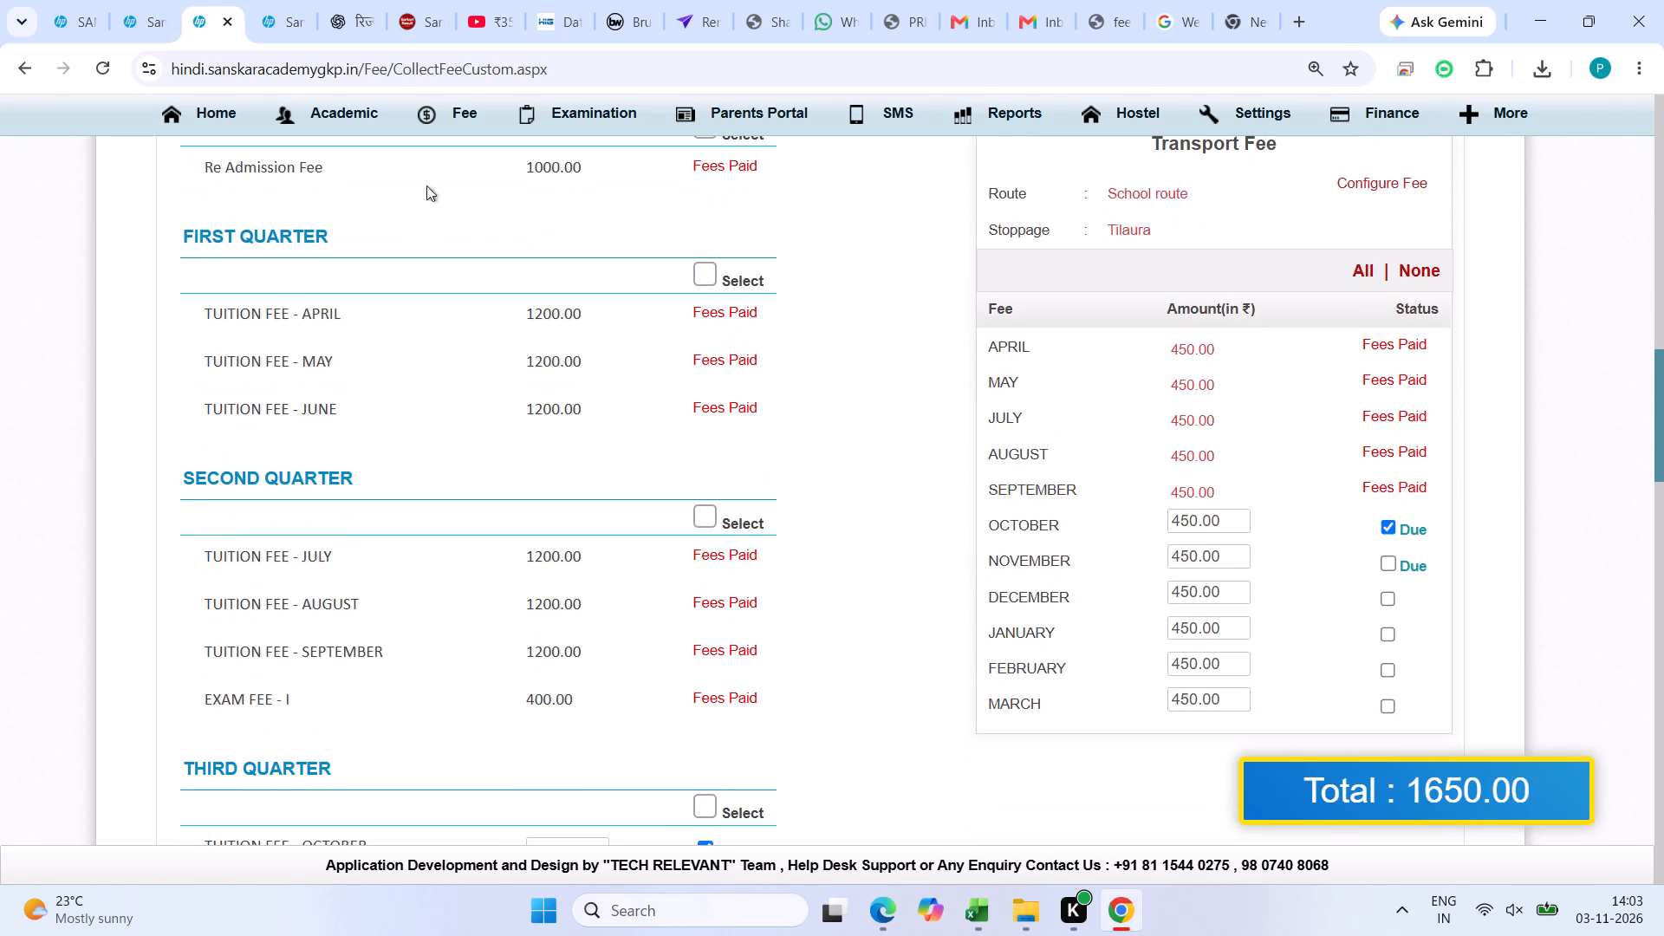
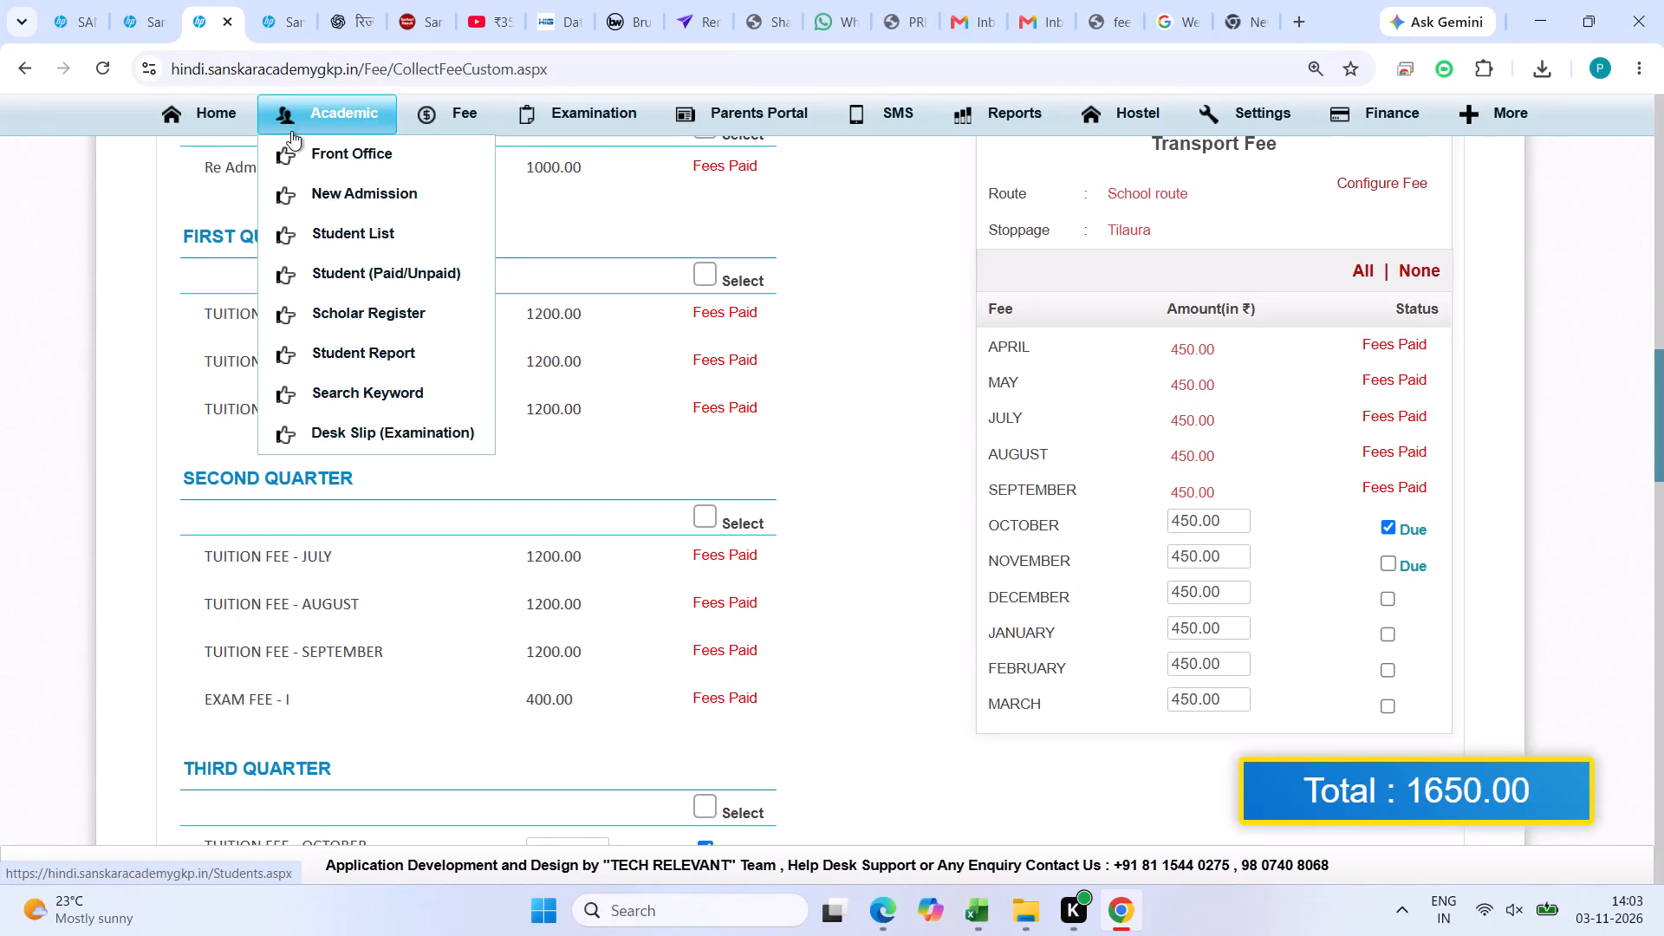
Look up the X CBSE - A student by registration number in the Sanskar Intermediate College fee submission page and reload their fee record.
{"action": "scroll", "coordinate": [184, 196], "scroll_direction": "up", "scroll_amount": 1}
{"action": "scroll", "coordinate": [184, 196], "scroll_direction": "down", "scroll_amount": 1}
{"action": "scroll", "coordinate": [184, 196], "scroll_direction": "up", "scroll_amount": 7}
{"action": "scroll", "coordinate": [374, 254], "scroll_direction": "up", "scroll_amount": 5}
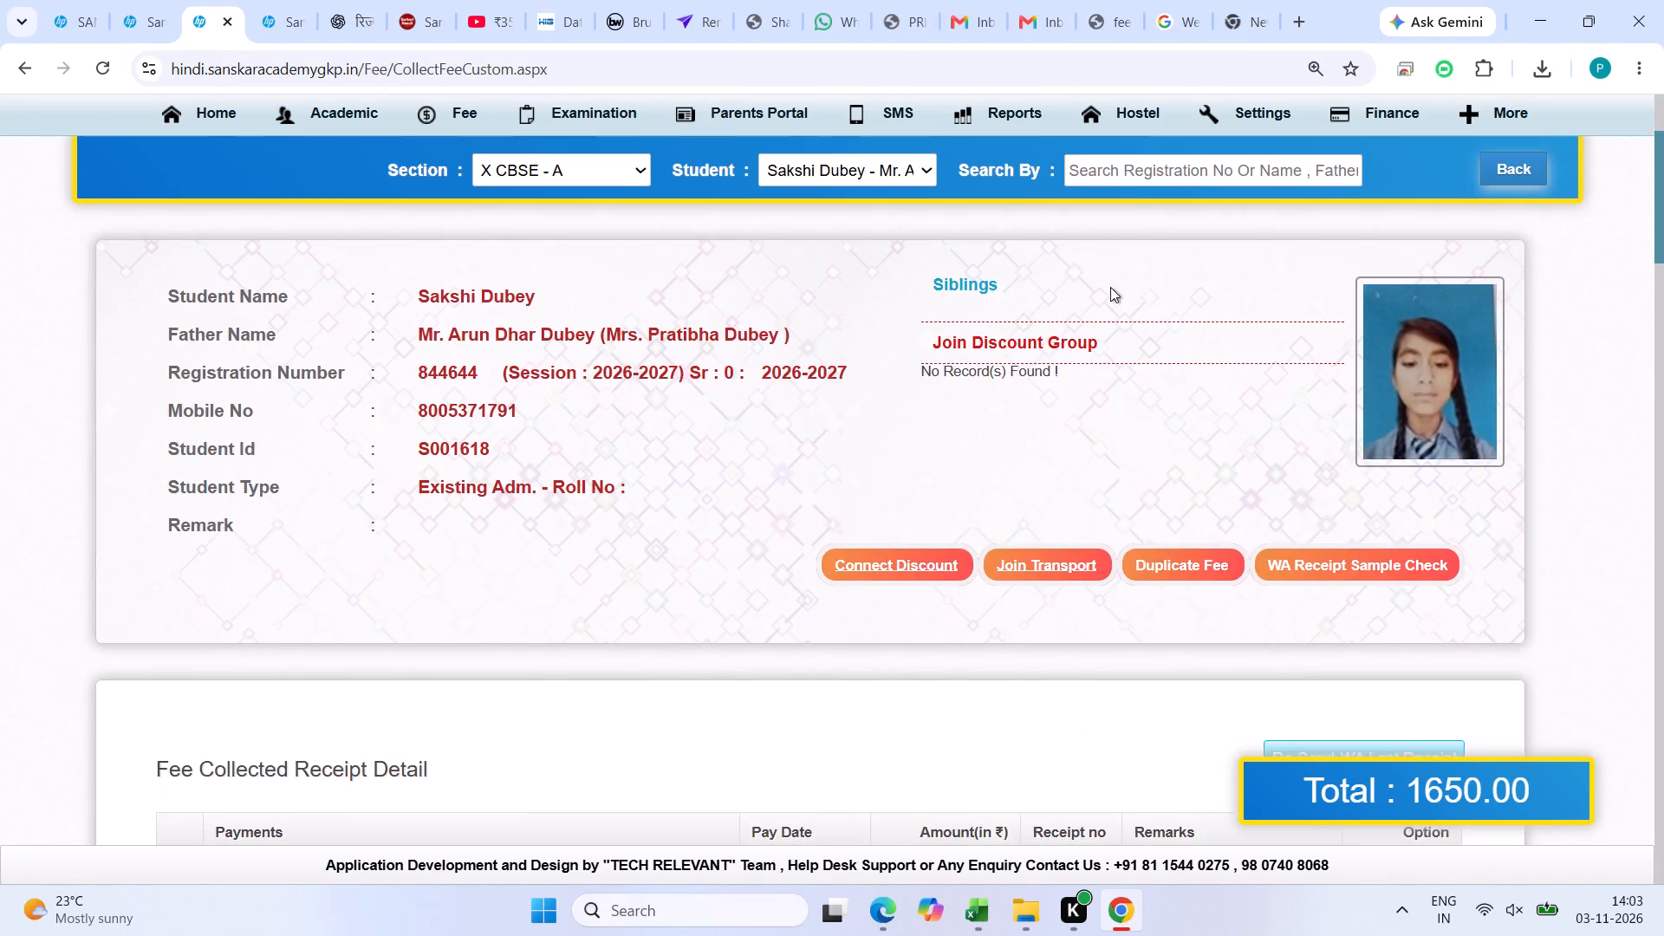
{"action": "scroll", "coordinate": [1113, 287], "scroll_direction": "up", "scroll_amount": 2}
{"action": "left_click", "coordinate": [1201, 426]}
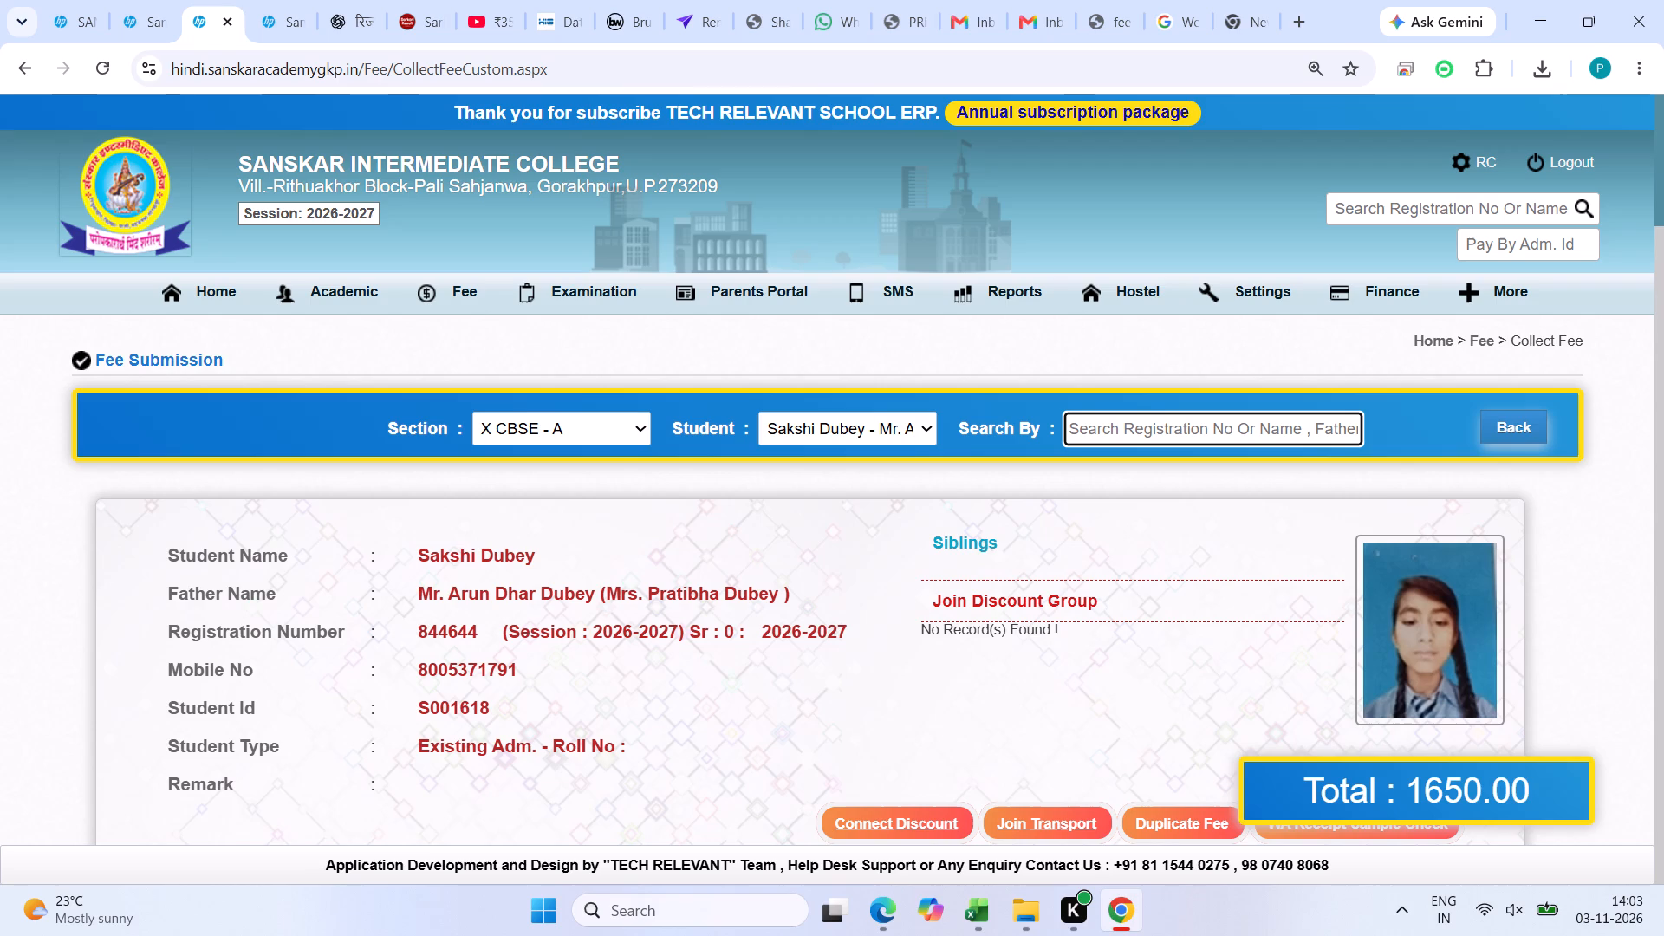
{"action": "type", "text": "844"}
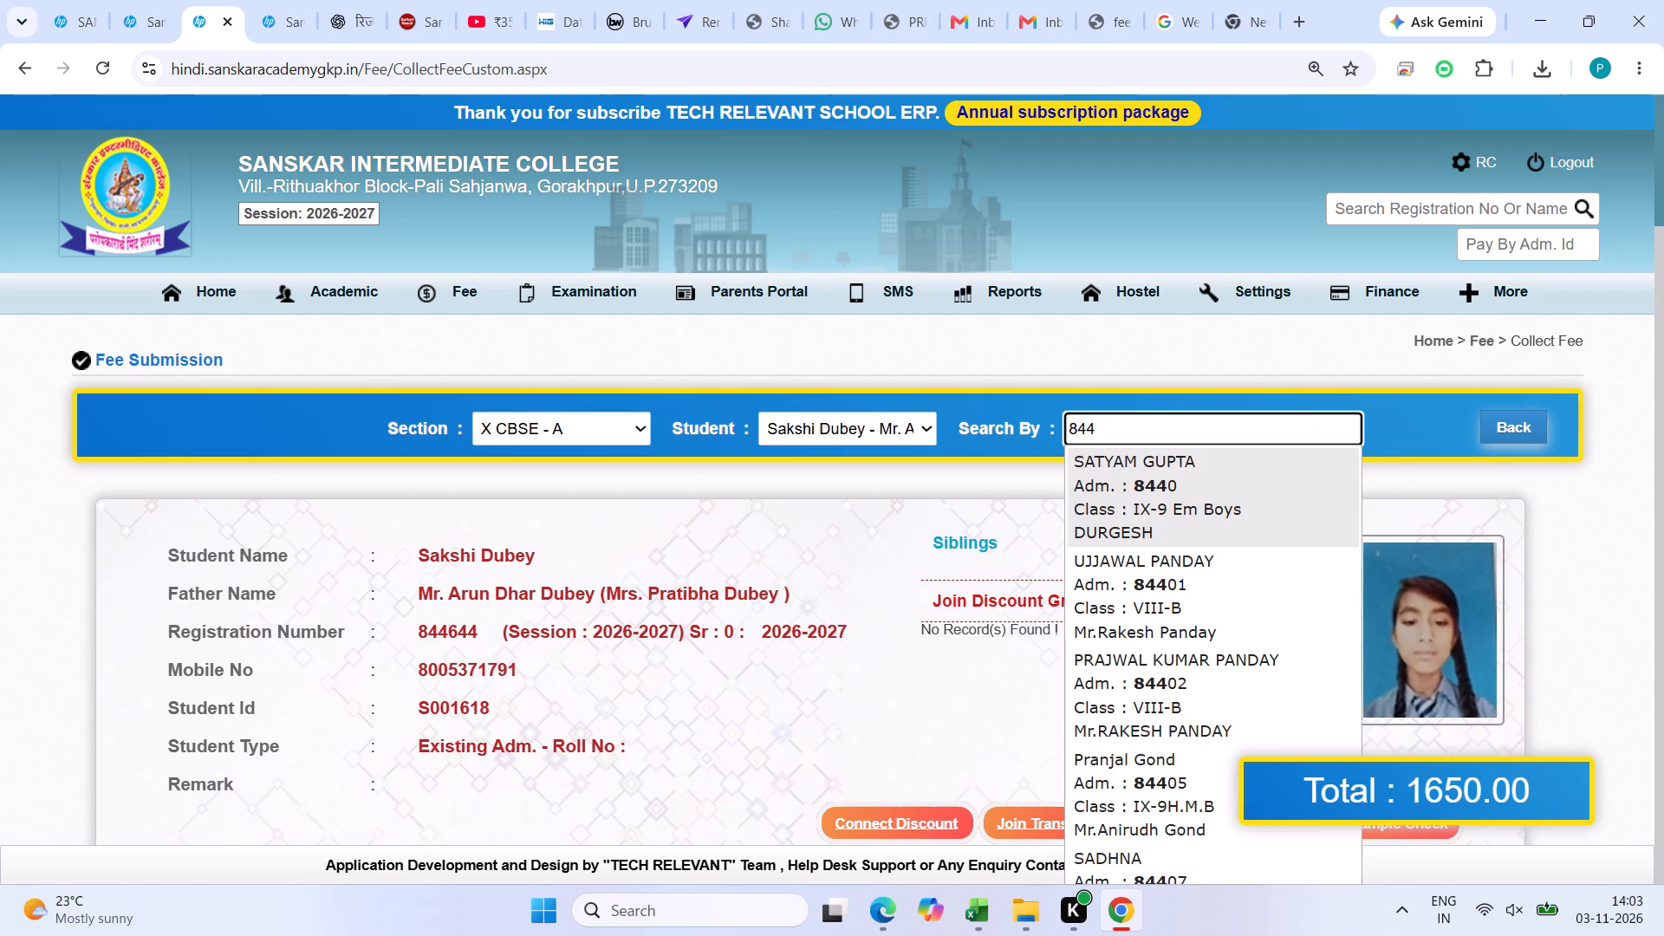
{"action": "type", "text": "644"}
{"action": "left_click", "coordinate": [1329, 510]}
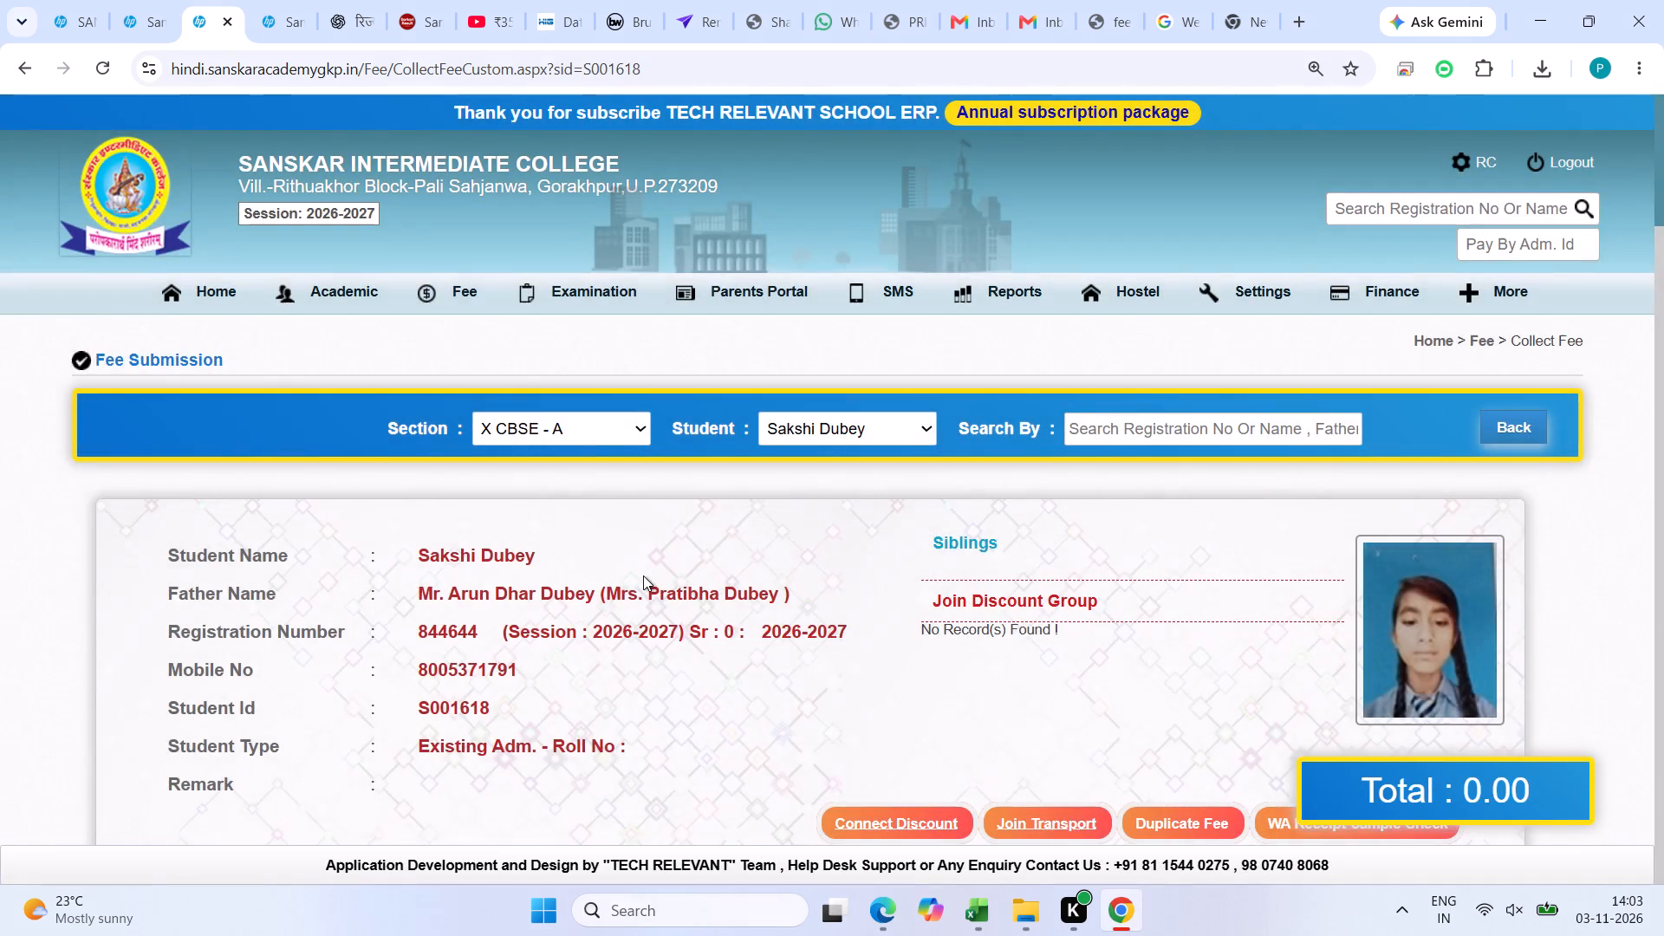
Select the X CBSE - A student's October tuition fee and the October and November transport fees.
{"action": "scroll", "coordinate": [643, 575], "scroll_direction": "down", "scroll_amount": 16}
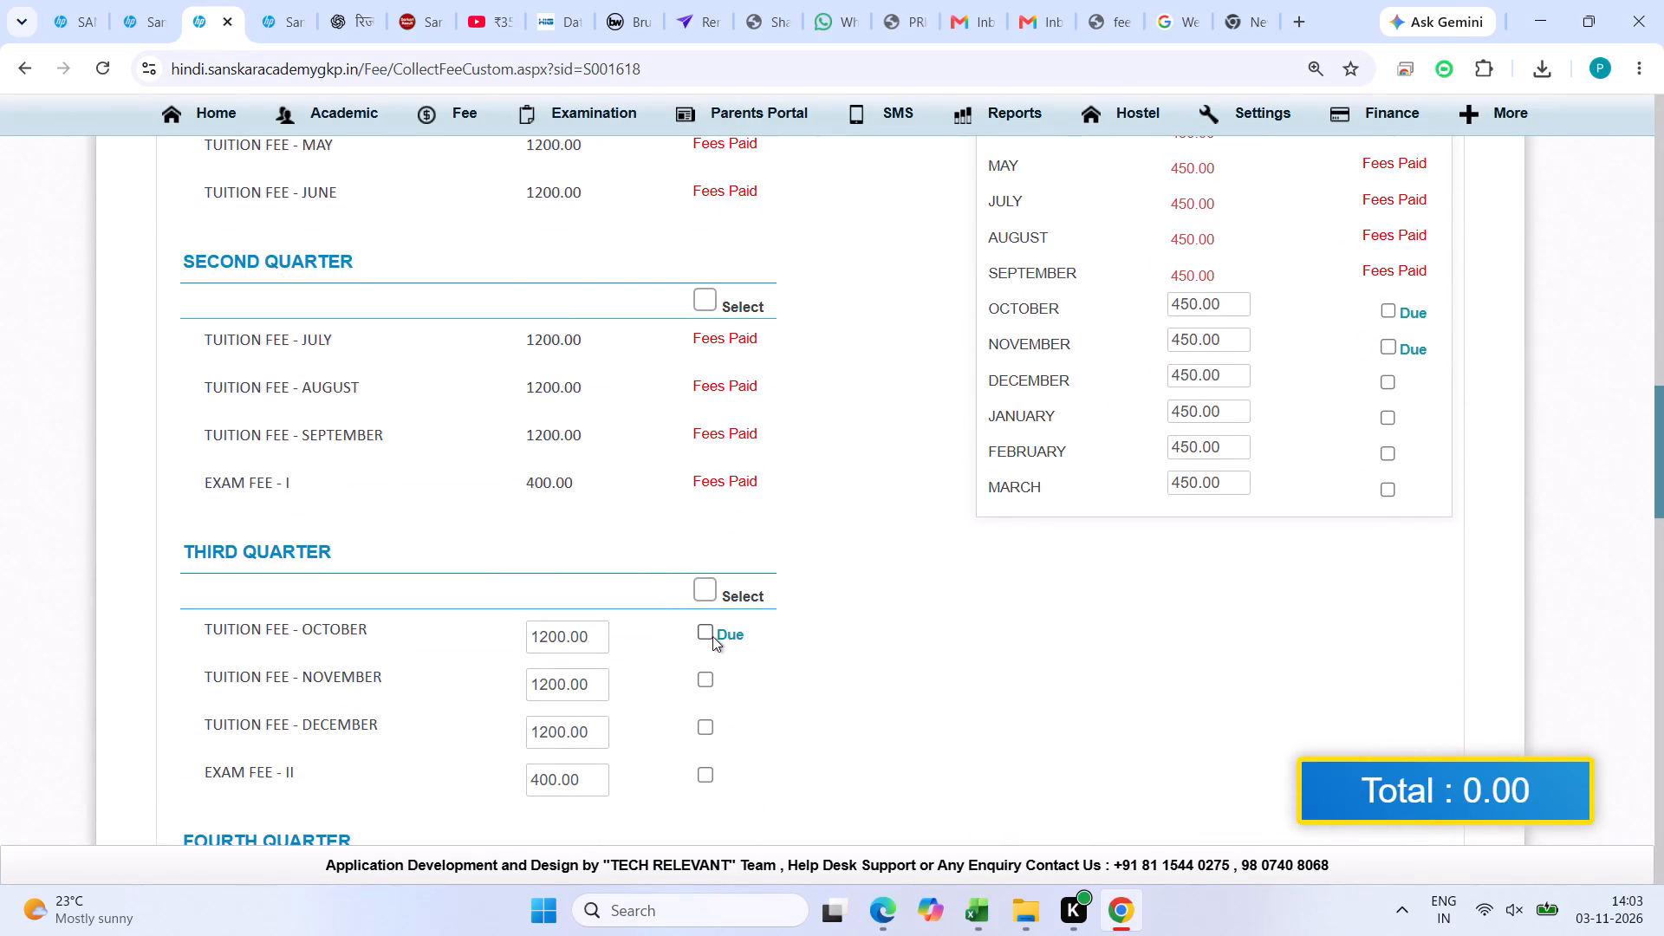
{"action": "left_click", "coordinate": [712, 636]}
{"action": "left_click", "coordinate": [1399, 315]}
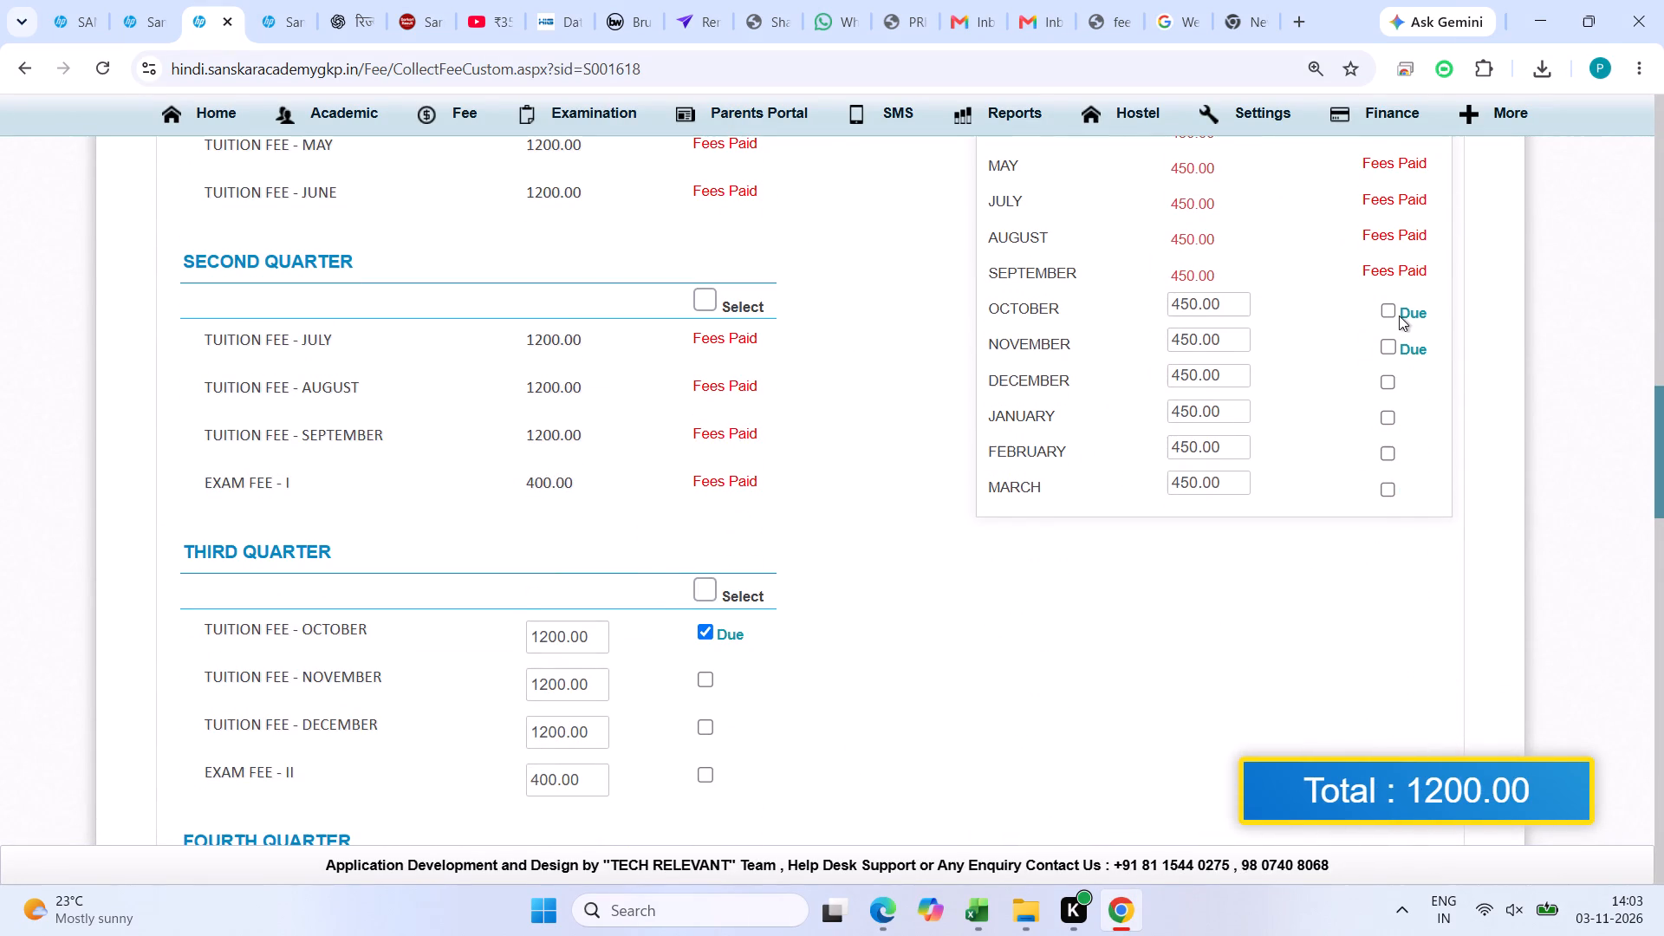
{"action": "left_click", "coordinate": [1395, 314]}
{"action": "left_click", "coordinate": [1389, 346]}
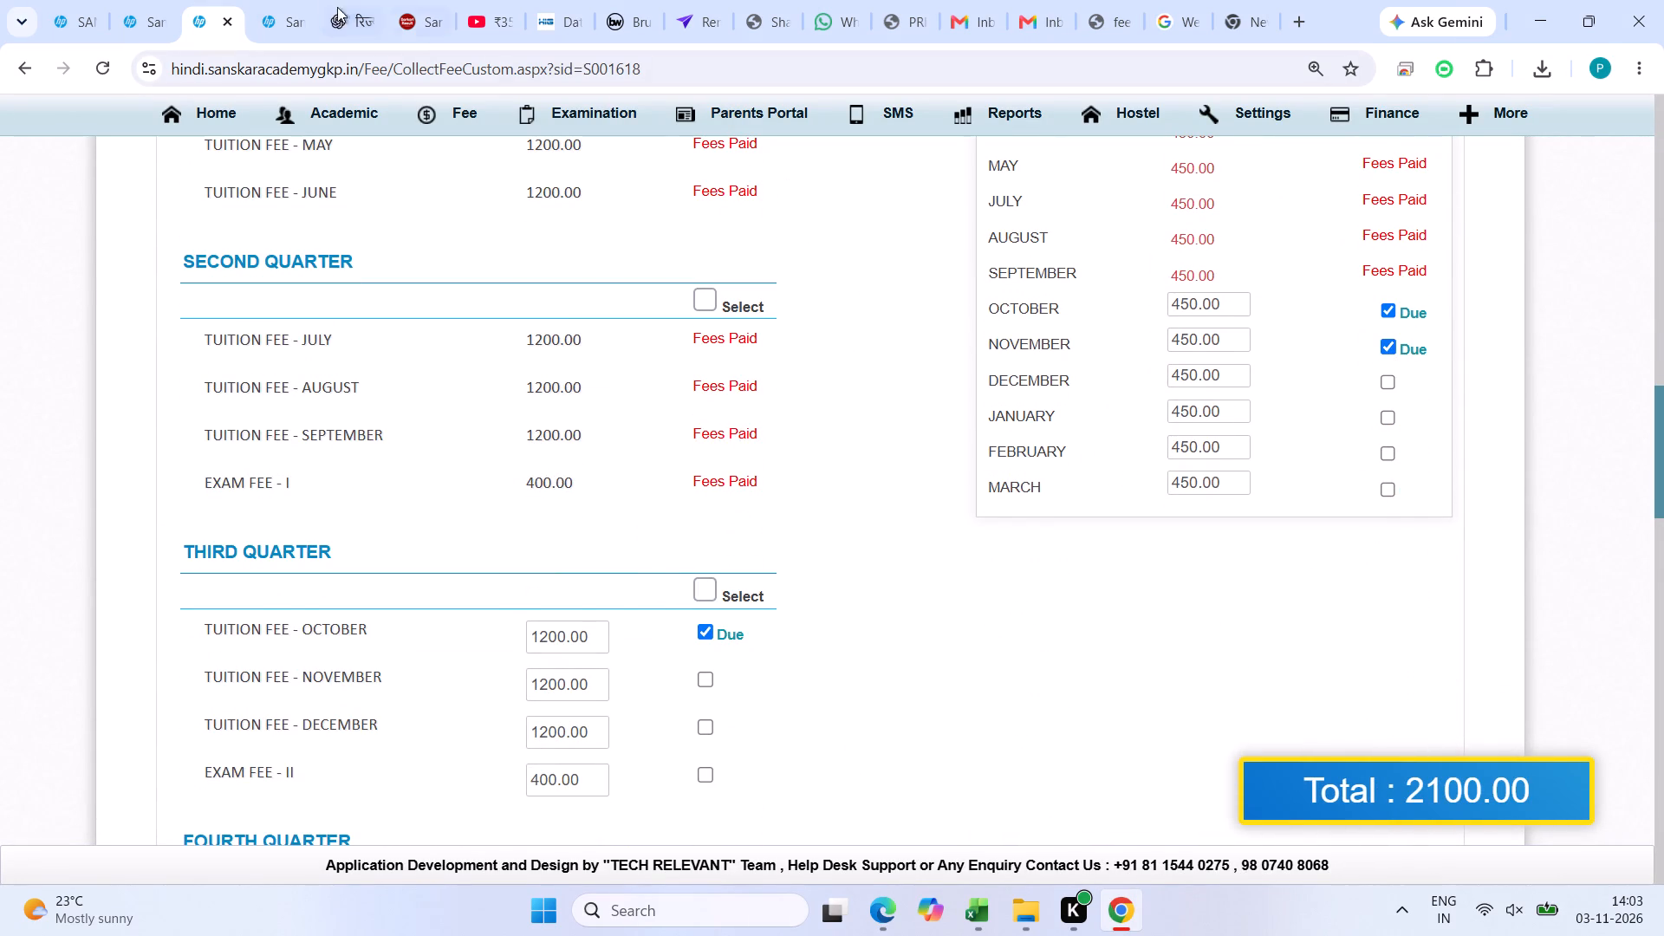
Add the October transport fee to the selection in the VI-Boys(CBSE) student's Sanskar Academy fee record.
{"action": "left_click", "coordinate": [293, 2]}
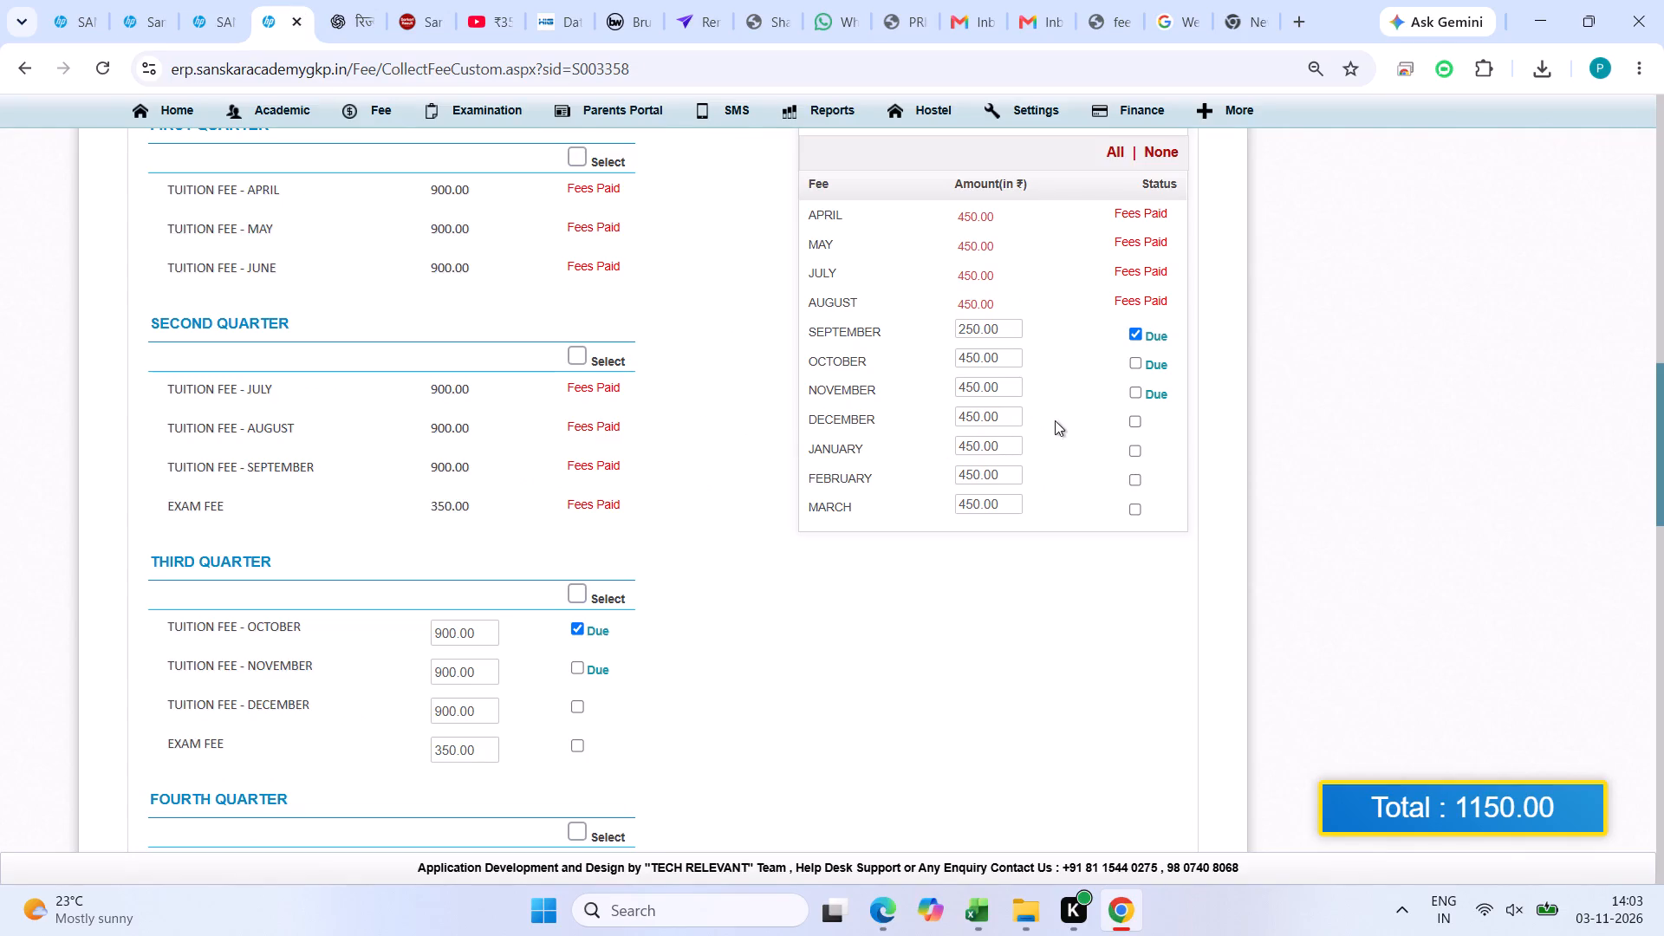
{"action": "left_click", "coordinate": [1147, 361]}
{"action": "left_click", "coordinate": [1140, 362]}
Look up the VI-Boys(CBSE) student by registration number on the Sanskar Academy fee submission page and reload their fee record.
{"action": "scroll", "coordinate": [1140, 362], "scroll_direction": "up", "scroll_amount": 5}
{"action": "scroll", "coordinate": [1140, 362], "scroll_direction": "down", "scroll_amount": 1}
{"action": "scroll", "coordinate": [1140, 362], "scroll_direction": "up", "scroll_amount": 4}
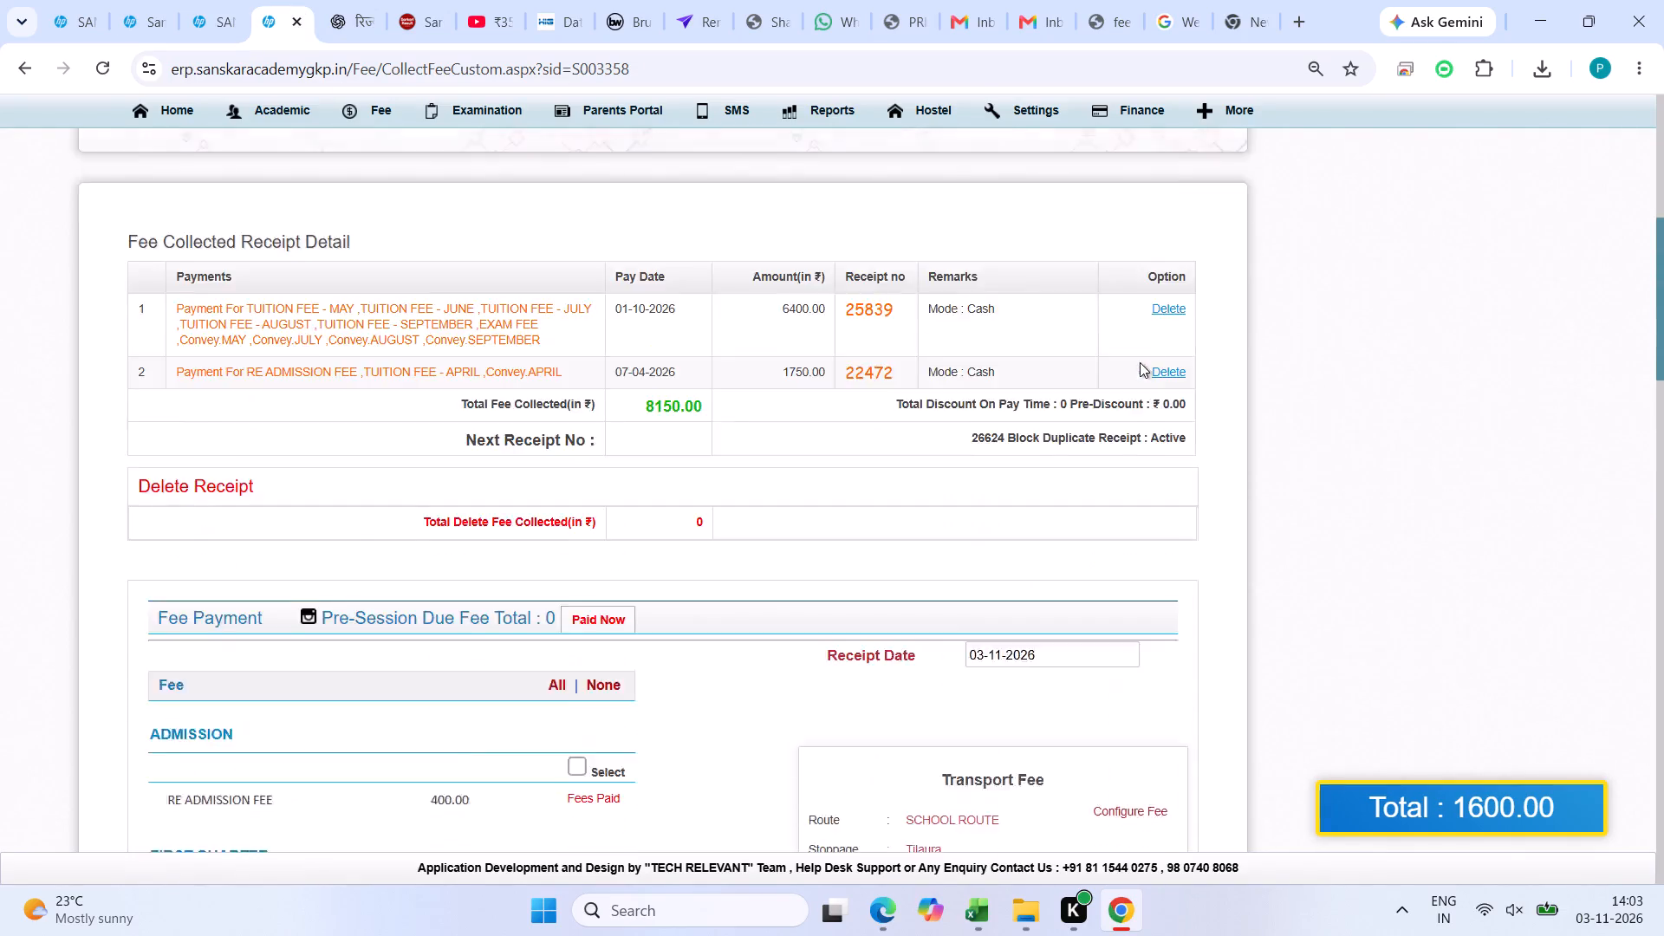
{"action": "scroll", "coordinate": [1140, 362], "scroll_direction": "up", "scroll_amount": 4}
{"action": "left_click", "coordinate": [1146, 374]}
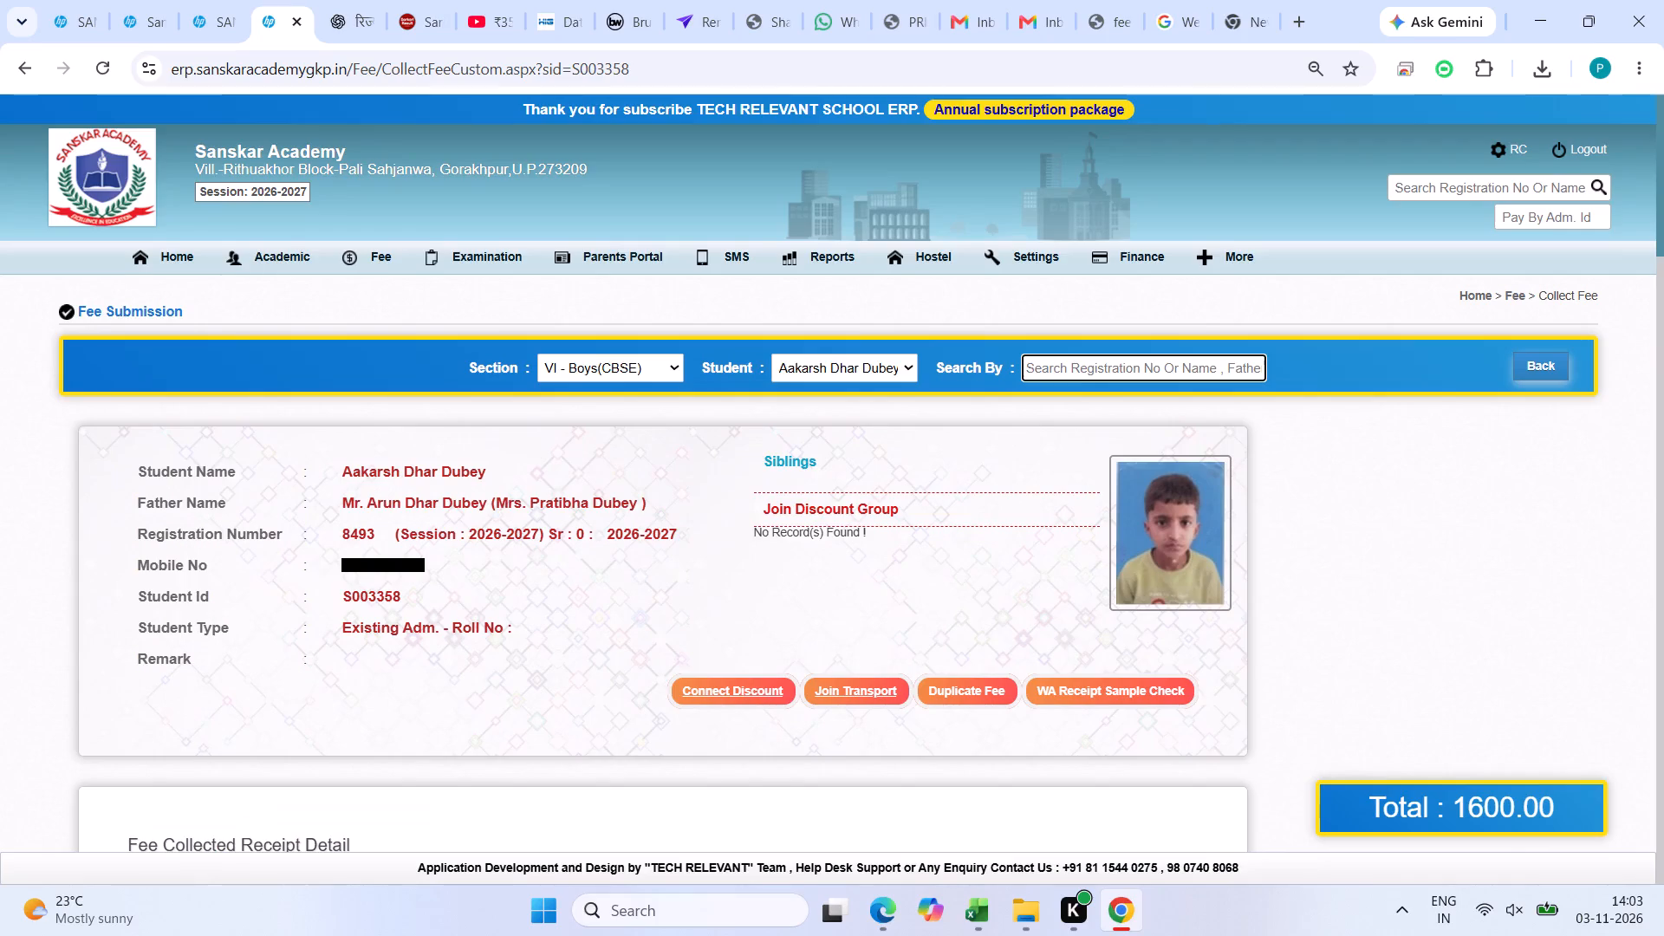
{"action": "scroll", "coordinate": [1146, 374], "scroll_direction": "down", "scroll_amount": 6}
{"action": "scroll", "coordinate": [1146, 374], "scroll_direction": "up", "scroll_amount": 3}
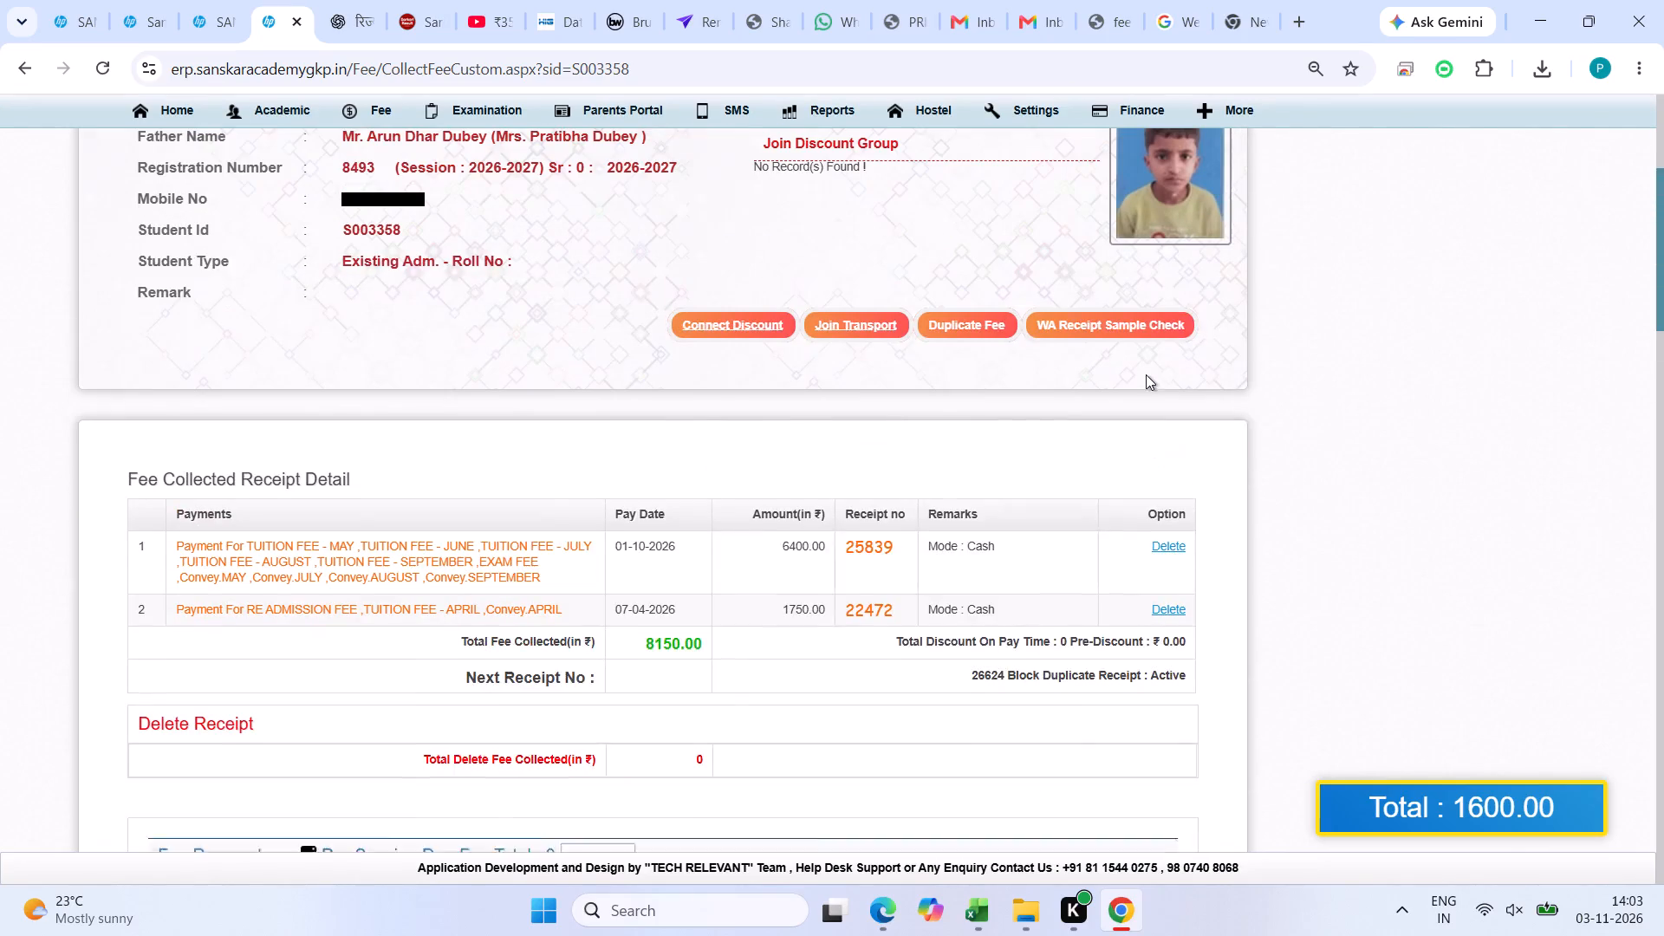
{"action": "scroll", "coordinate": [1146, 376], "scroll_direction": "up", "scroll_amount": 6}
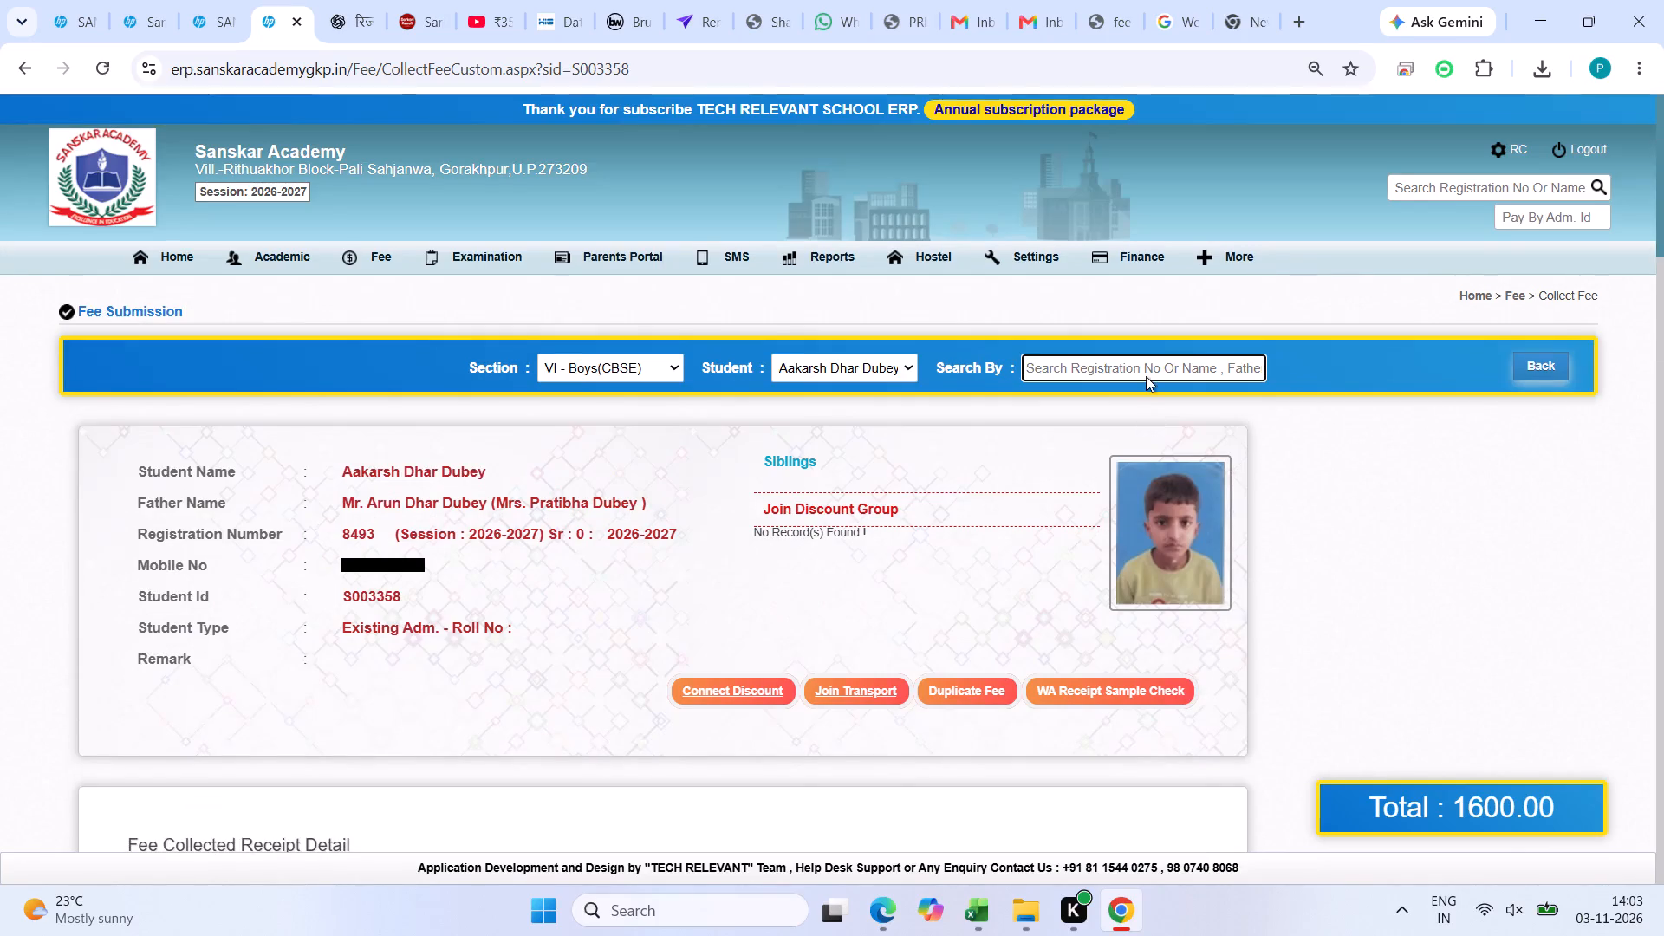
{"action": "left_click", "coordinate": [1149, 373]}
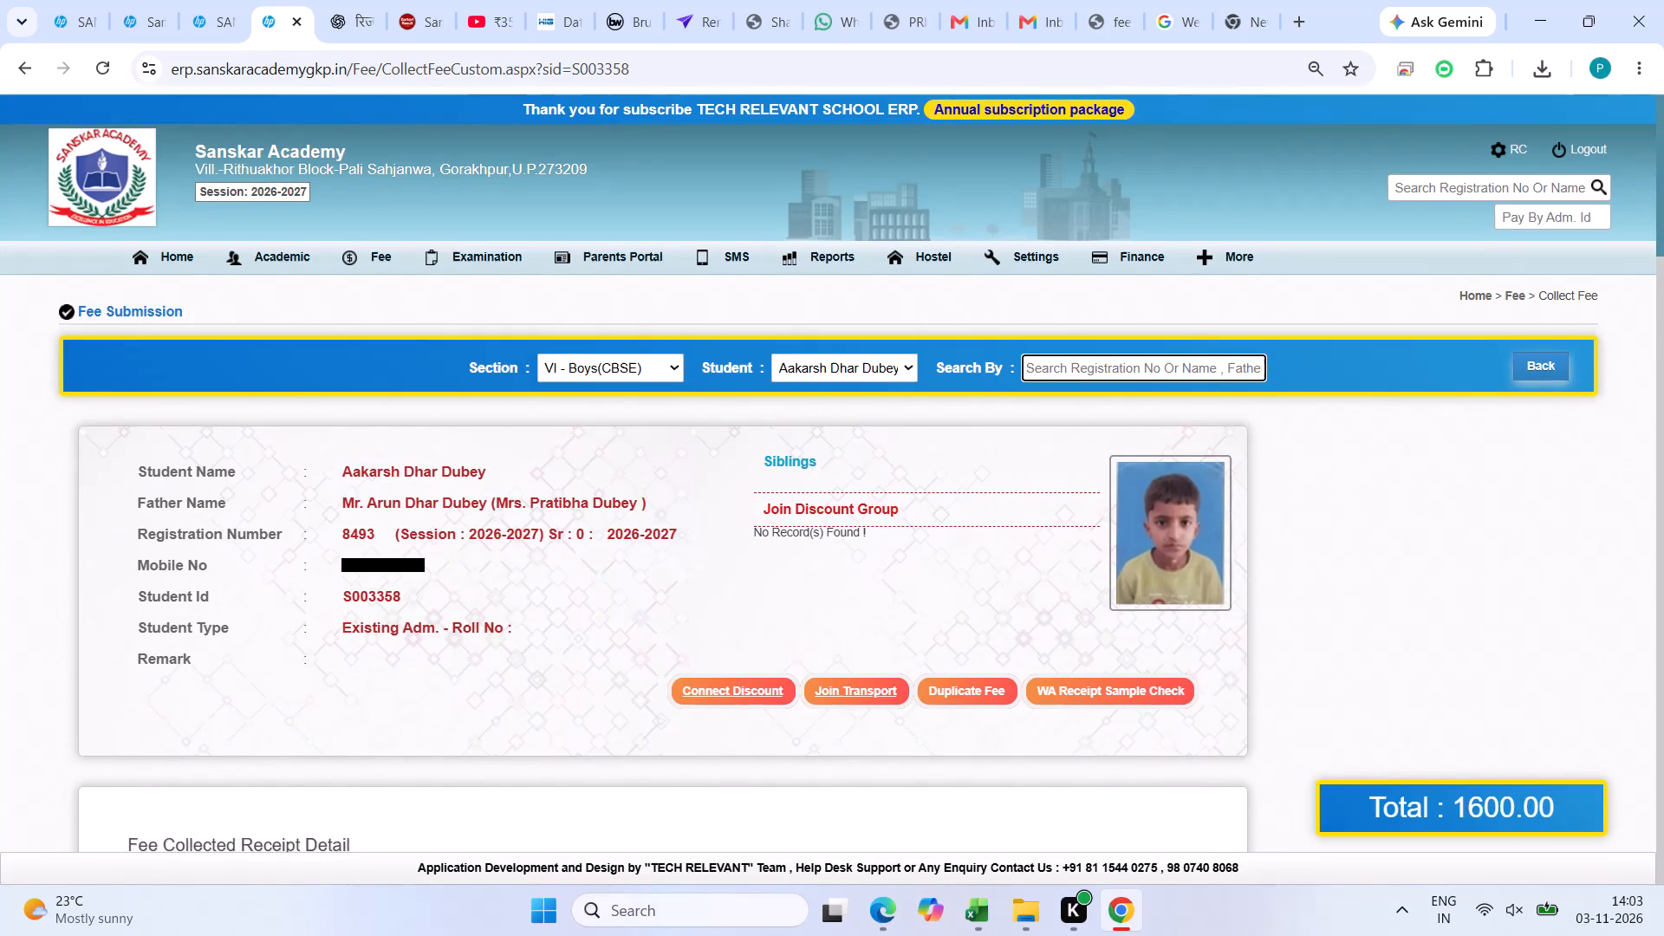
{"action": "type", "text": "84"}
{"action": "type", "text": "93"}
{"action": "left_click", "coordinate": [1178, 432]}
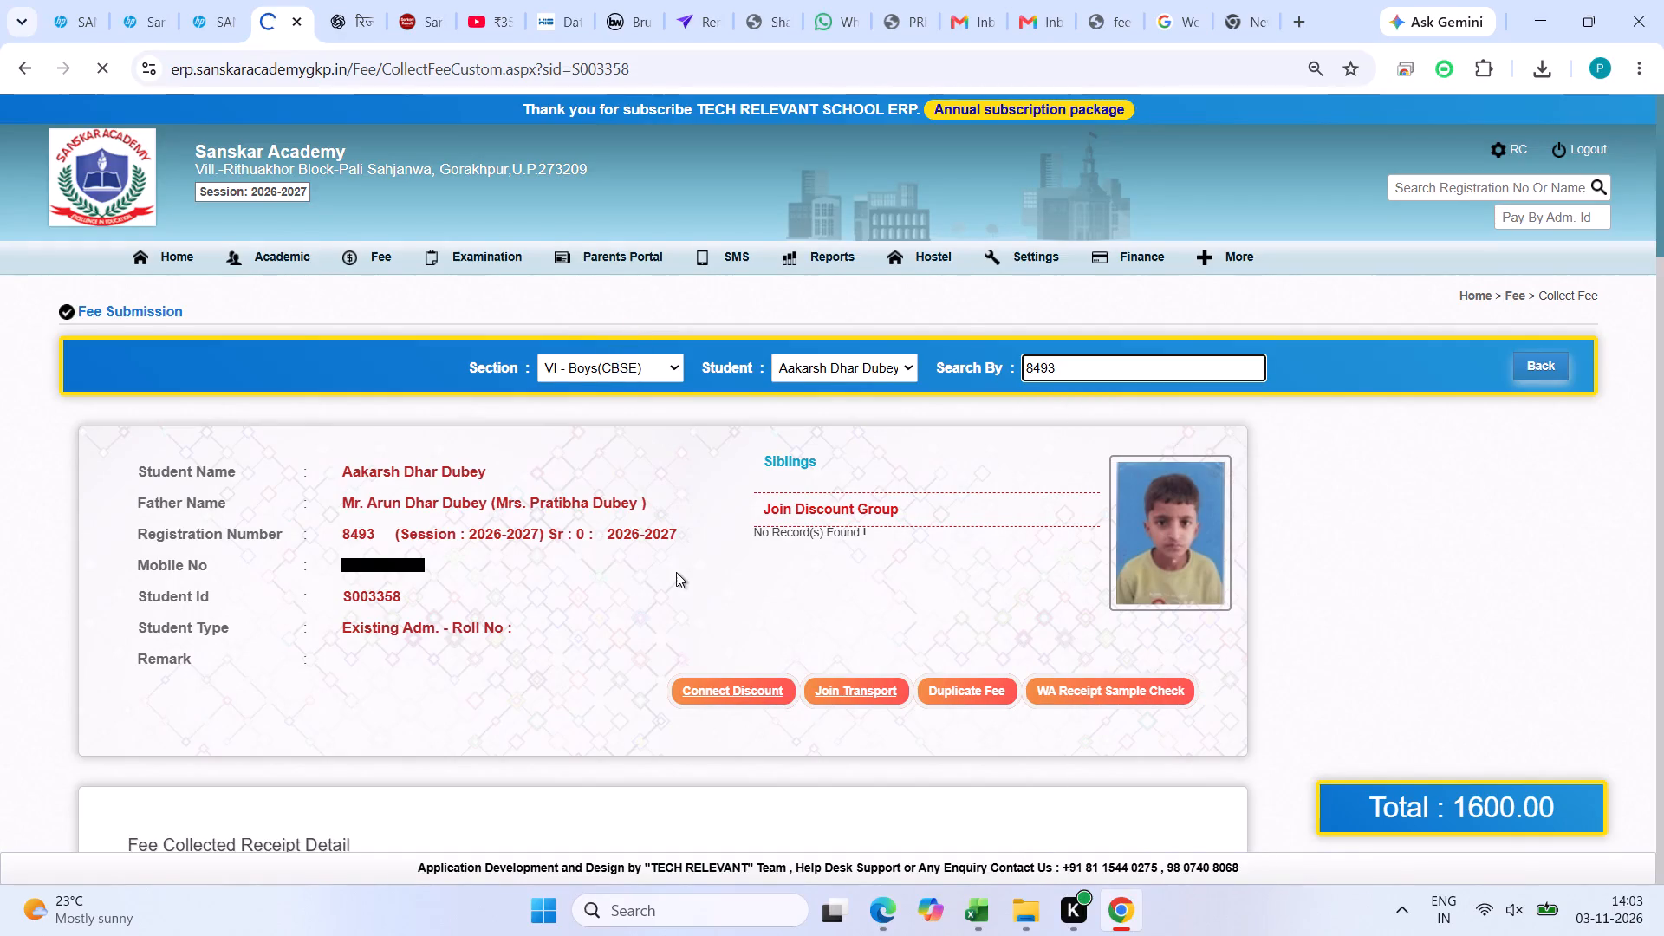
Select the VI-Boys(CBSE) student's October tuition fee and the September and October transport fees.
{"action": "scroll", "coordinate": [656, 572], "scroll_direction": "down", "scroll_amount": 12}
{"action": "scroll", "coordinate": [655, 562], "scroll_direction": "up", "scroll_amount": 5}
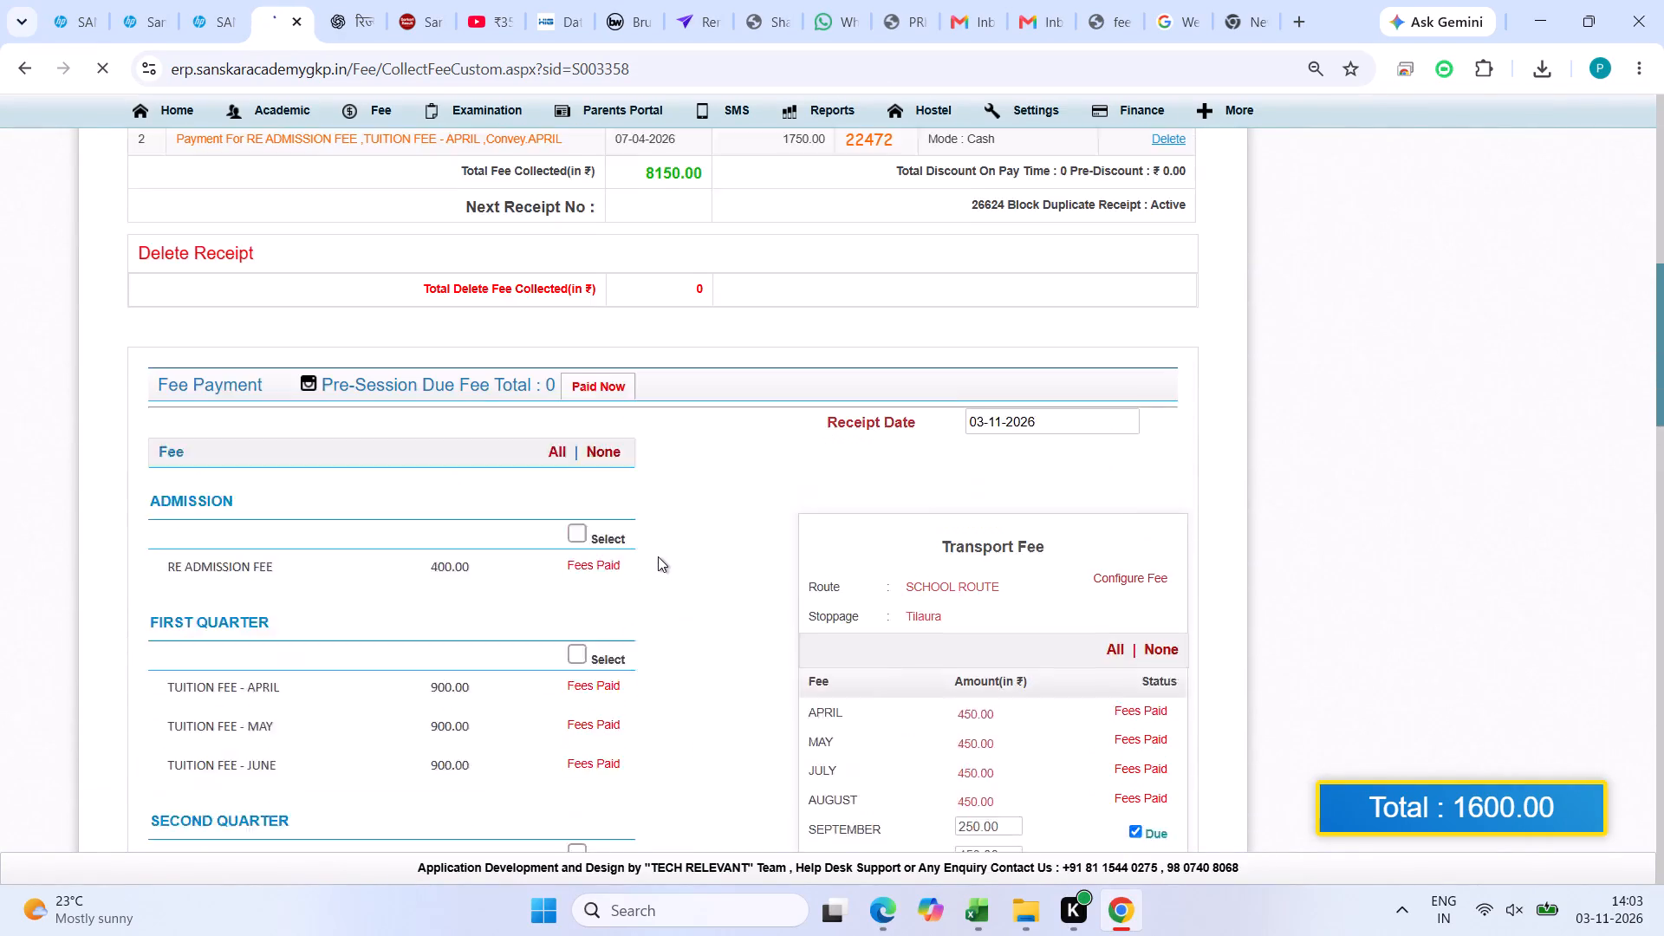
{"action": "scroll", "coordinate": [664, 547], "scroll_direction": "up", "scroll_amount": 2}
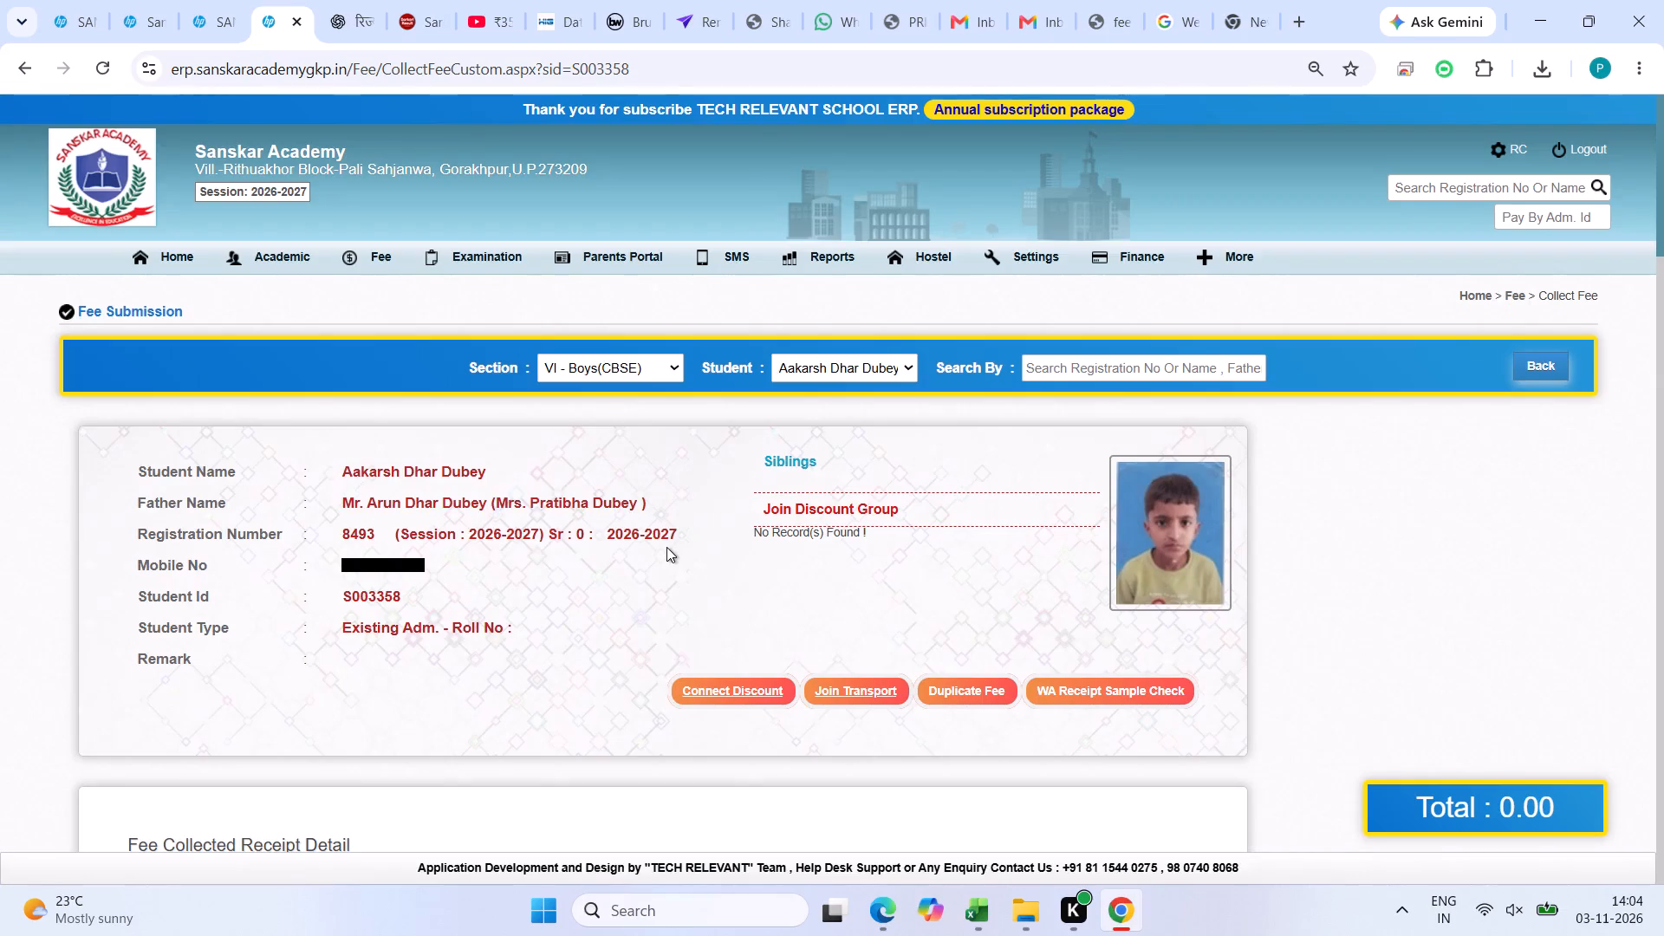
{"action": "scroll", "coordinate": [666, 547], "scroll_direction": "down", "scroll_amount": 9}
{"action": "scroll", "coordinate": [666, 547], "scroll_direction": "up", "scroll_amount": 1}
{"action": "scroll", "coordinate": [666, 547], "scroll_direction": "down", "scroll_amount": 2}
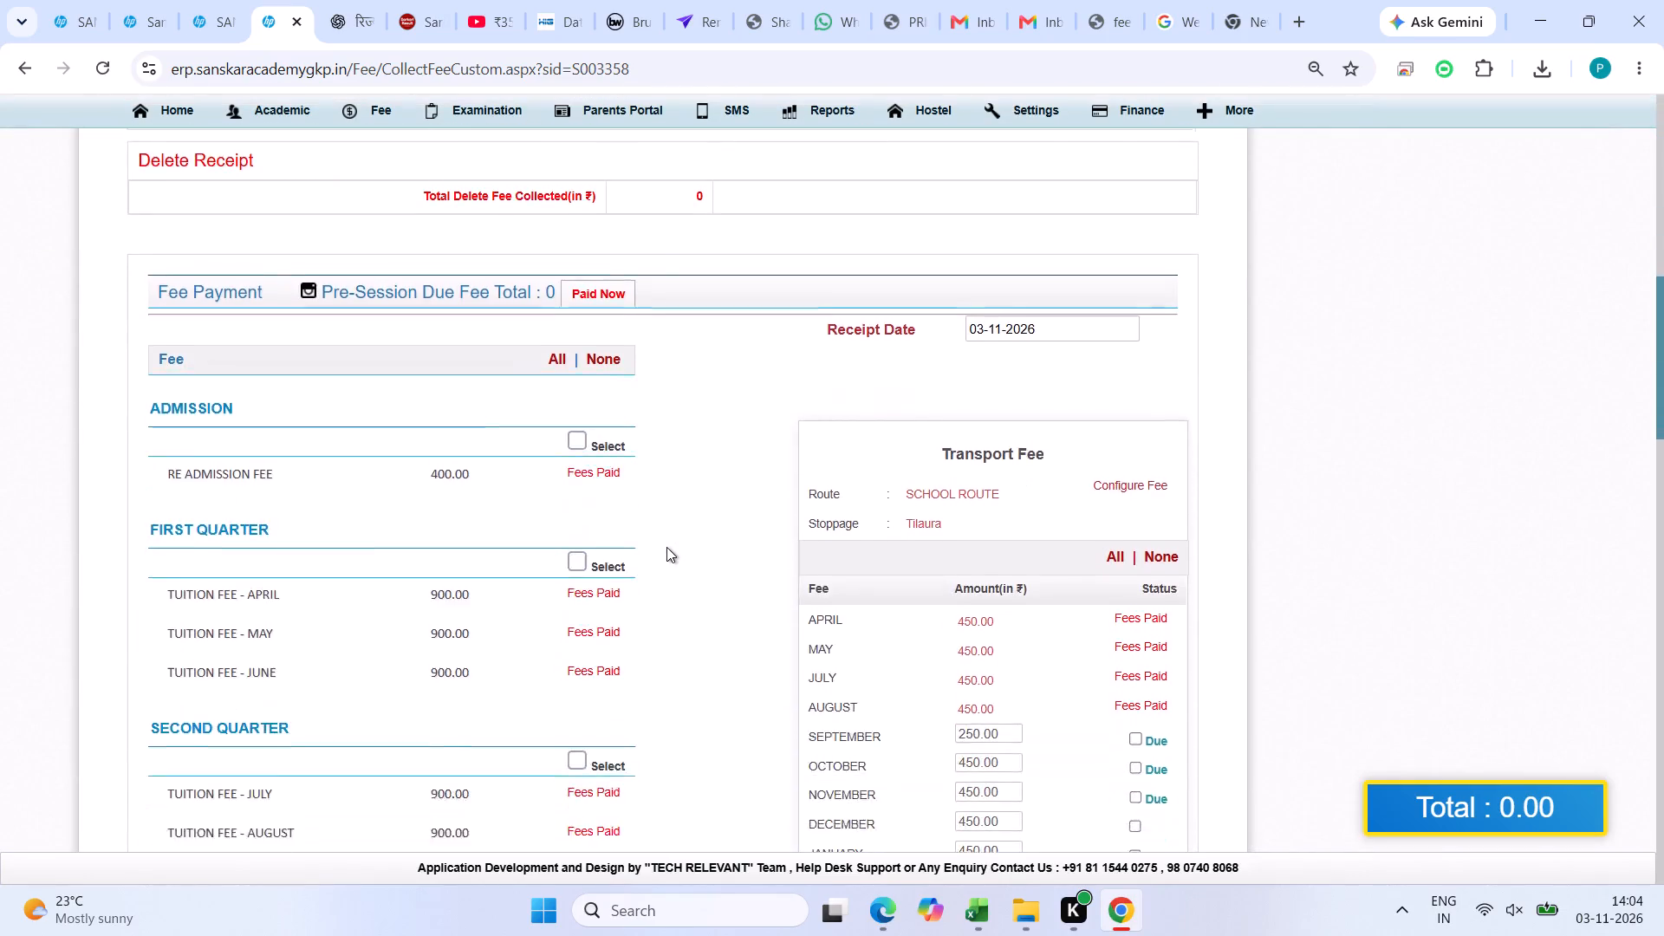
{"action": "scroll", "coordinate": [666, 547], "scroll_direction": "down", "scroll_amount": 1}
{"action": "left_click", "coordinate": [582, 733]}
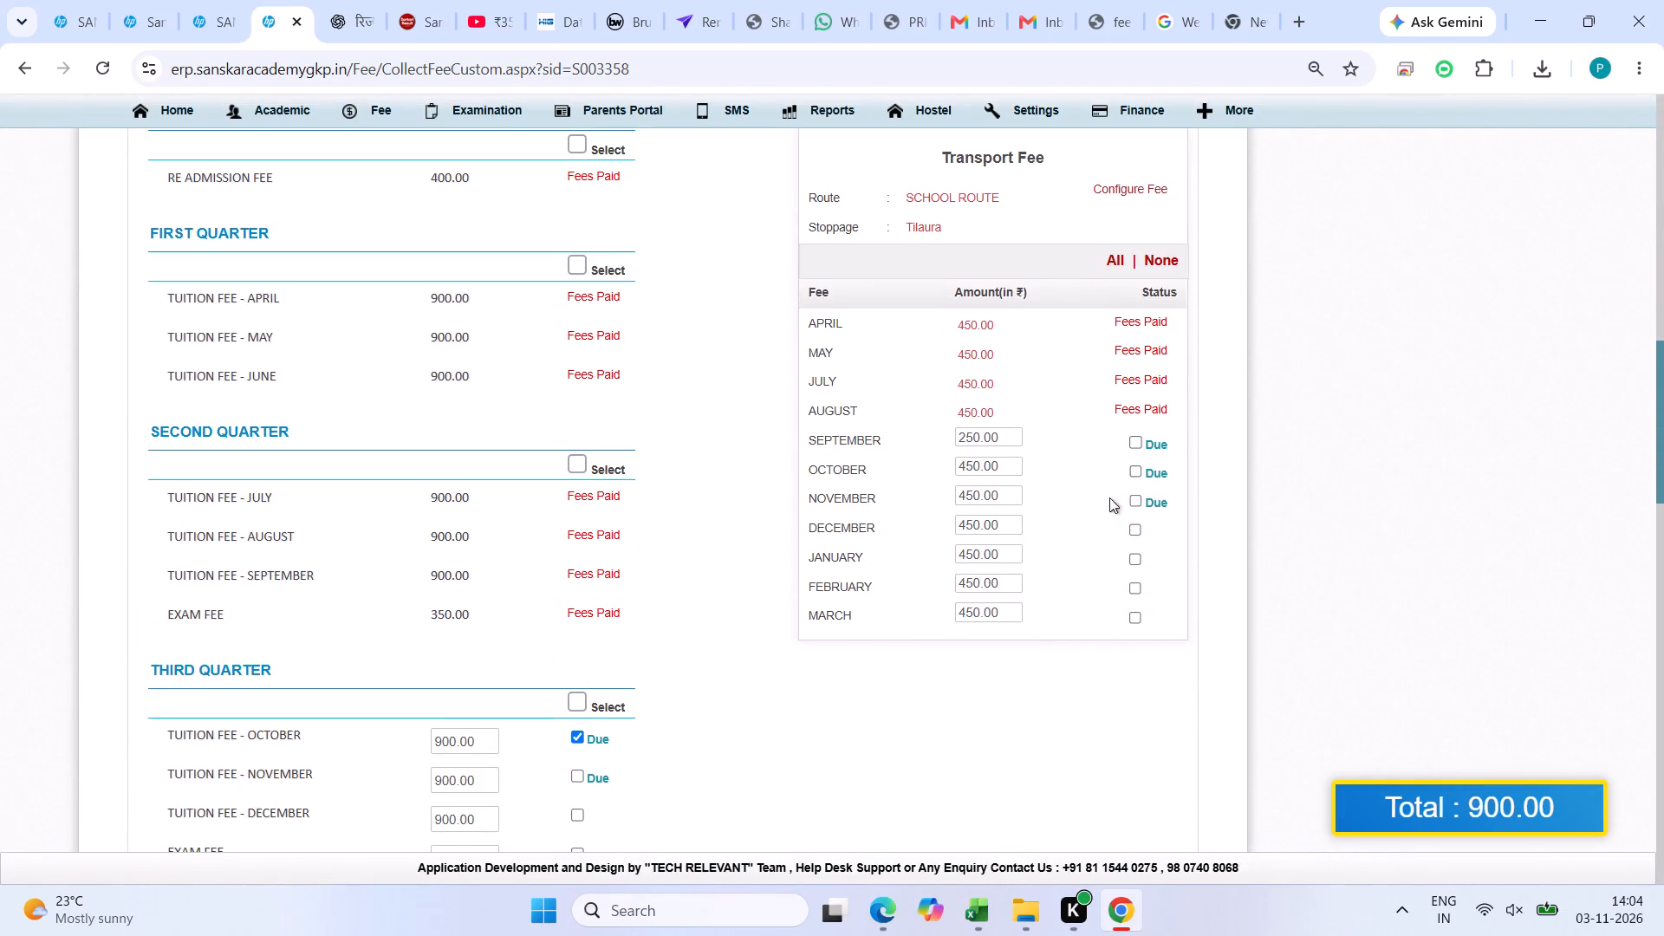
{"action": "left_click", "coordinate": [1143, 443]}
{"action": "left_click", "coordinate": [1136, 450]}
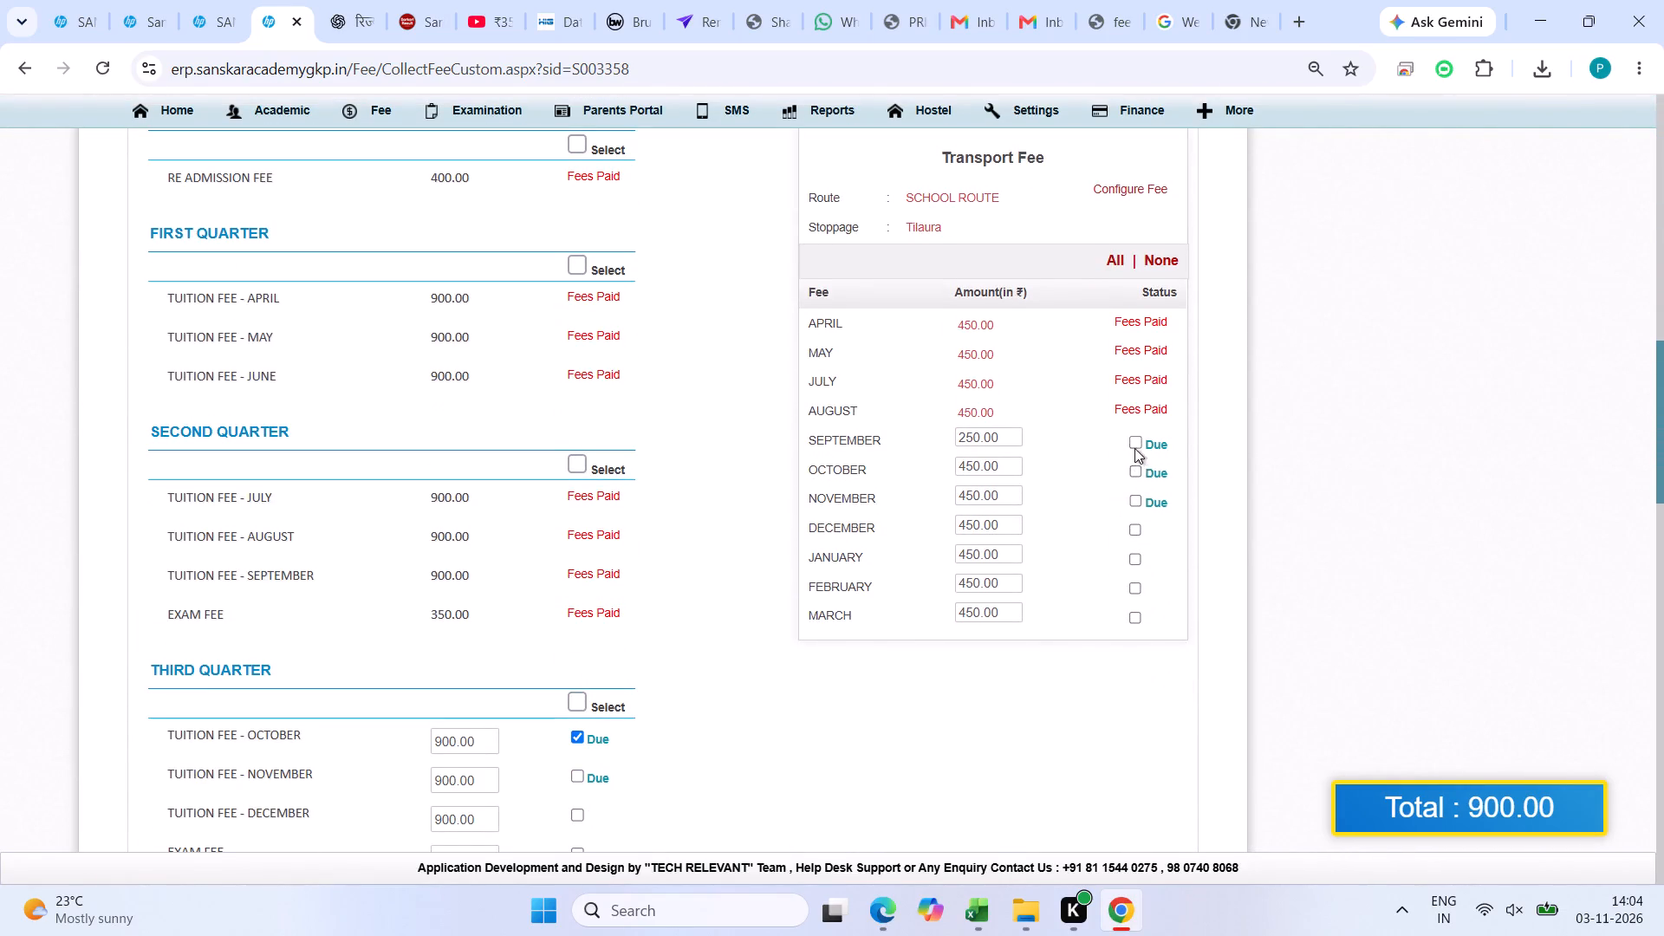
{"action": "left_click", "coordinate": [1134, 448]}
{"action": "left_click", "coordinate": [1134, 465]}
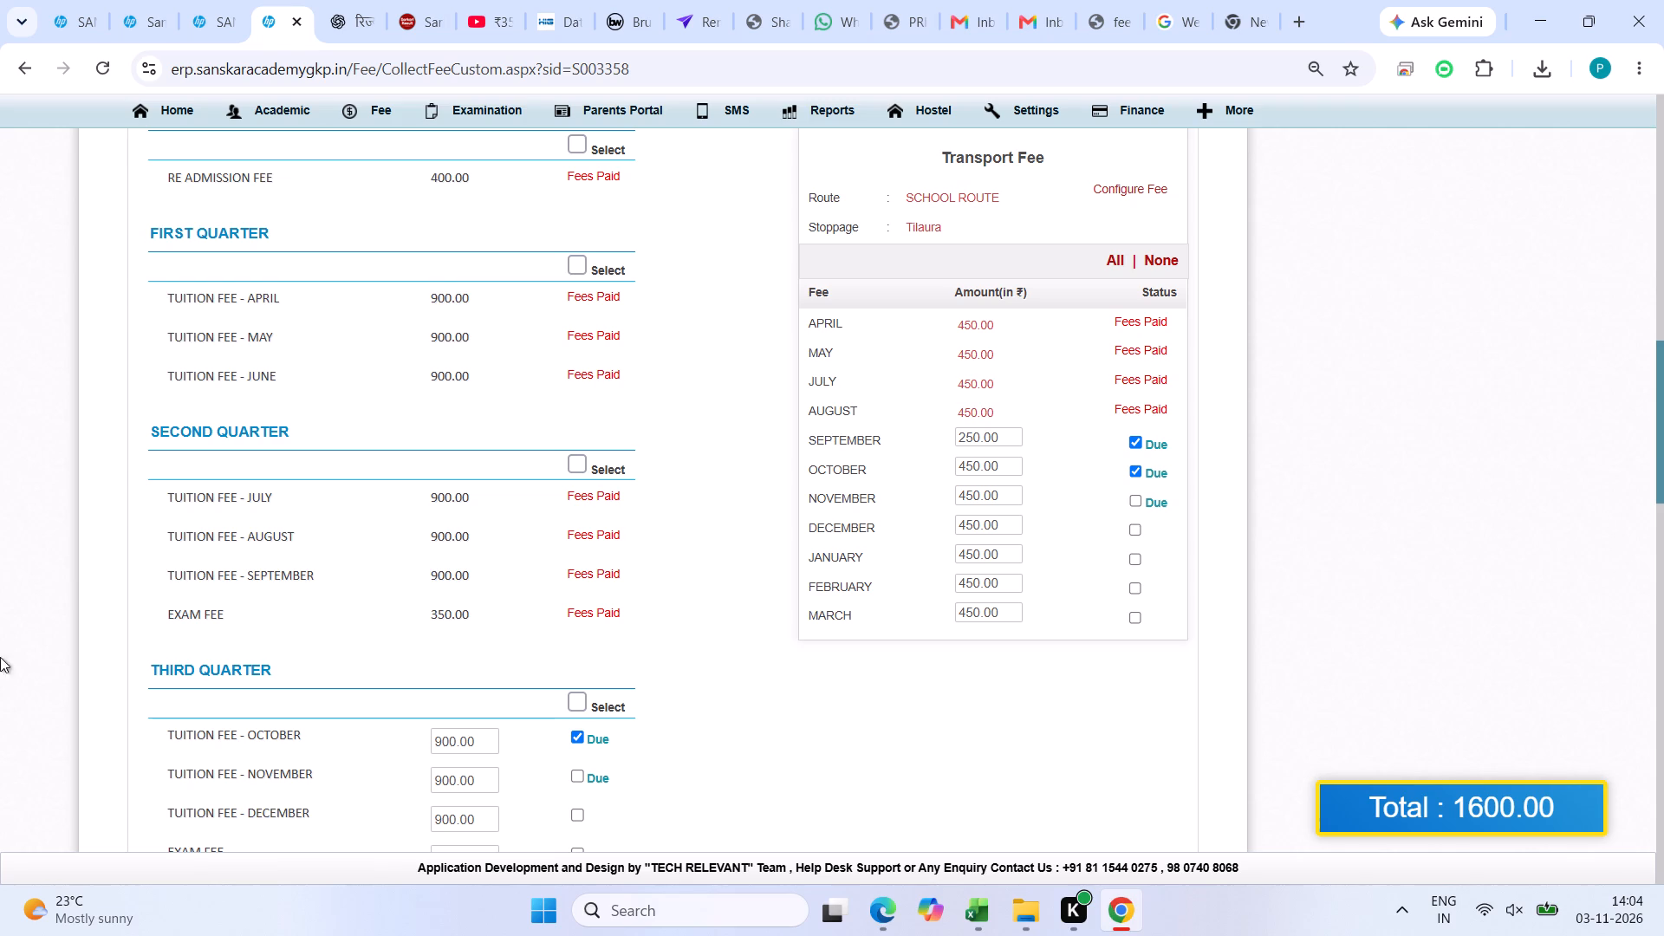
Recheck the X CBSE - A student's fee rows and current selection in the Sanskar Intermediate College portal.
{"action": "left_click", "coordinate": [206, 0]}
{"action": "scroll", "coordinate": [568, 501], "scroll_direction": "up", "scroll_amount": 1}
{"action": "scroll", "coordinate": [568, 501], "scroll_direction": "down", "scroll_amount": 1}
{"action": "scroll", "coordinate": [568, 501], "scroll_direction": "up", "scroll_amount": 1}
{"action": "scroll", "coordinate": [568, 501], "scroll_direction": "down", "scroll_amount": 1}
{"action": "scroll", "coordinate": [568, 501], "scroll_direction": "up", "scroll_amount": 3}
{"action": "scroll", "coordinate": [581, 412], "scroll_direction": "down", "scroll_amount": 1}
{"action": "scroll", "coordinate": [581, 412], "scroll_direction": "up", "scroll_amount": 1}
{"action": "scroll", "coordinate": [581, 412], "scroll_direction": "down", "scroll_amount": 1}
{"action": "scroll", "coordinate": [581, 412], "scroll_direction": "up", "scroll_amount": 6}
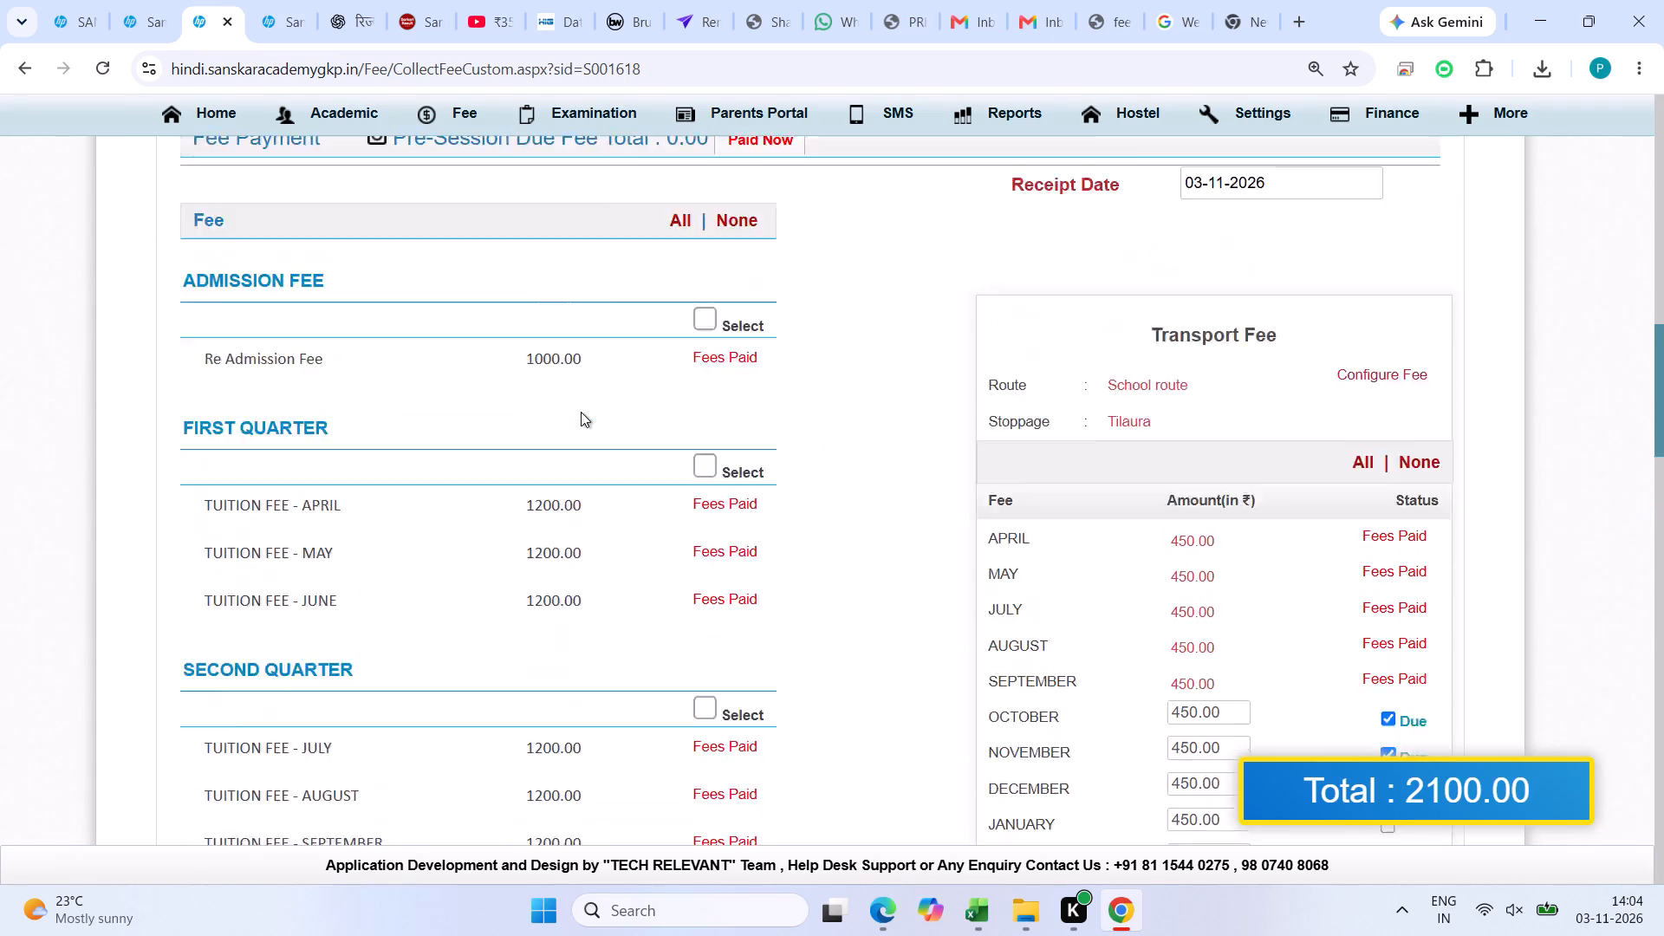
{"action": "scroll", "coordinate": [581, 412], "scroll_direction": "up", "scroll_amount": 7}
{"action": "scroll", "coordinate": [581, 412], "scroll_direction": "down", "scroll_amount": 1}
{"action": "scroll", "coordinate": [581, 412], "scroll_direction": "up", "scroll_amount": 1}
Return to the I-E.M. (BOYS) student's Sanskar Academy page and close the fee receipt preview.
{"action": "left_click", "coordinate": [161, 15]}
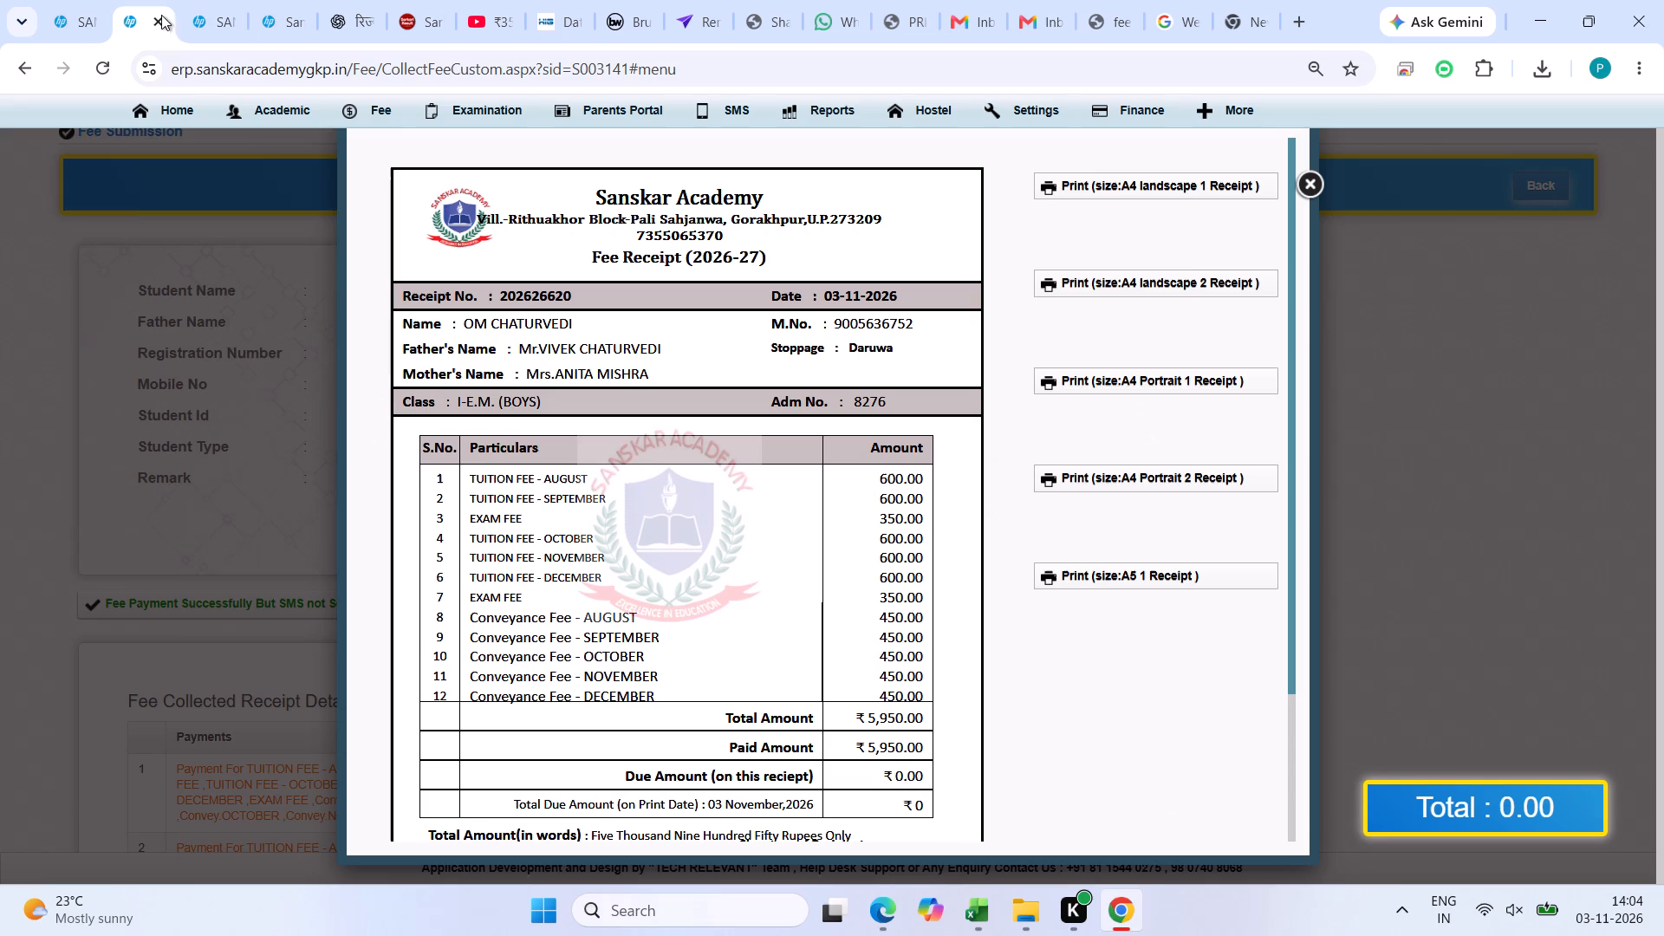
{"action": "scroll", "coordinate": [381, 207], "scroll_direction": "up", "scroll_amount": 4}
{"action": "left_click", "coordinate": [1304, 183]}
Search the Sanskar Academy students for "aradh" and open the fee payment page of the matching II-Girls (CBSE) student.
{"action": "scroll", "coordinate": [1358, 258], "scroll_direction": "up", "scroll_amount": 7}
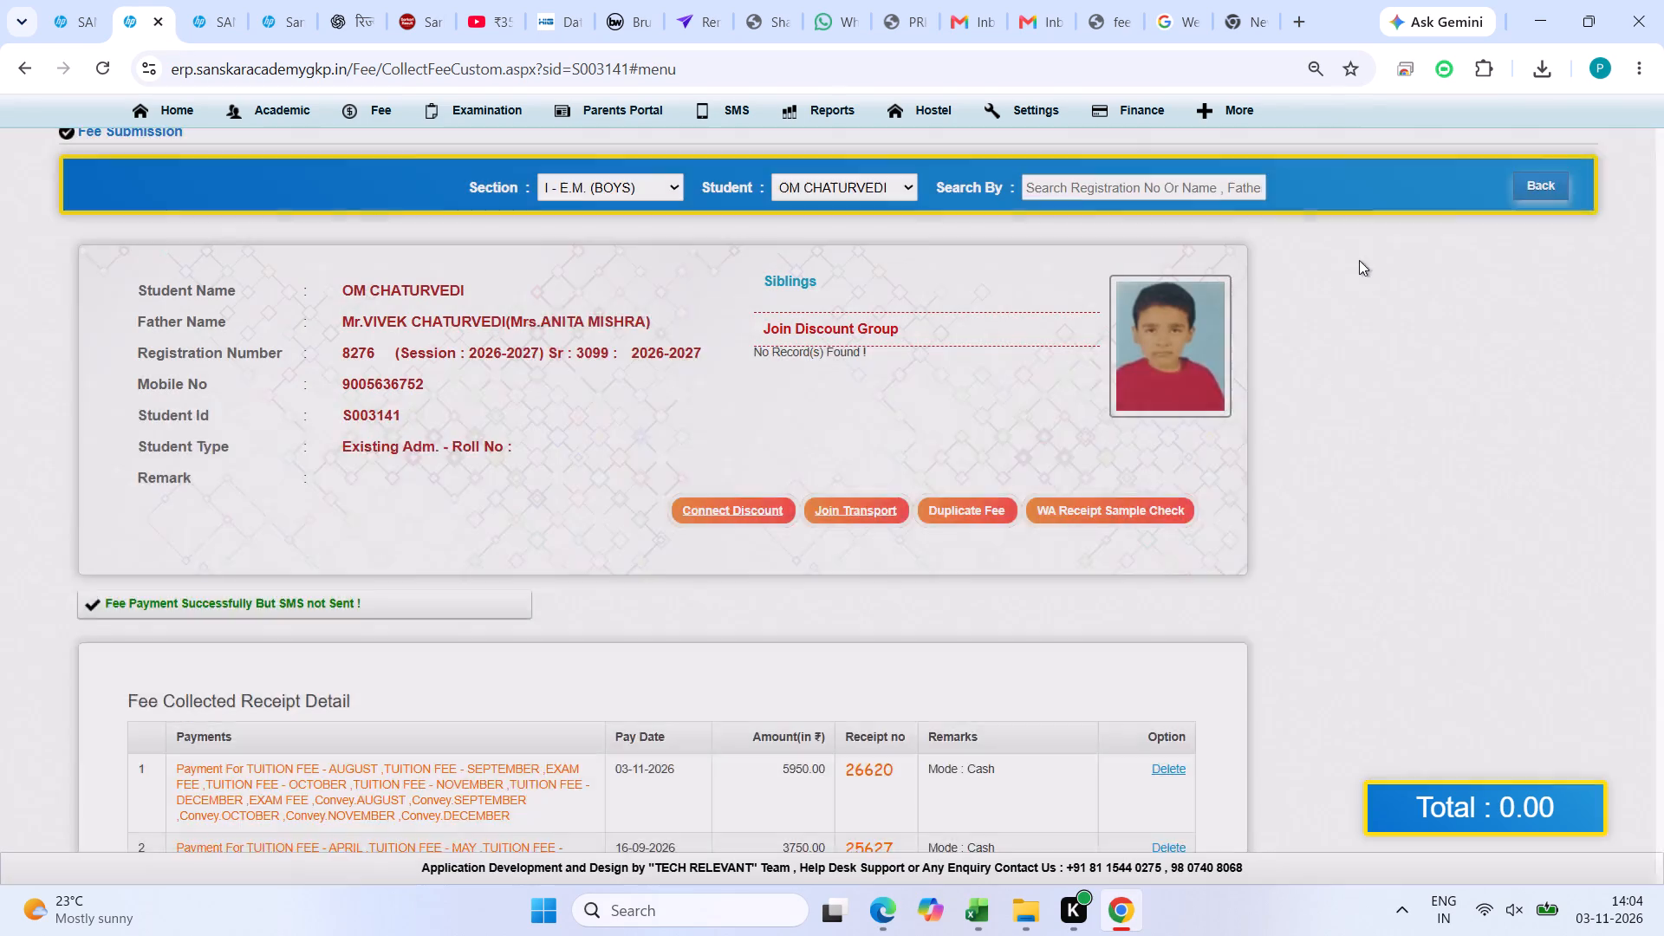
{"action": "scroll", "coordinate": [1359, 260], "scroll_direction": "up", "scroll_amount": 5}
{"action": "left_click", "coordinate": [1394, 204]}
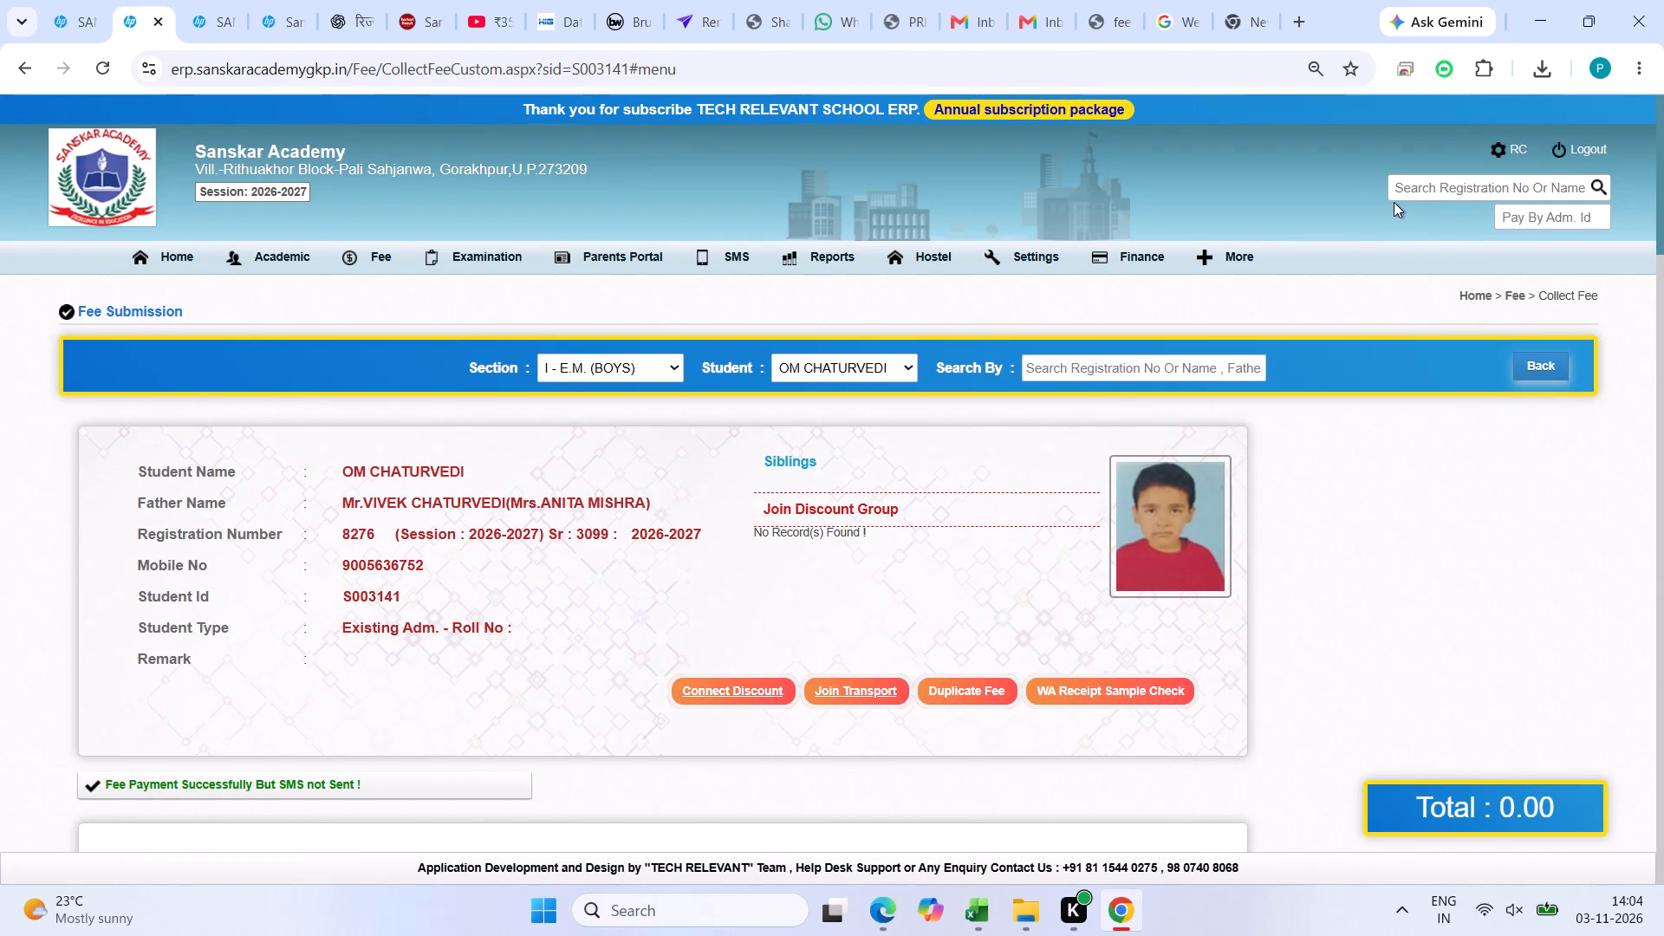
{"action": "left_click", "coordinate": [1394, 198]}
{"action": "type", "text": "ar"}
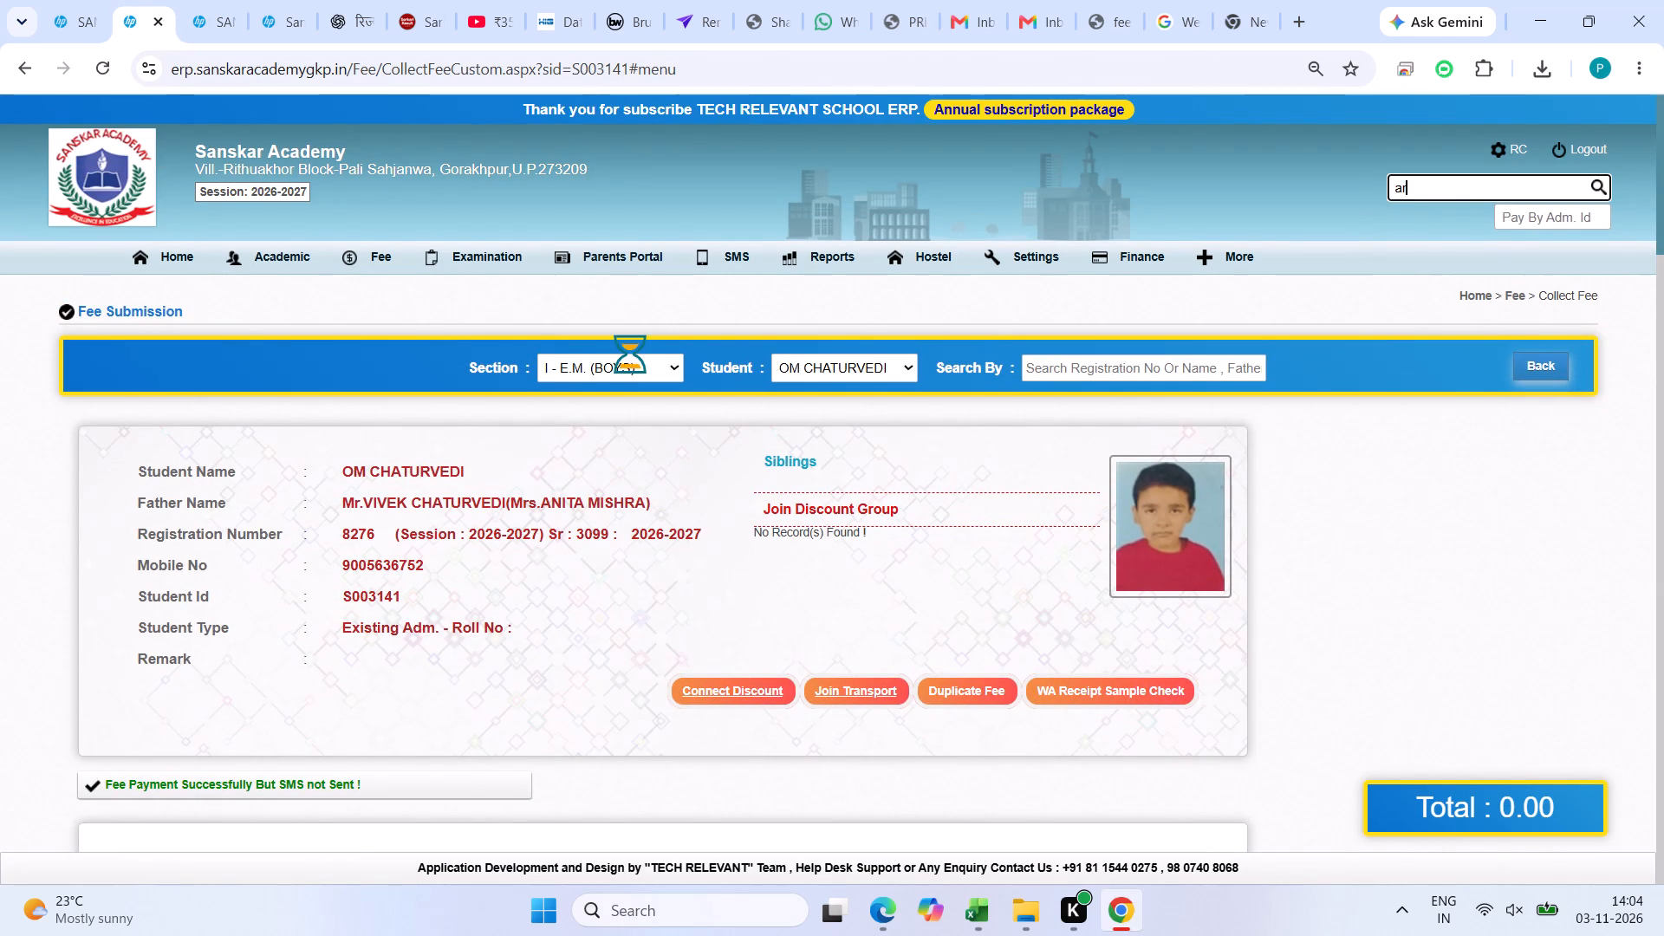
{"action": "type", "text": "dhay"}
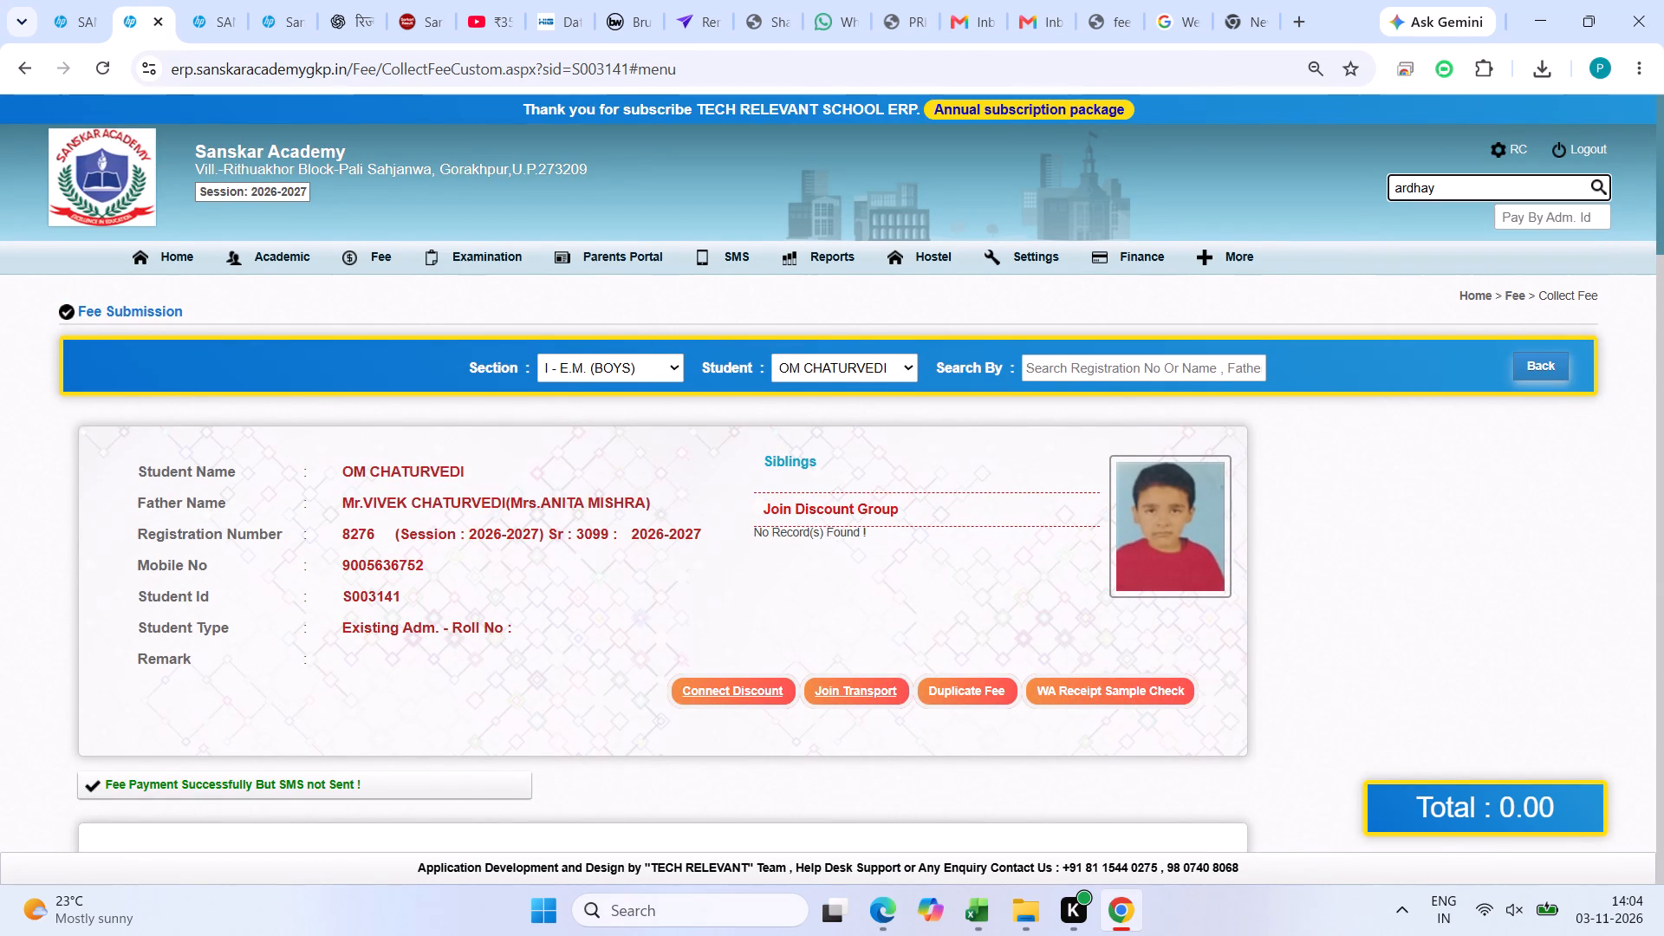
{"action": "key", "text": "BackSpace"}
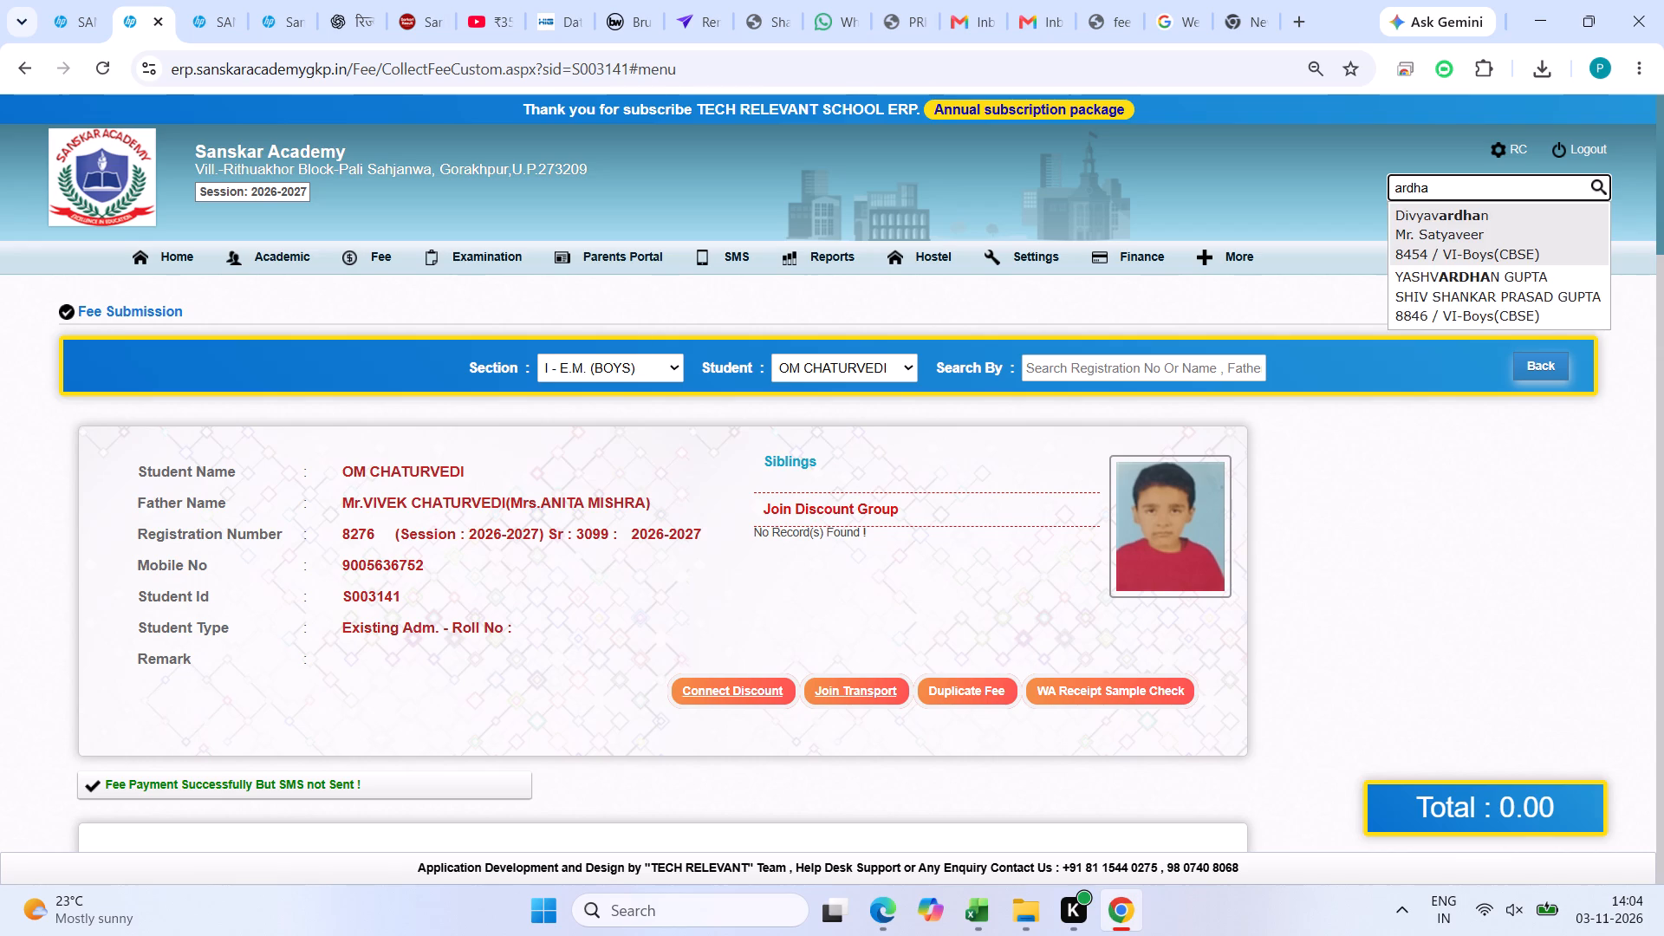
{"action": "key", "text": "BackSpace"}
{"action": "key", "text": "BackSpace"}
{"action": "key", "text": "BackSpace"}
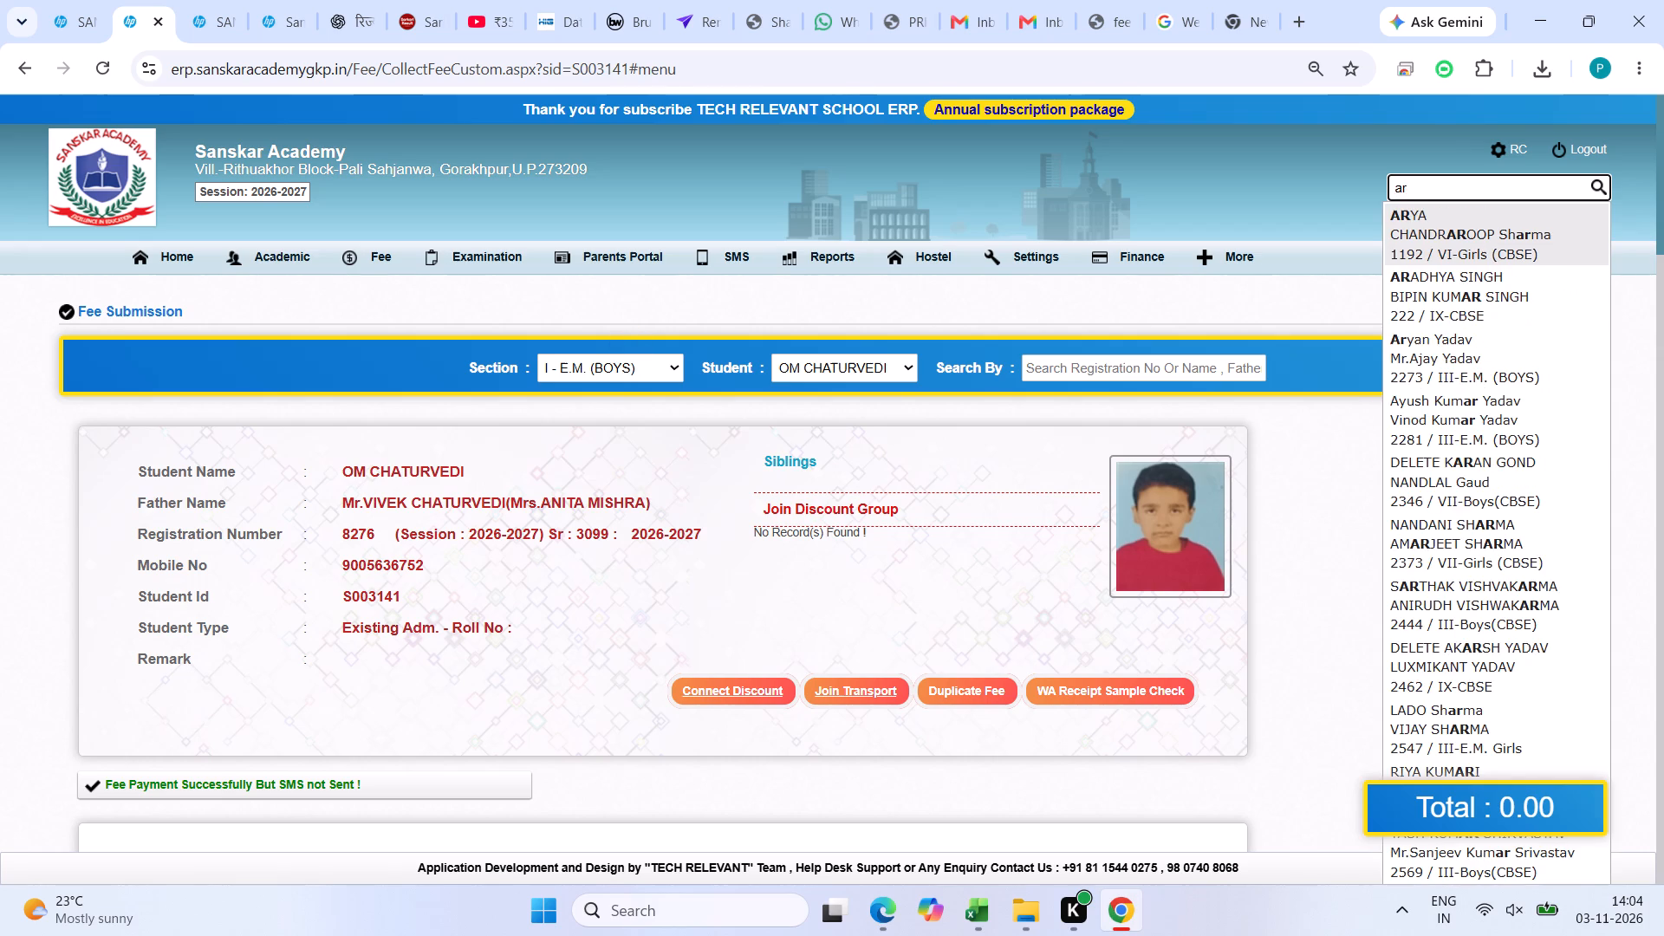
{"action": "type", "text": "adhay"}
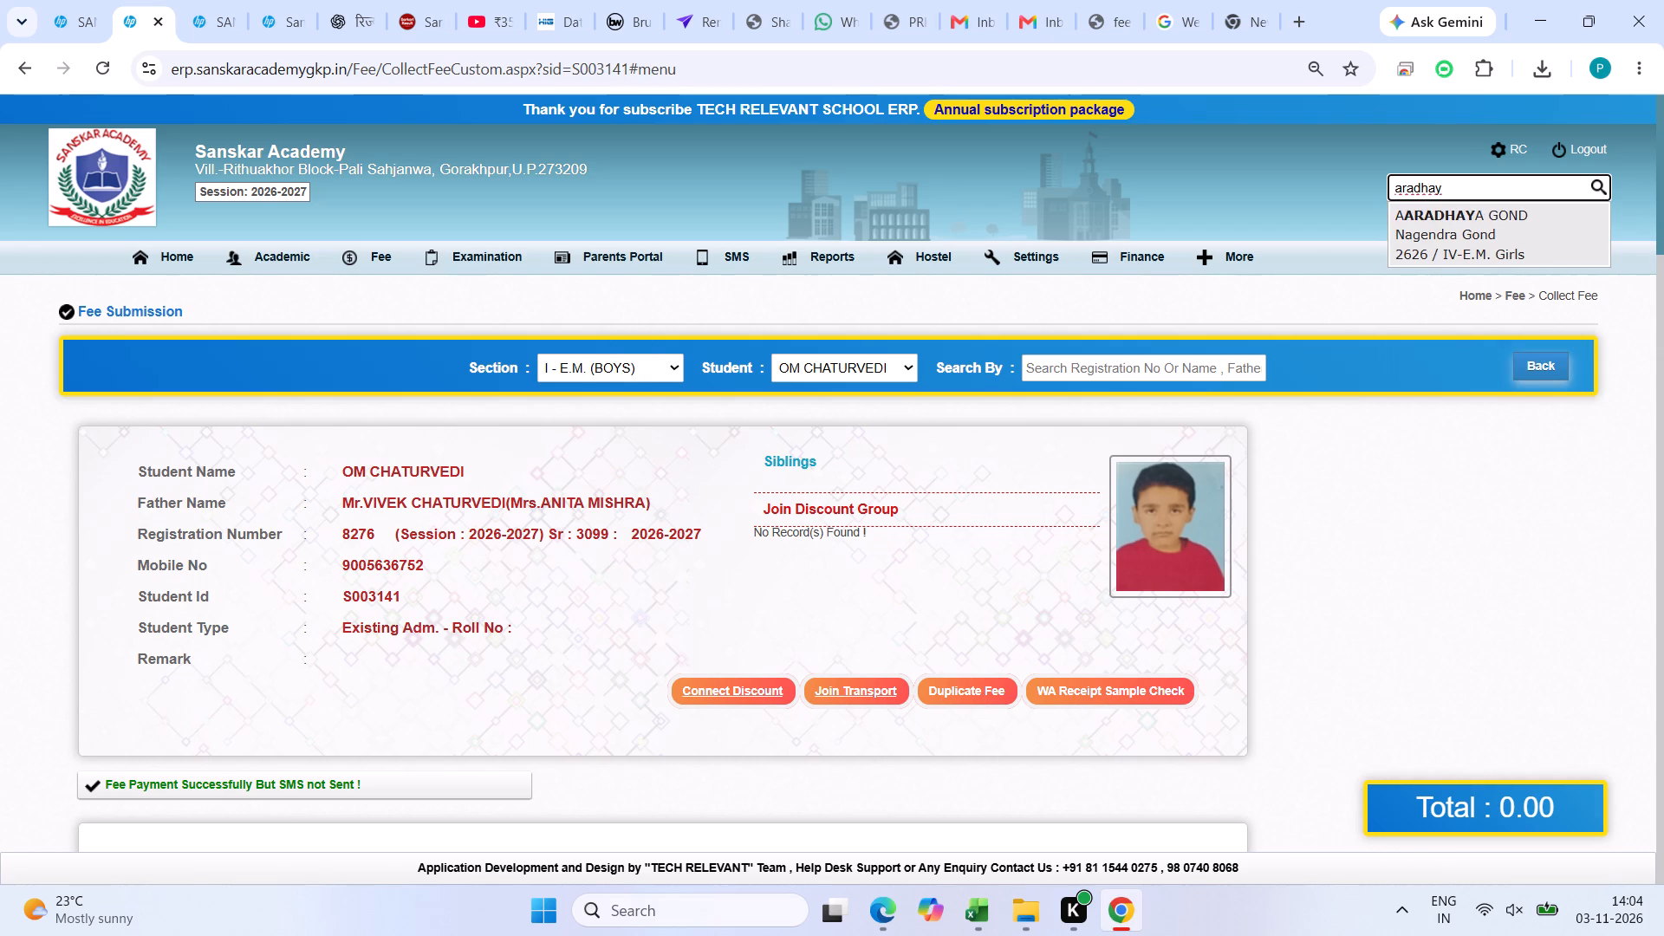
{"action": "key", "text": "BackSpace"}
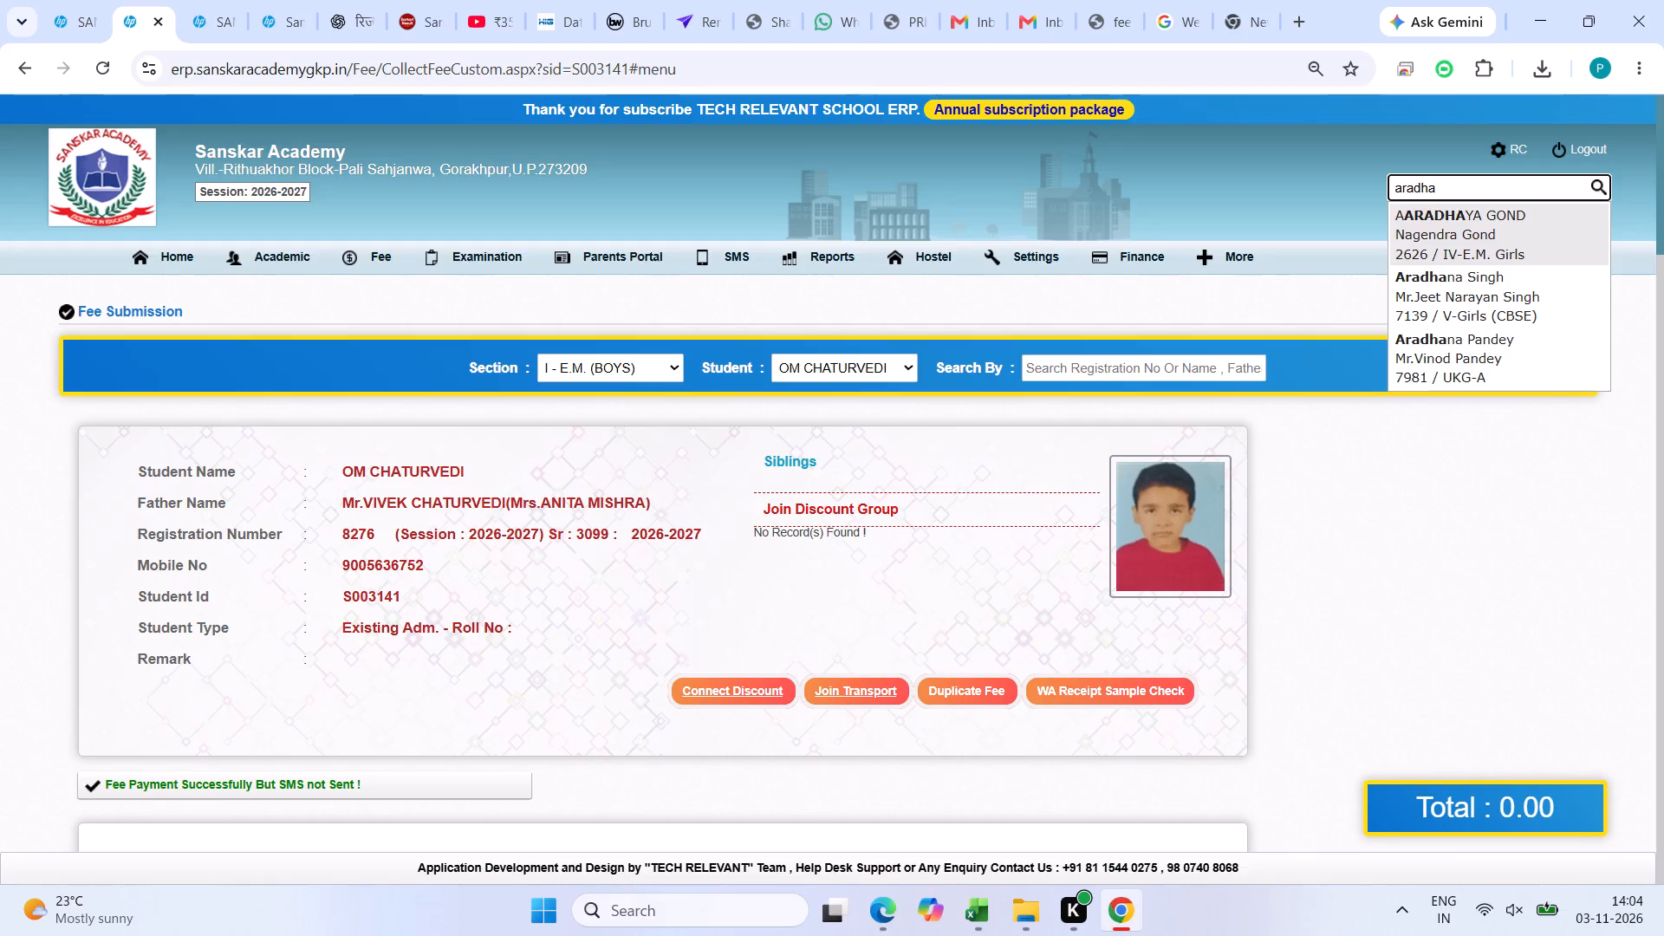
{"action": "key", "text": "BackSpace"}
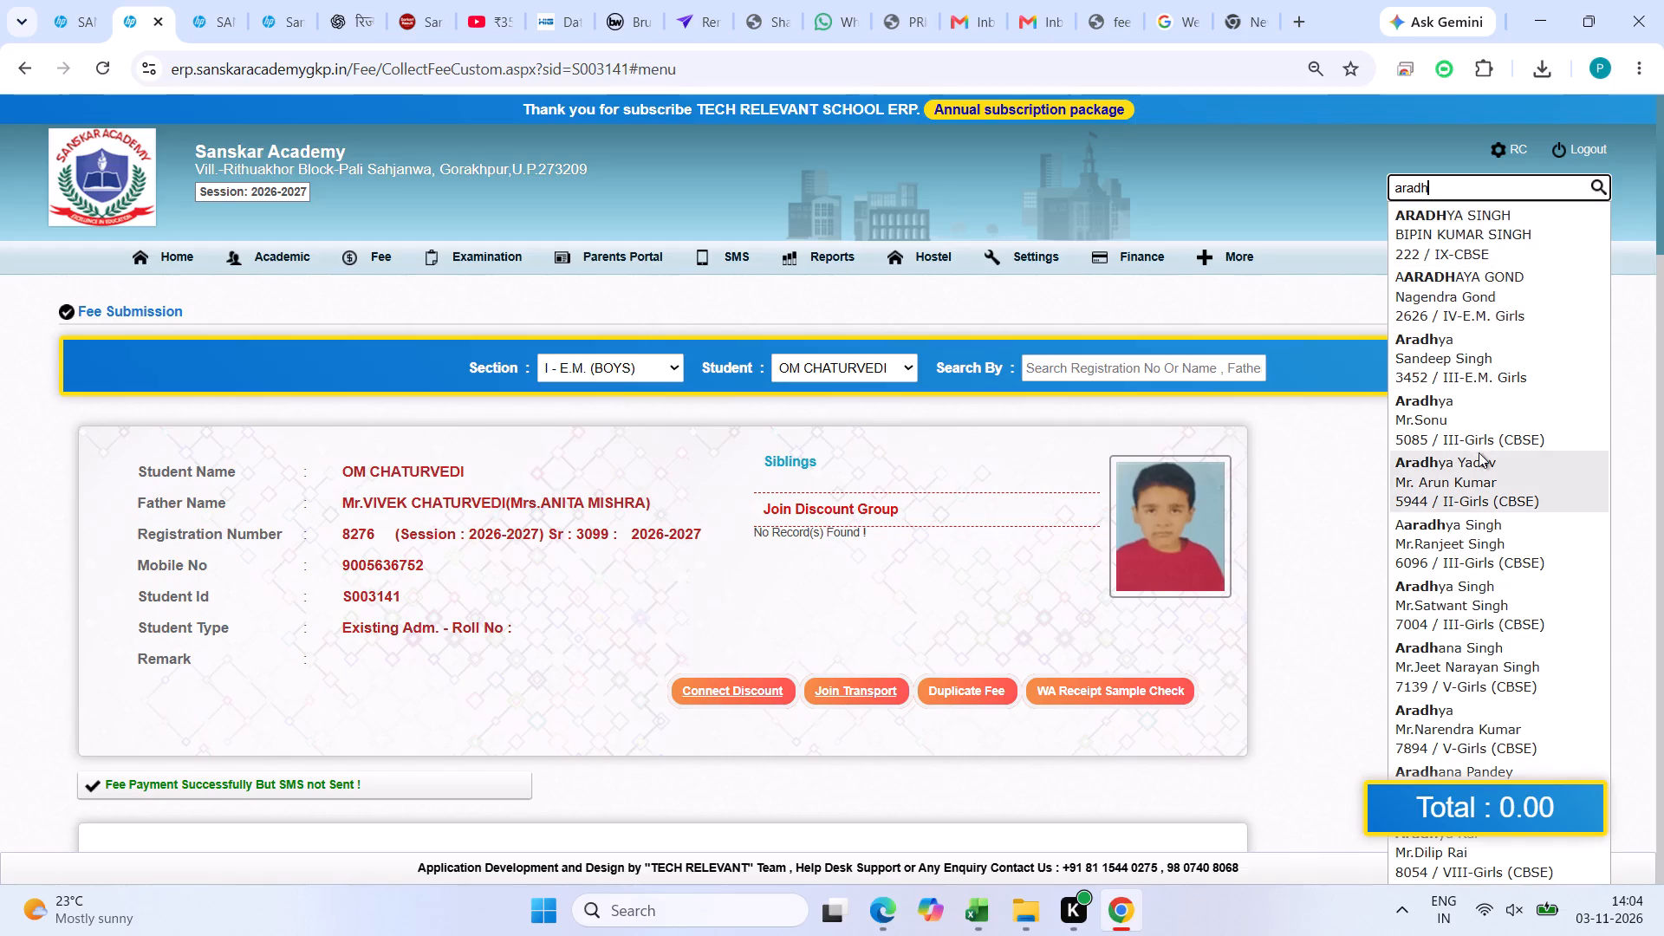
{"action": "left_click", "coordinate": [1479, 463]}
{"action": "left_click", "coordinate": [634, 478]}
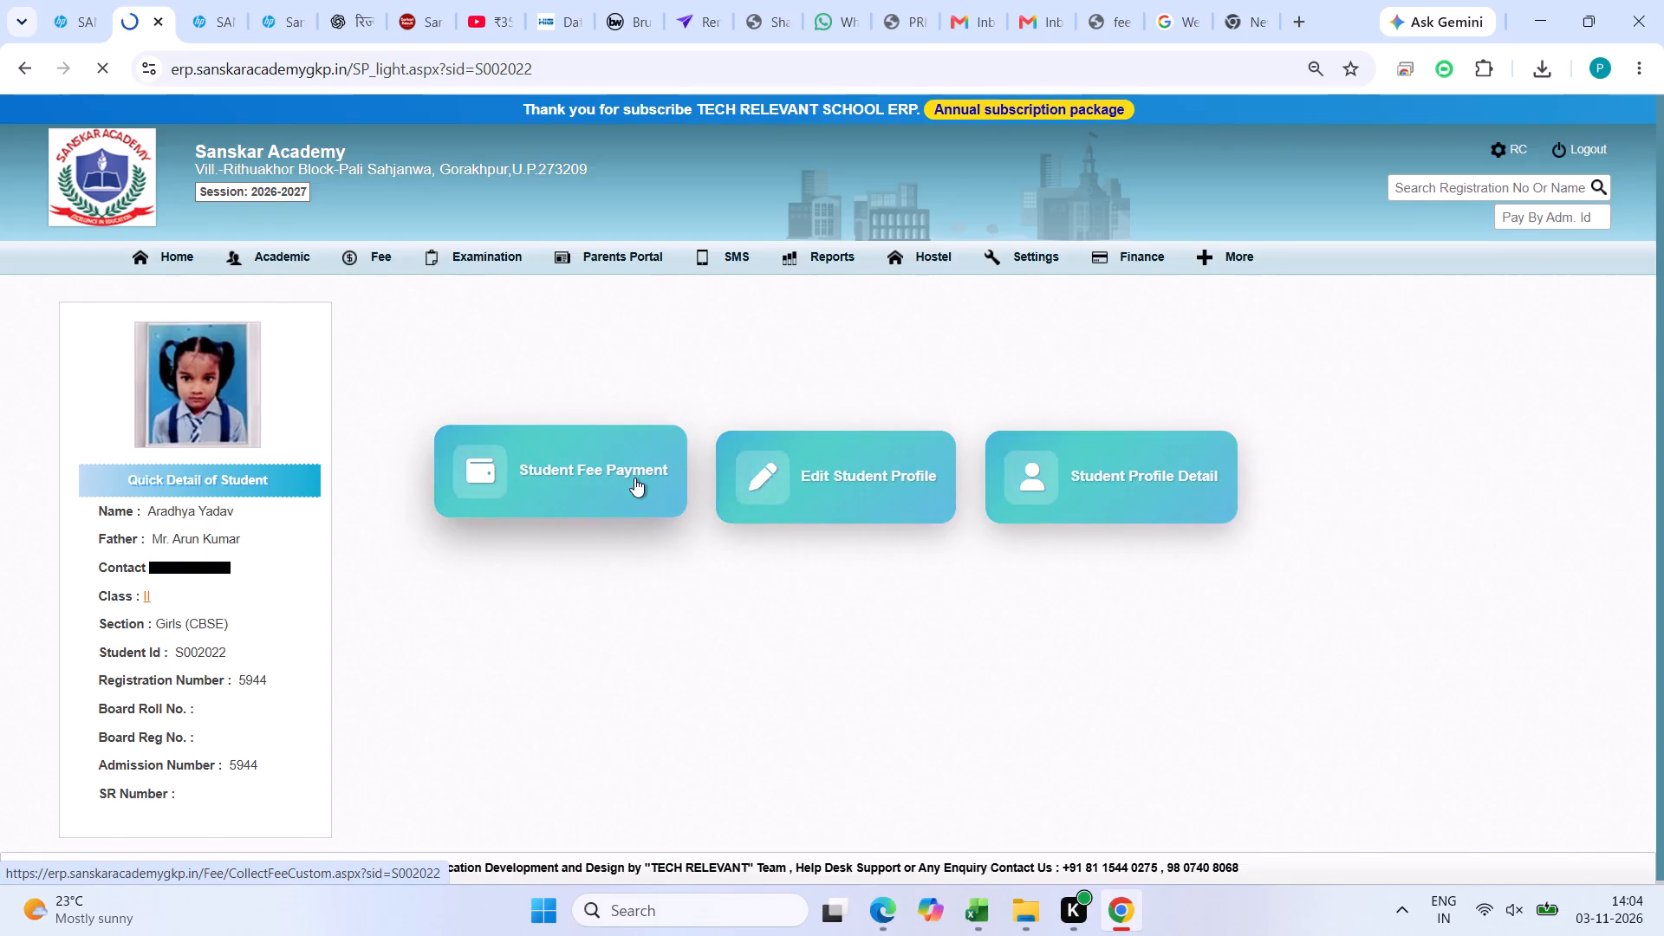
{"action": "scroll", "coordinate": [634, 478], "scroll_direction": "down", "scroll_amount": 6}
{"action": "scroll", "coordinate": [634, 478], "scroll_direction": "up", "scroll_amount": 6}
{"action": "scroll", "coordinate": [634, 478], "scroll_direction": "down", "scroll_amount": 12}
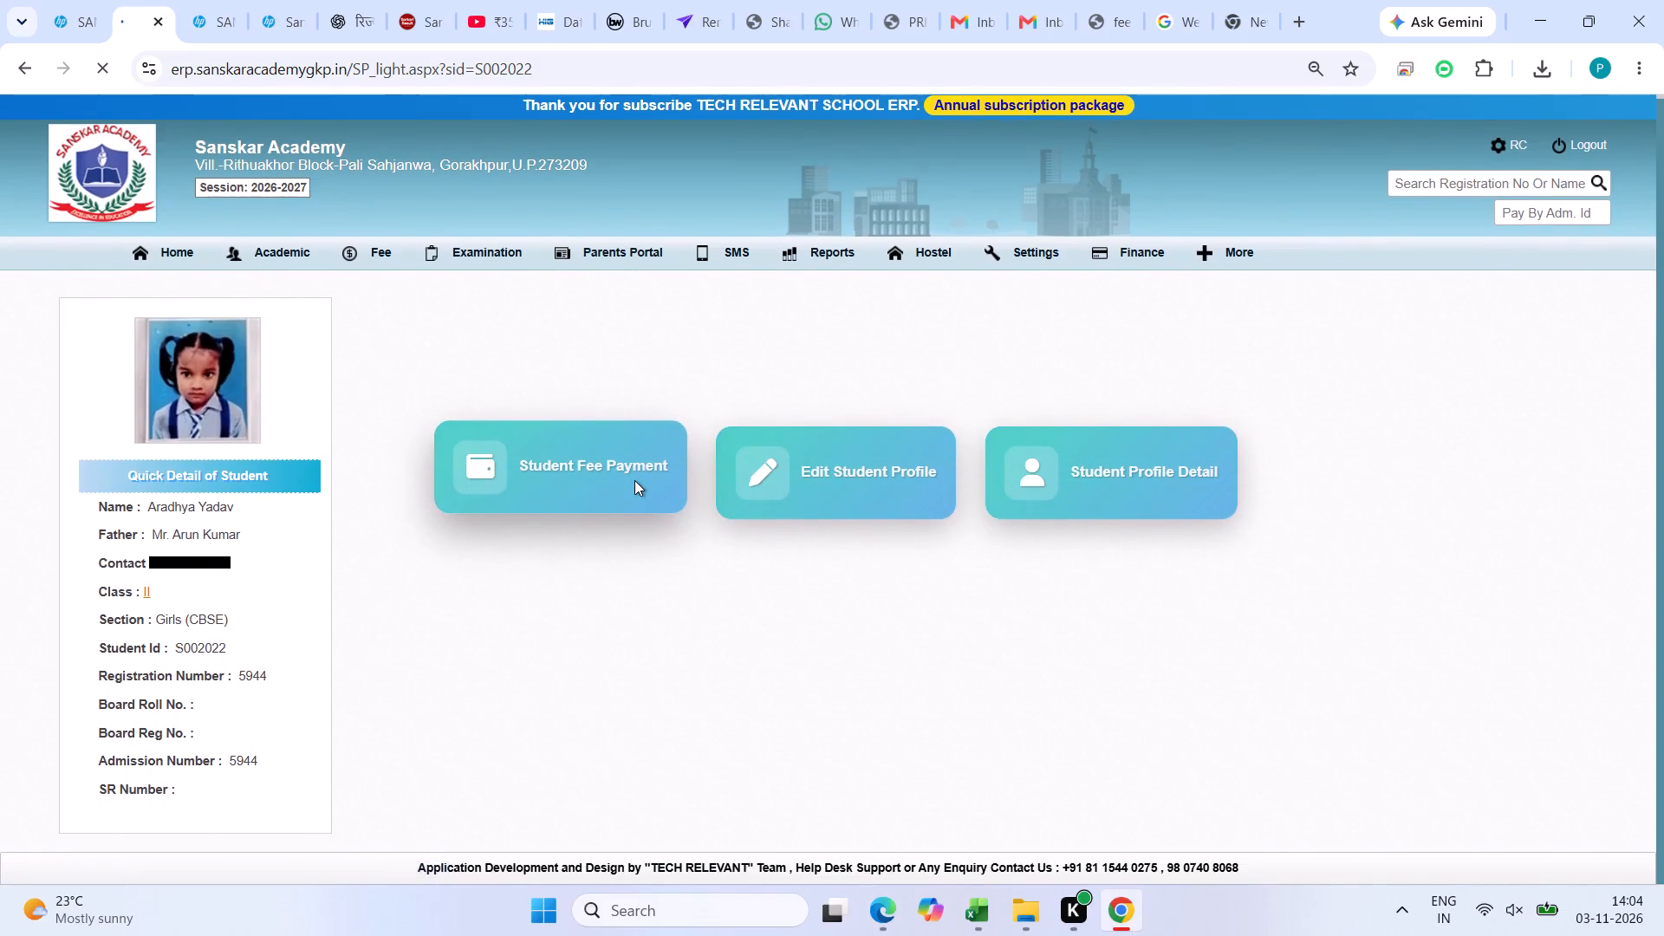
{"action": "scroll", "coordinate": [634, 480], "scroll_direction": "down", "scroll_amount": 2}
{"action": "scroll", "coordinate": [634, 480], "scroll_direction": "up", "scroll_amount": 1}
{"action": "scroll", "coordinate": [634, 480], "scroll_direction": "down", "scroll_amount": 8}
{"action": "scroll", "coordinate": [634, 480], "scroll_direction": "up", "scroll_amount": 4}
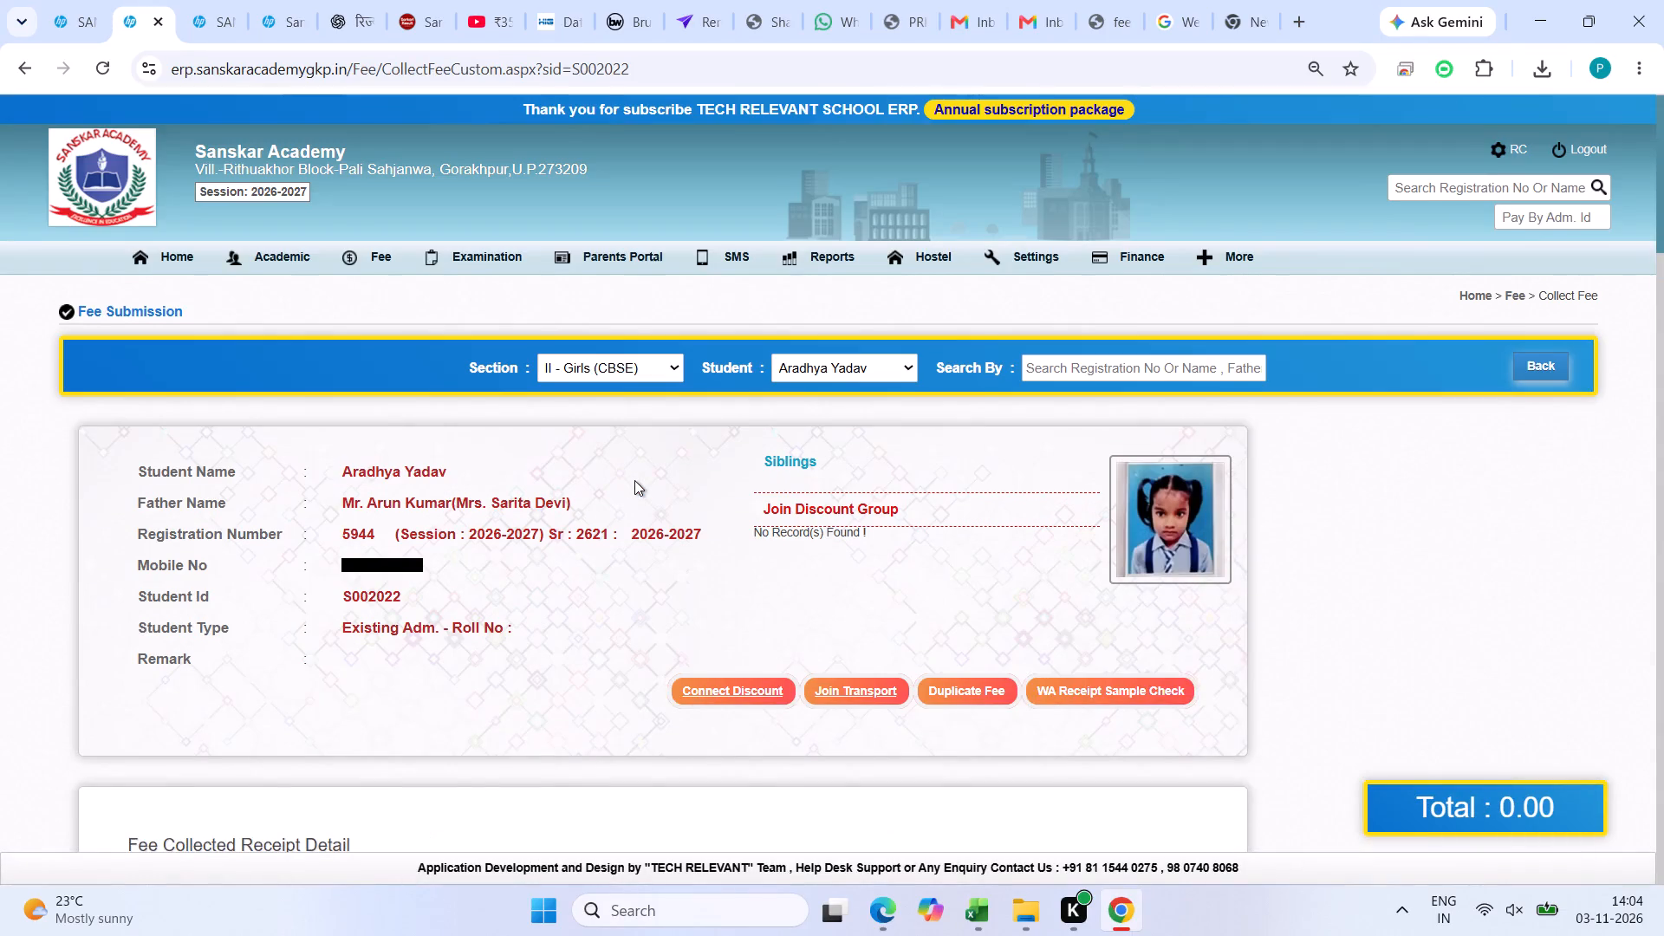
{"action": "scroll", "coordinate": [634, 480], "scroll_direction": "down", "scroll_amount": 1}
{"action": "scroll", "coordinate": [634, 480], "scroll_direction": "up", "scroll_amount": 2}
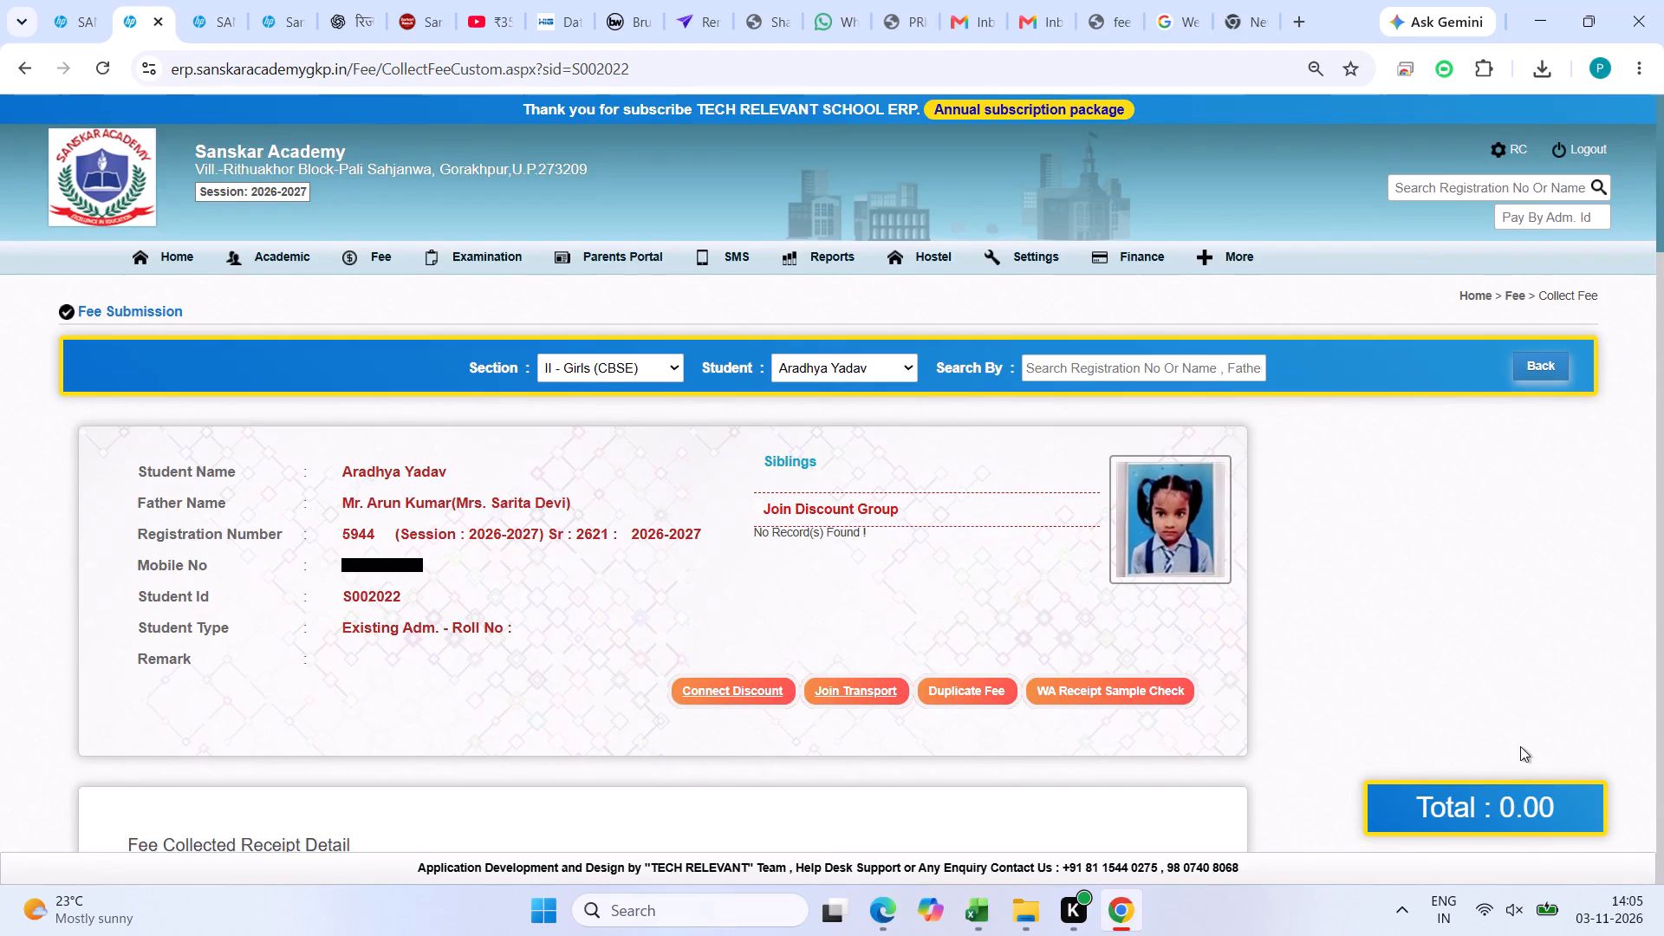
Search the Sanskar Academy students for "arun".
{"action": "left_click", "coordinate": [1491, 205]}
{"action": "left_click", "coordinate": [1477, 199]}
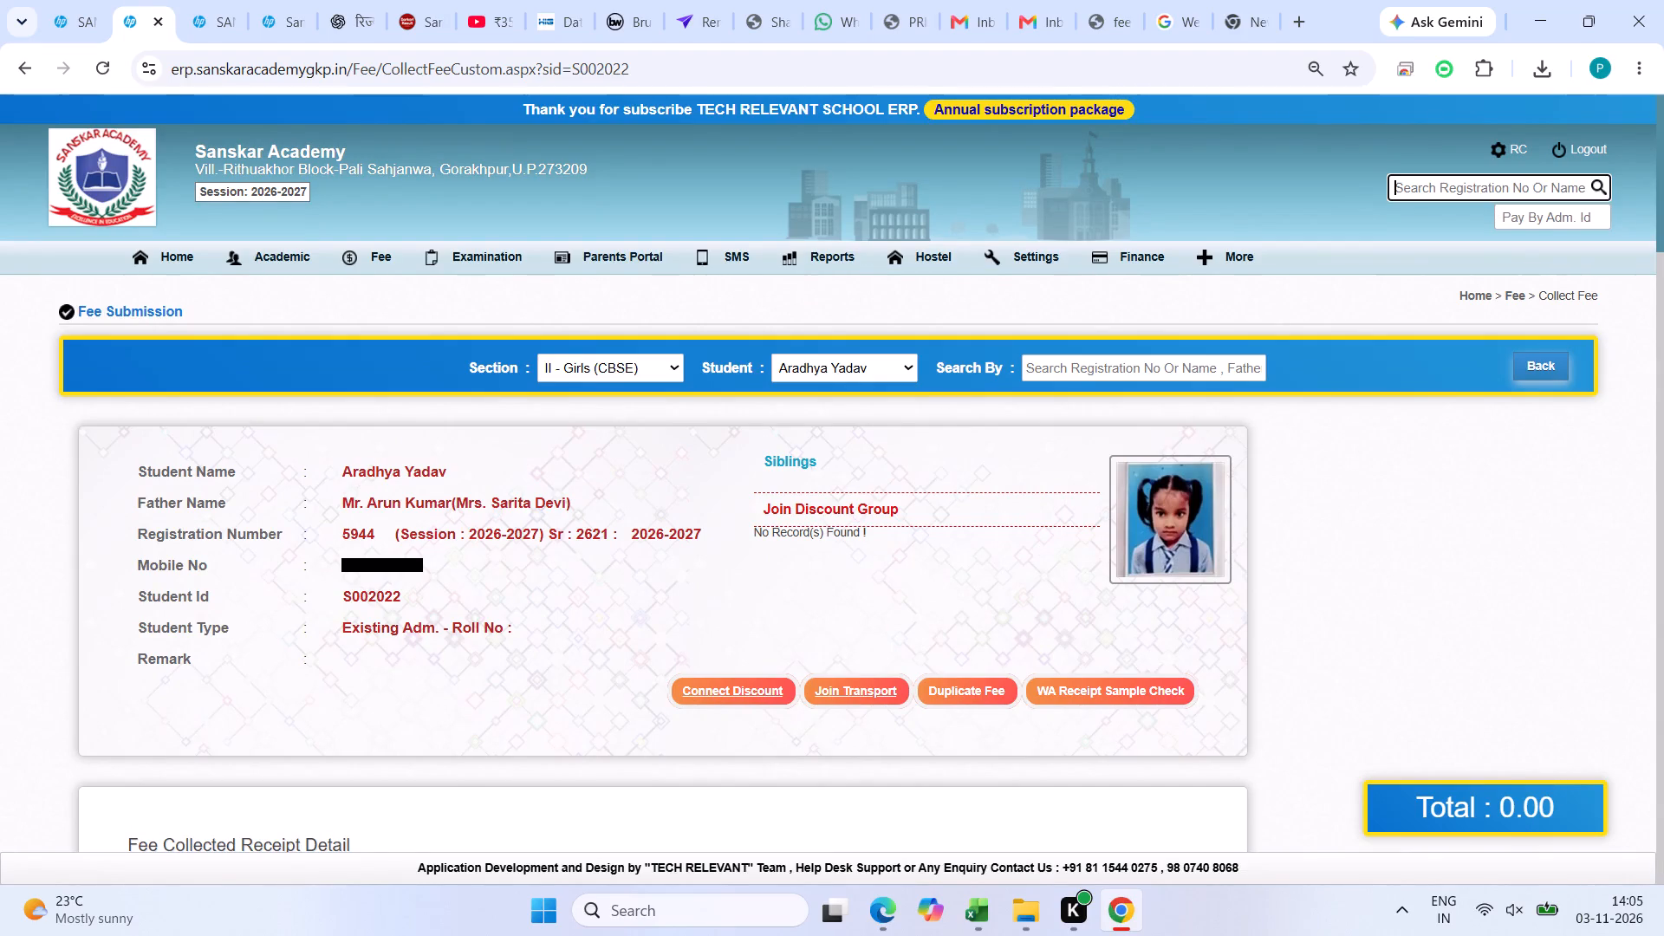
{"action": "type", "text": "ar"}
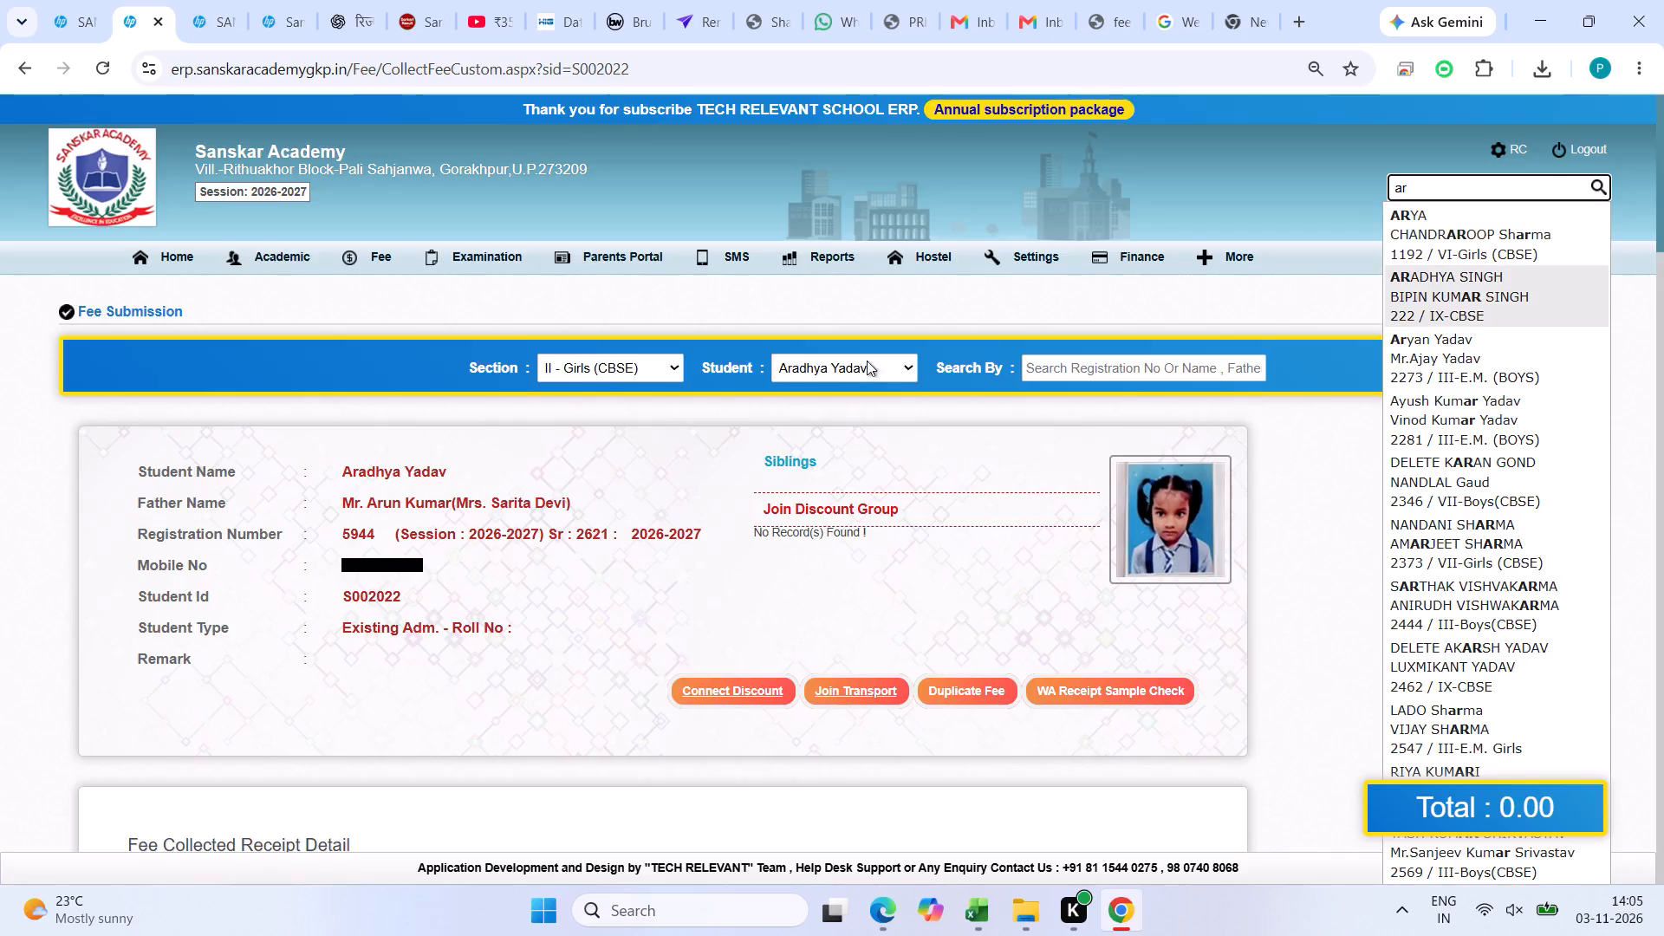
{"action": "scroll", "coordinate": [799, 488], "scroll_direction": "down", "scroll_amount": 8}
{"action": "scroll", "coordinate": [794, 497], "scroll_direction": "up", "scroll_amount": 8}
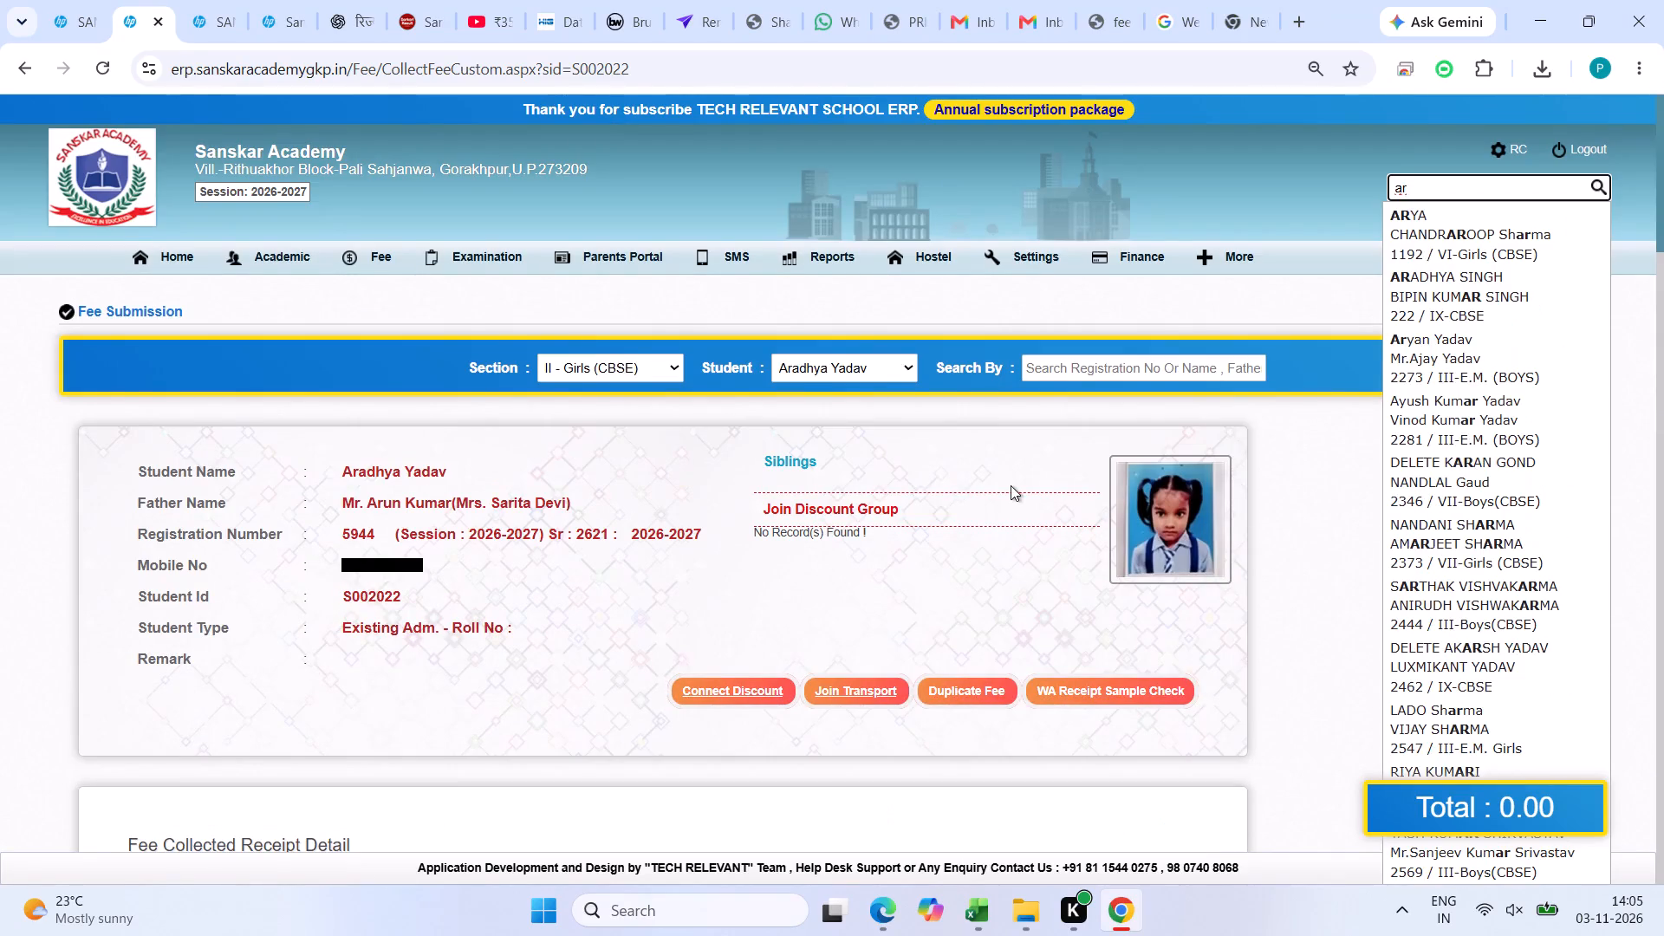
{"action": "type", "text": "un"}
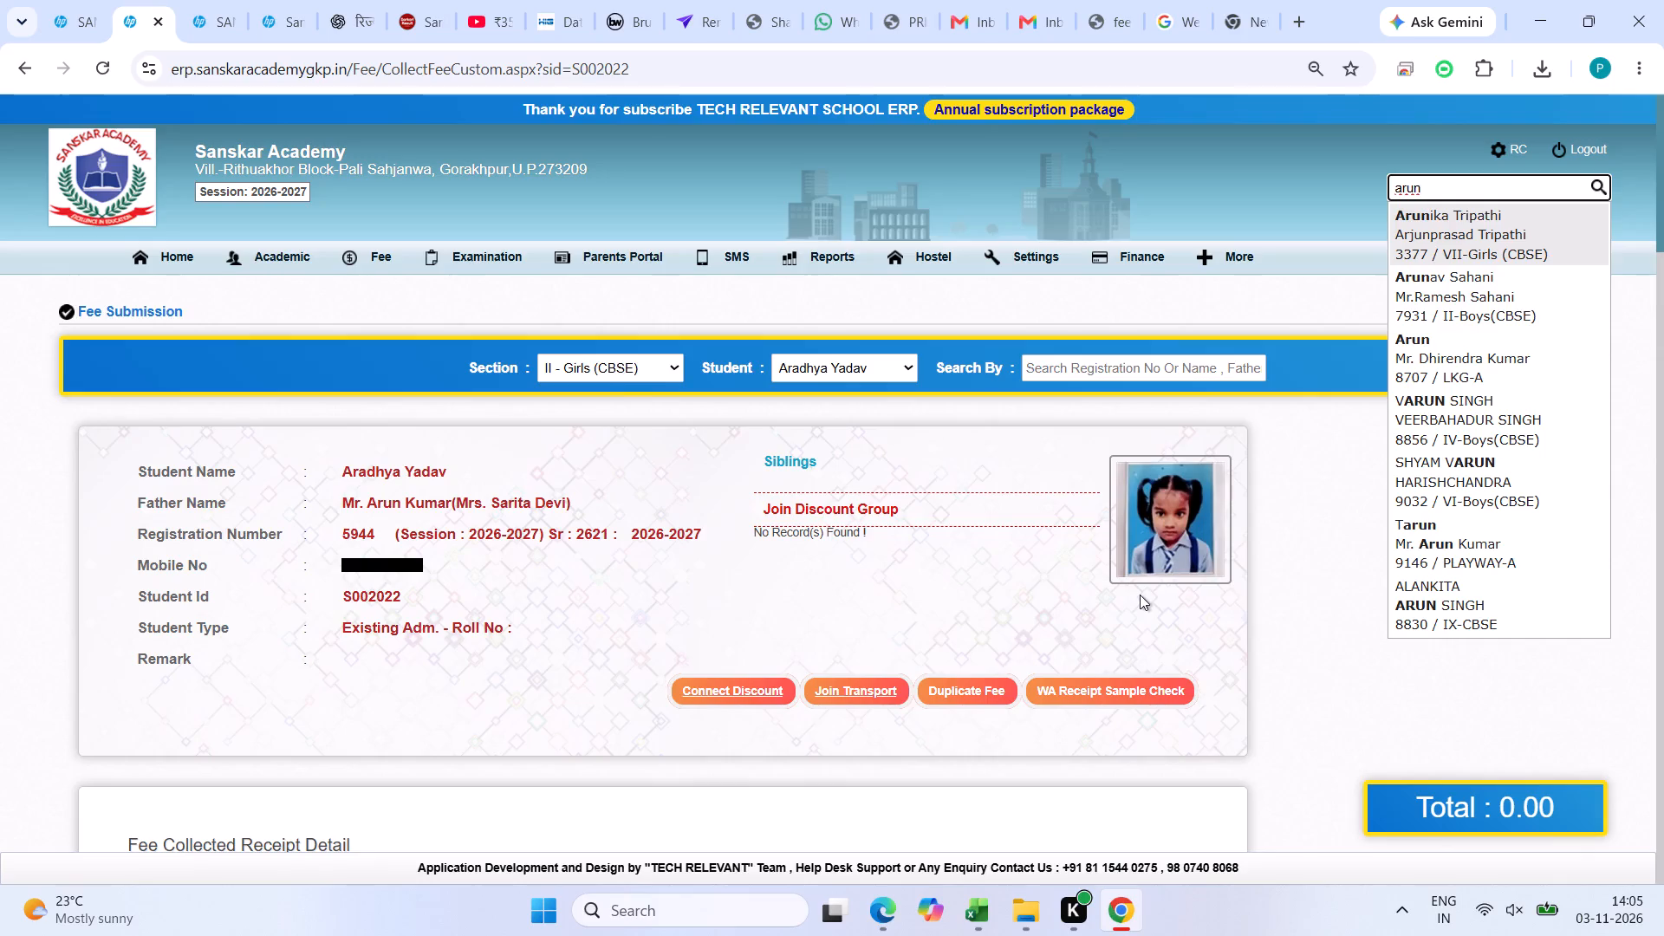
Switch to the Sanskar Intermediate College portal and reload the X CBSE - A student's fee page by searching the registration number.
{"action": "left_click", "coordinate": [231, 0]}
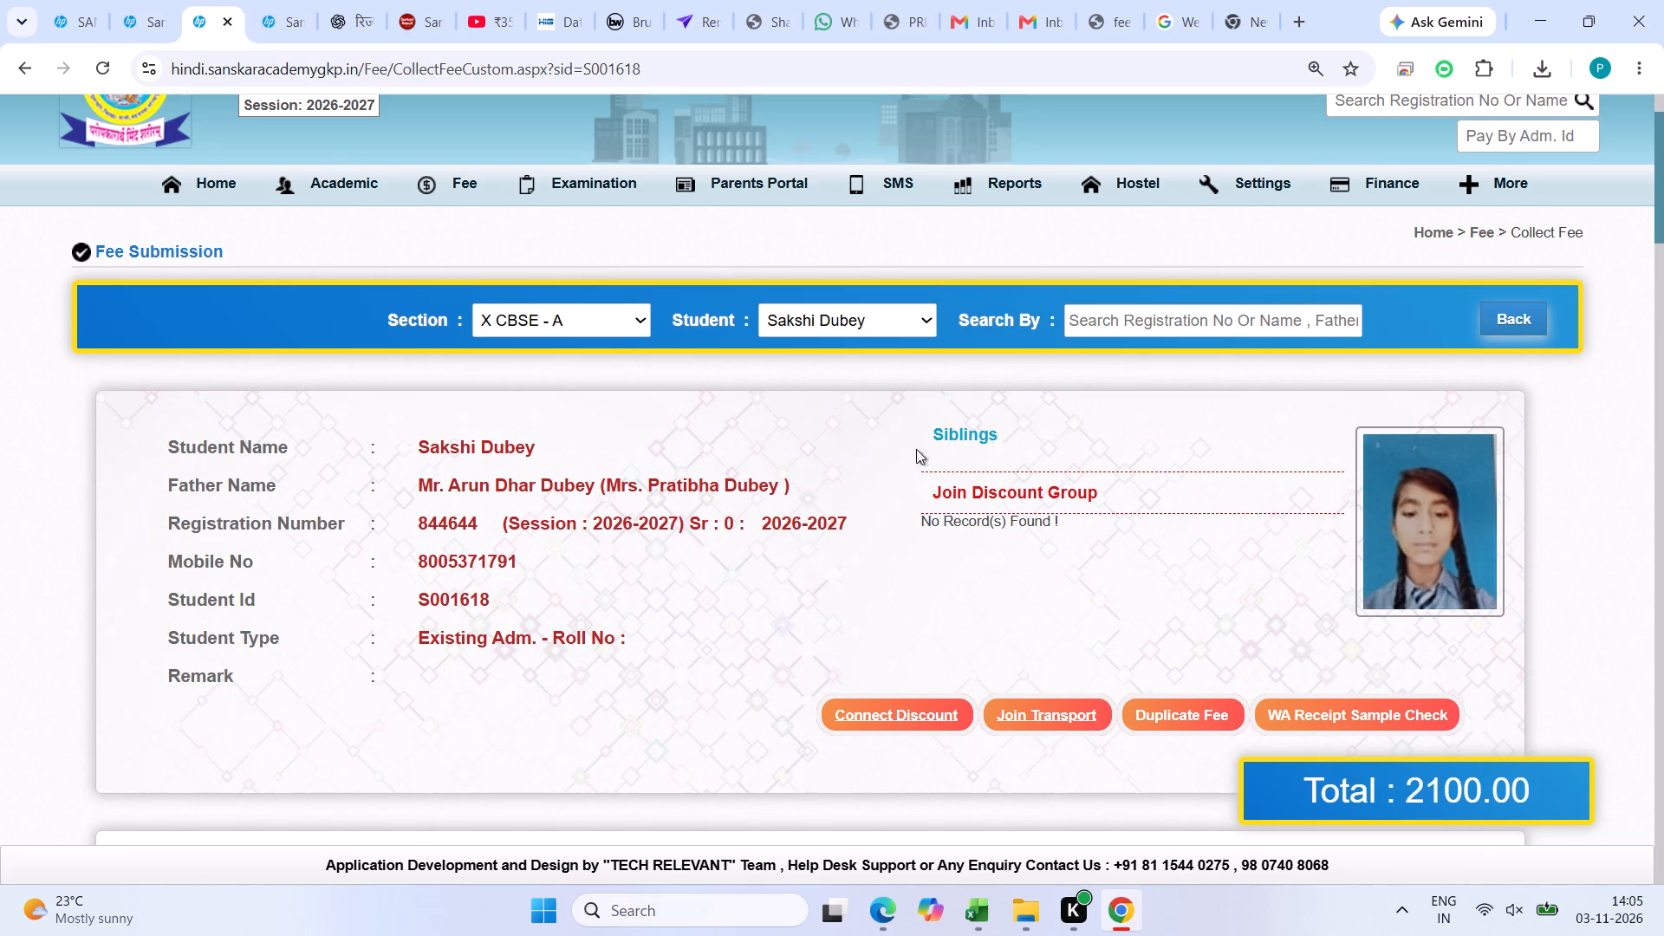
{"action": "scroll", "coordinate": [965, 440], "scroll_direction": "up", "scroll_amount": 1}
{"action": "scroll", "coordinate": [965, 440], "scroll_direction": "down", "scroll_amount": 1}
{"action": "left_click", "coordinate": [1284, 334]}
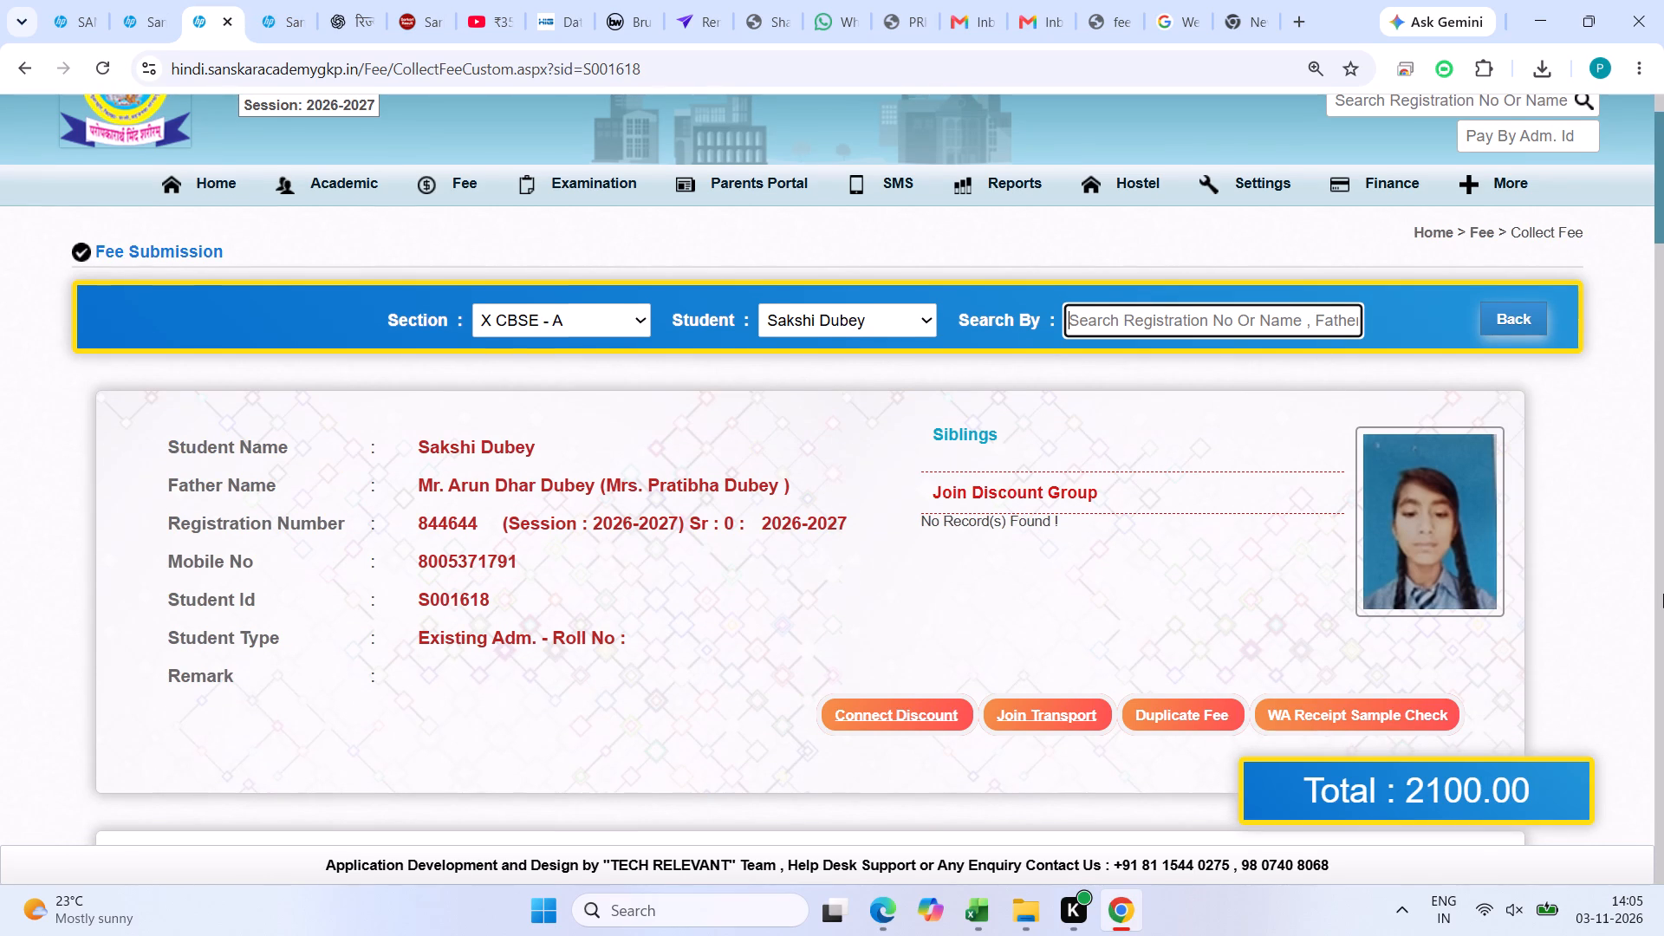
{"action": "scroll", "coordinate": [1663, 594], "scroll_direction": "up", "scroll_amount": 1}
{"action": "scroll", "coordinate": [1064, 588], "scroll_direction": "down", "scroll_amount": 1}
{"action": "scroll", "coordinate": [1049, 600], "scroll_direction": "up", "scroll_amount": 1}
{"action": "scroll", "coordinate": [1043, 601], "scroll_direction": "down", "scroll_amount": 9}
{"action": "scroll", "coordinate": [984, 614], "scroll_direction": "up", "scroll_amount": 7}
{"action": "scroll", "coordinate": [992, 596], "scroll_direction": "down", "scroll_amount": 1}
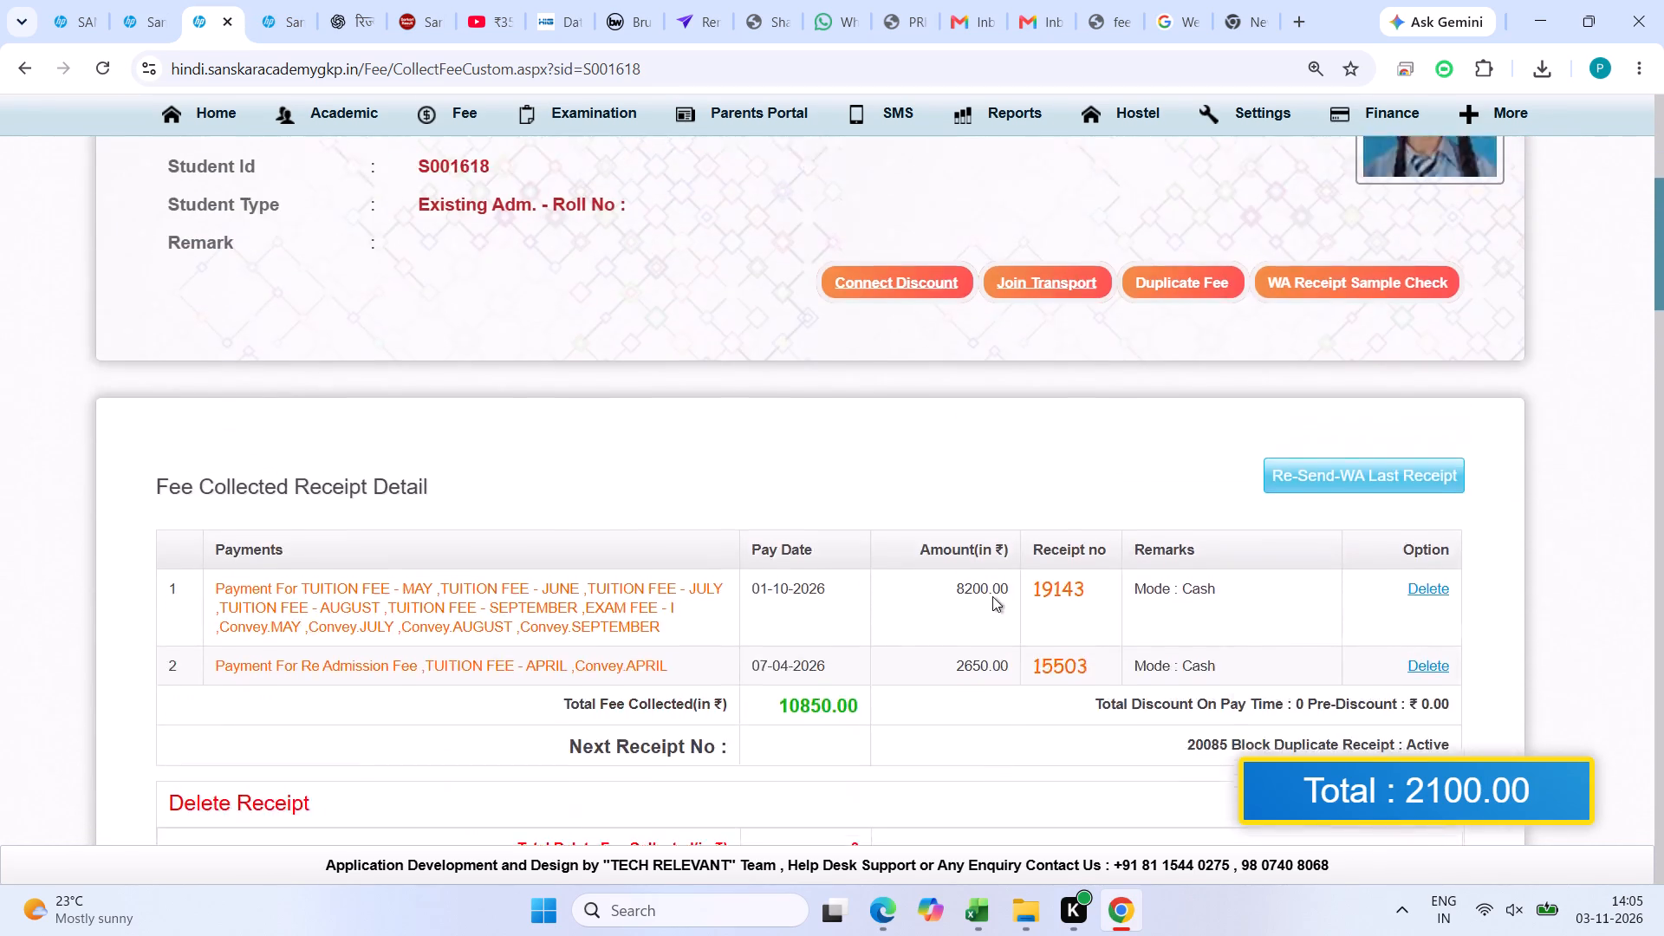
{"action": "scroll", "coordinate": [992, 596], "scroll_direction": "up", "scroll_amount": 4}
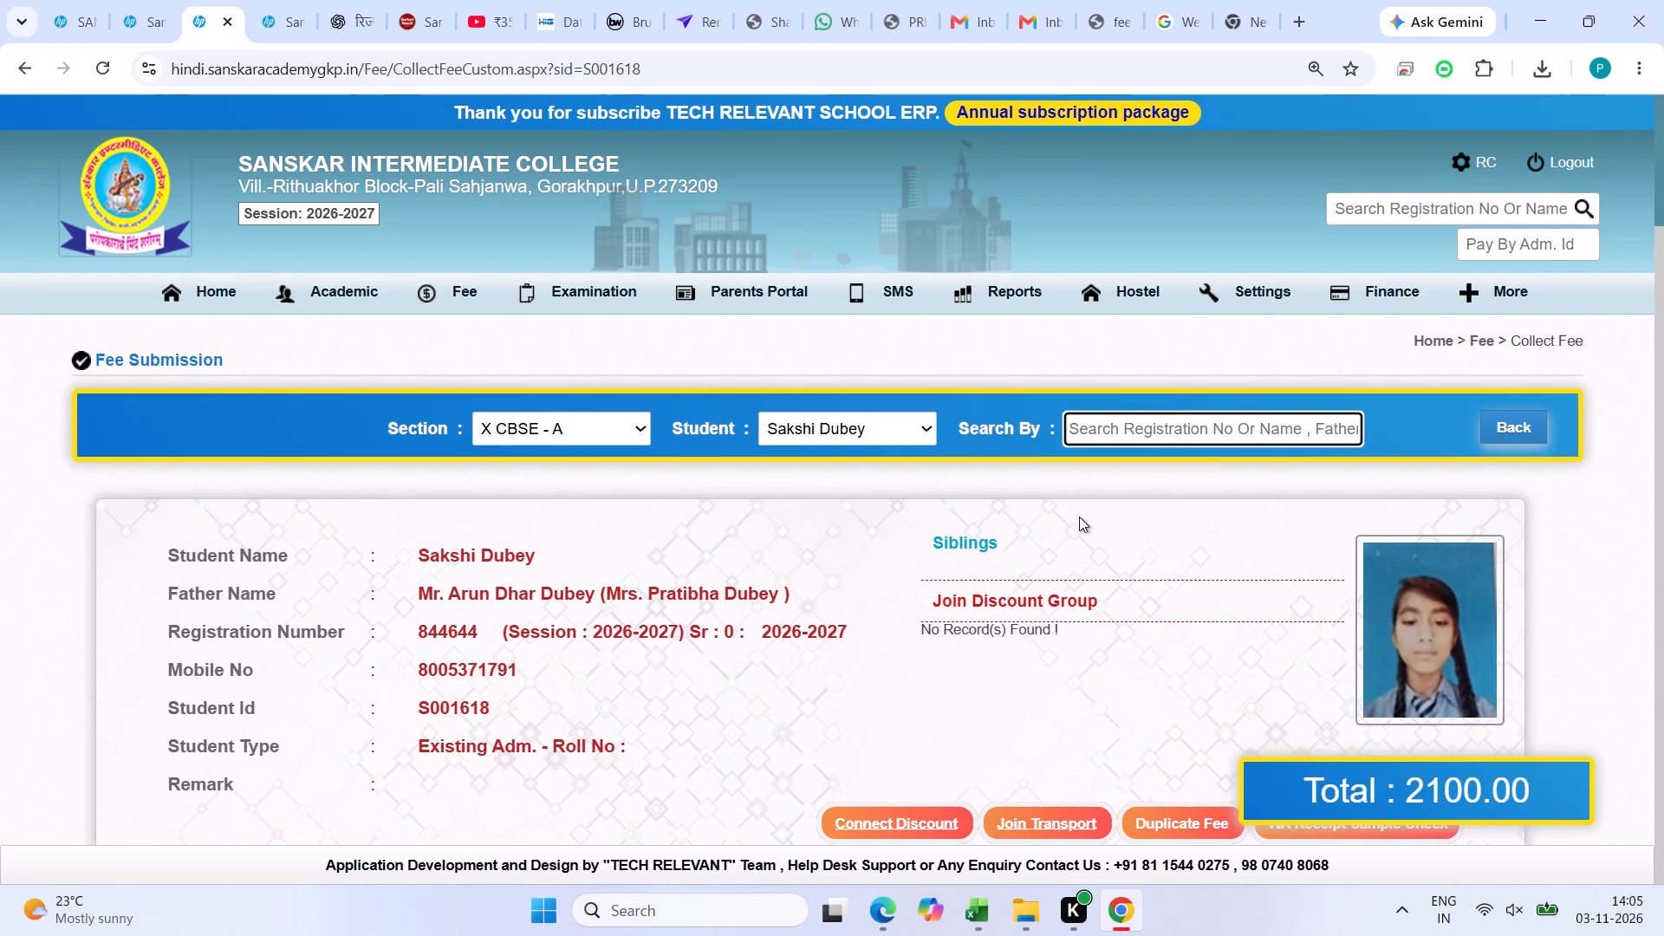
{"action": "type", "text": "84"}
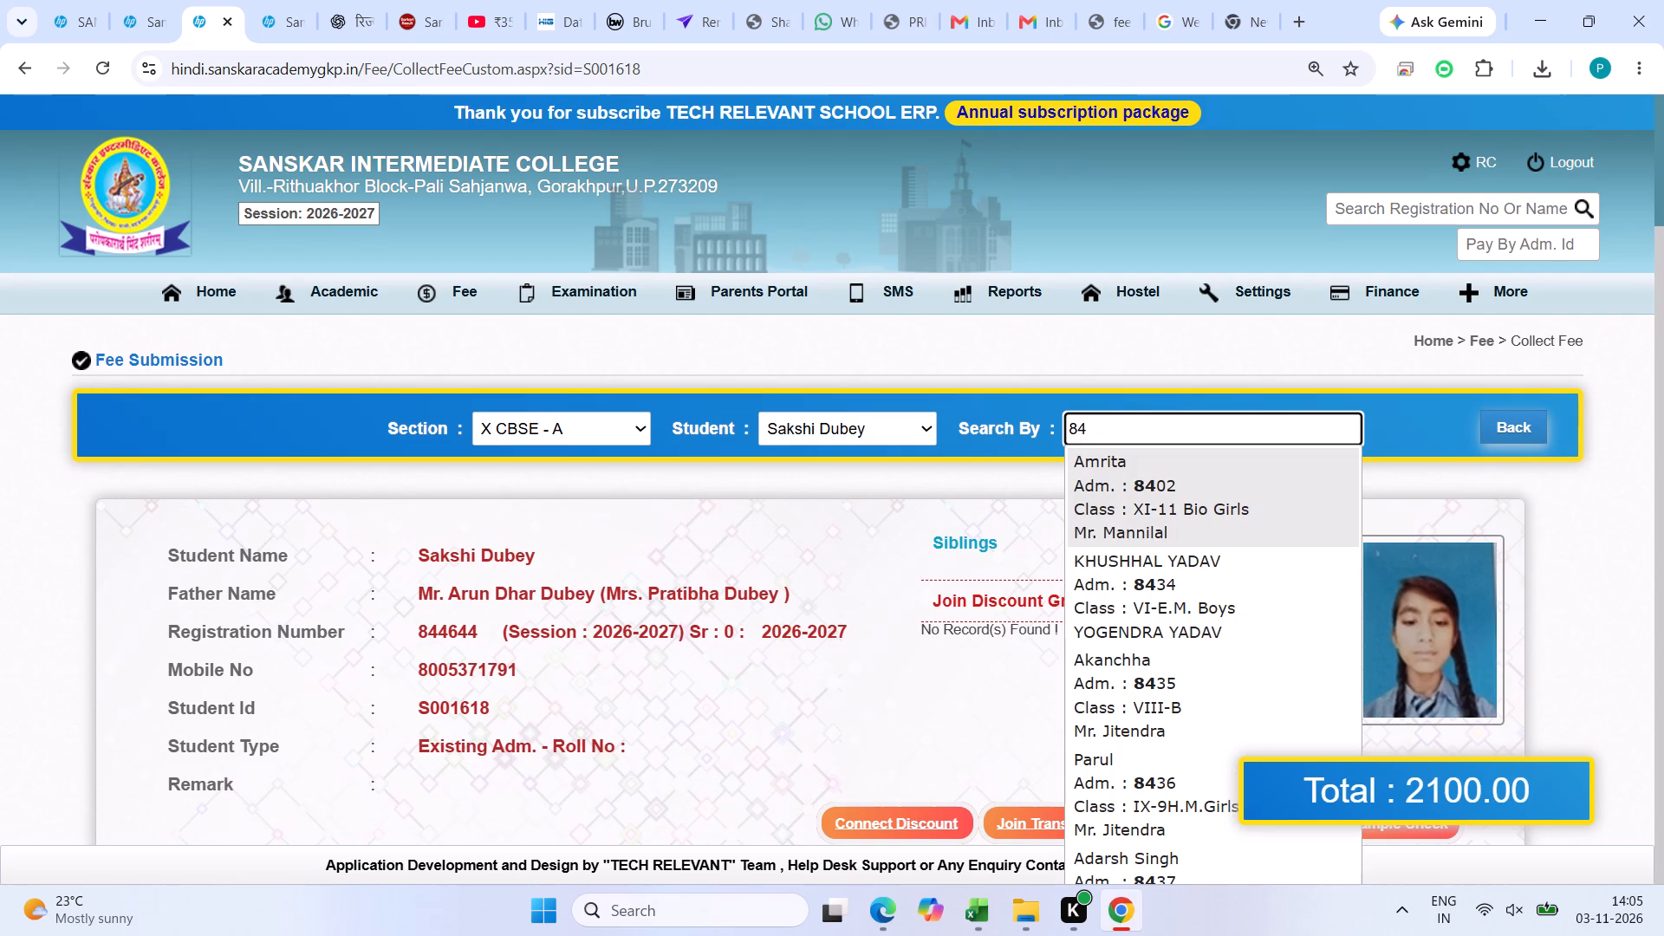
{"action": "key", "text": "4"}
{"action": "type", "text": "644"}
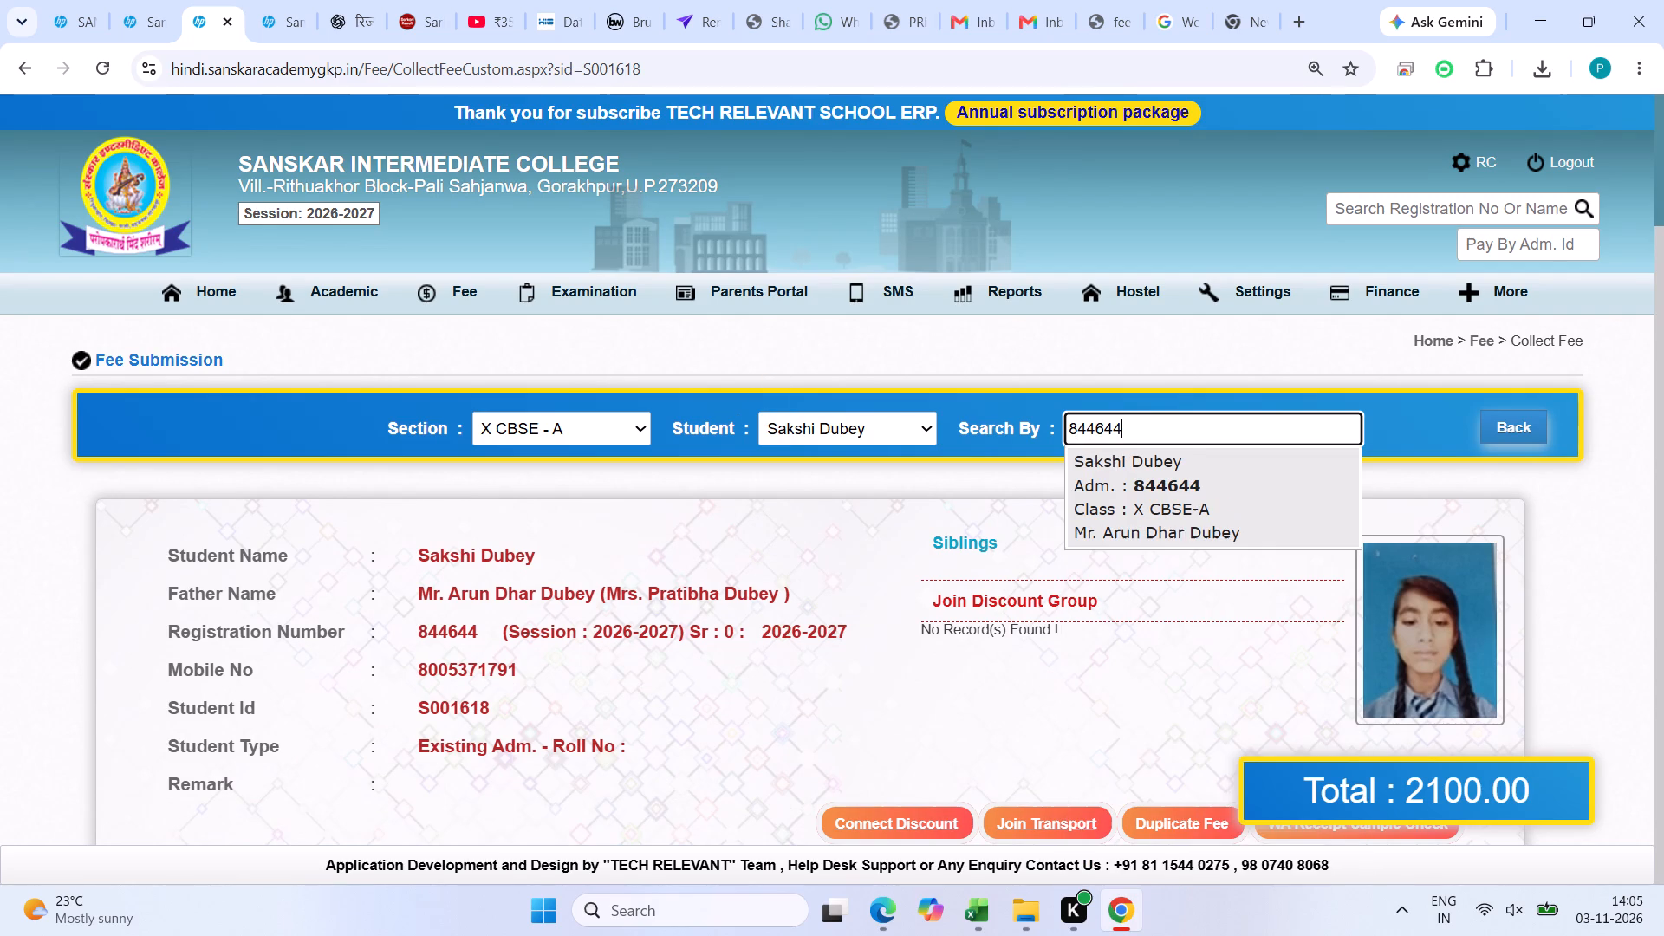
{"action": "left_click", "coordinate": [1121, 488]}
Select the X CBSE - A student's October tuition fee and October transport fee.
{"action": "scroll", "coordinate": [1019, 528], "scroll_direction": "down", "scroll_amount": 2}
{"action": "scroll", "coordinate": [1021, 554], "scroll_direction": "up", "scroll_amount": 1}
{"action": "scroll", "coordinate": [1021, 556], "scroll_direction": "down", "scroll_amount": 9}
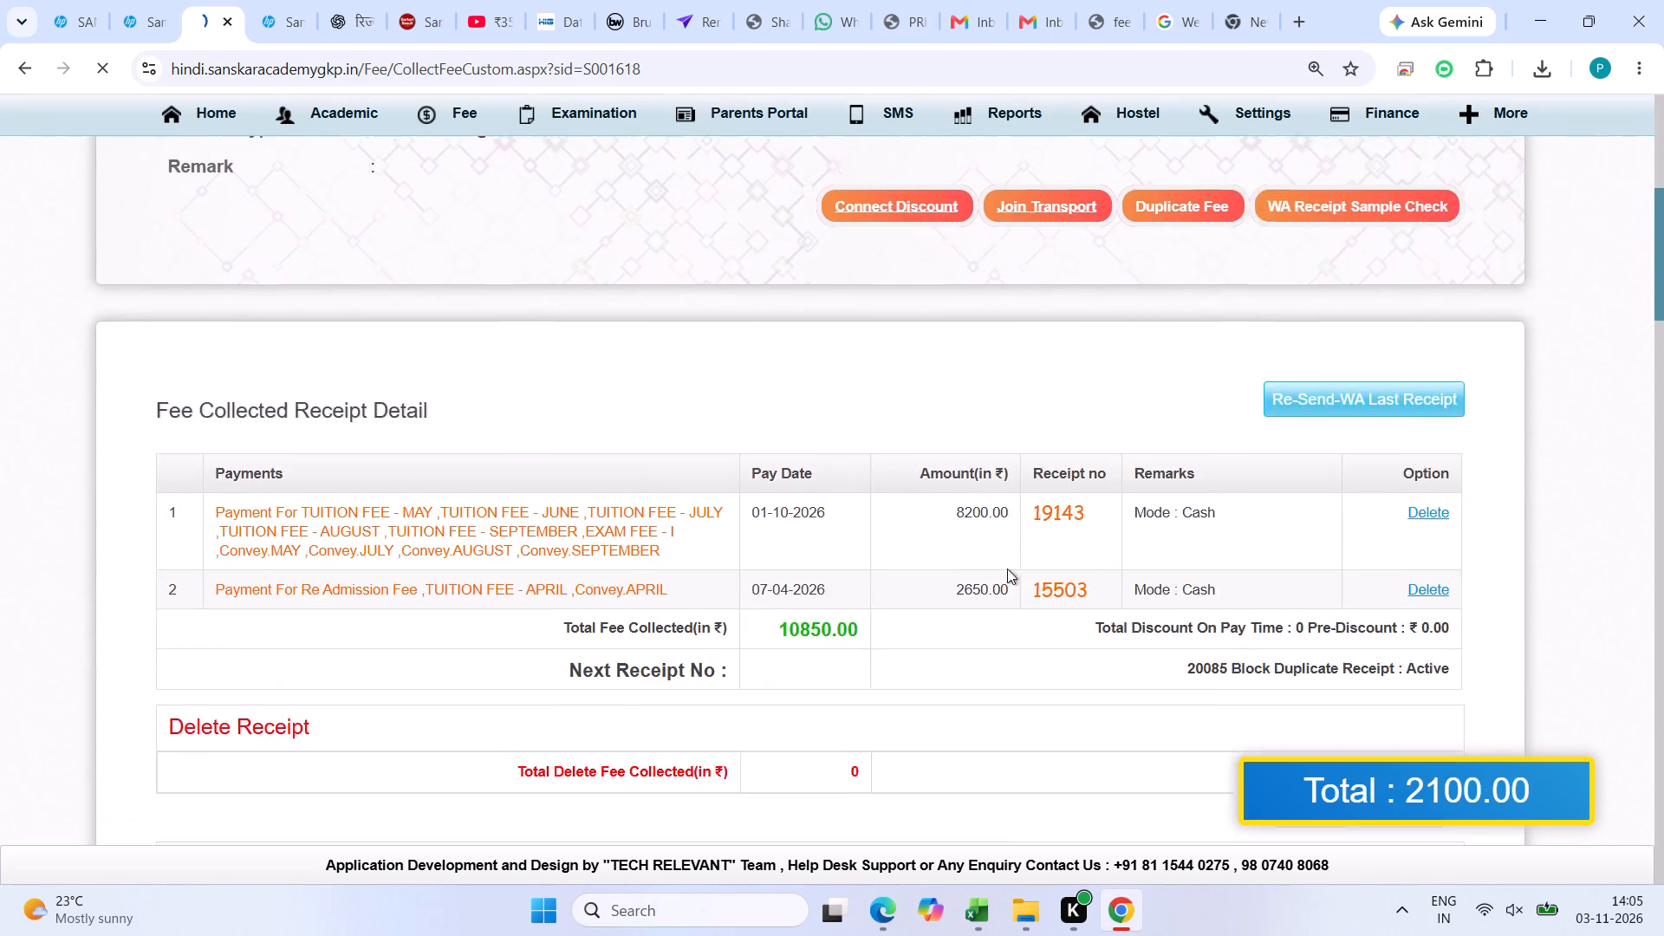
{"action": "scroll", "coordinate": [1007, 569], "scroll_direction": "down", "scroll_amount": 8}
{"action": "scroll", "coordinate": [998, 574], "scroll_direction": "up", "scroll_amount": 1}
{"action": "scroll", "coordinate": [998, 574], "scroll_direction": "down", "scroll_amount": 1}
{"action": "scroll", "coordinate": [998, 574], "scroll_direction": "up", "scroll_amount": 1}
{"action": "scroll", "coordinate": [998, 574], "scroll_direction": "down", "scroll_amount": 12}
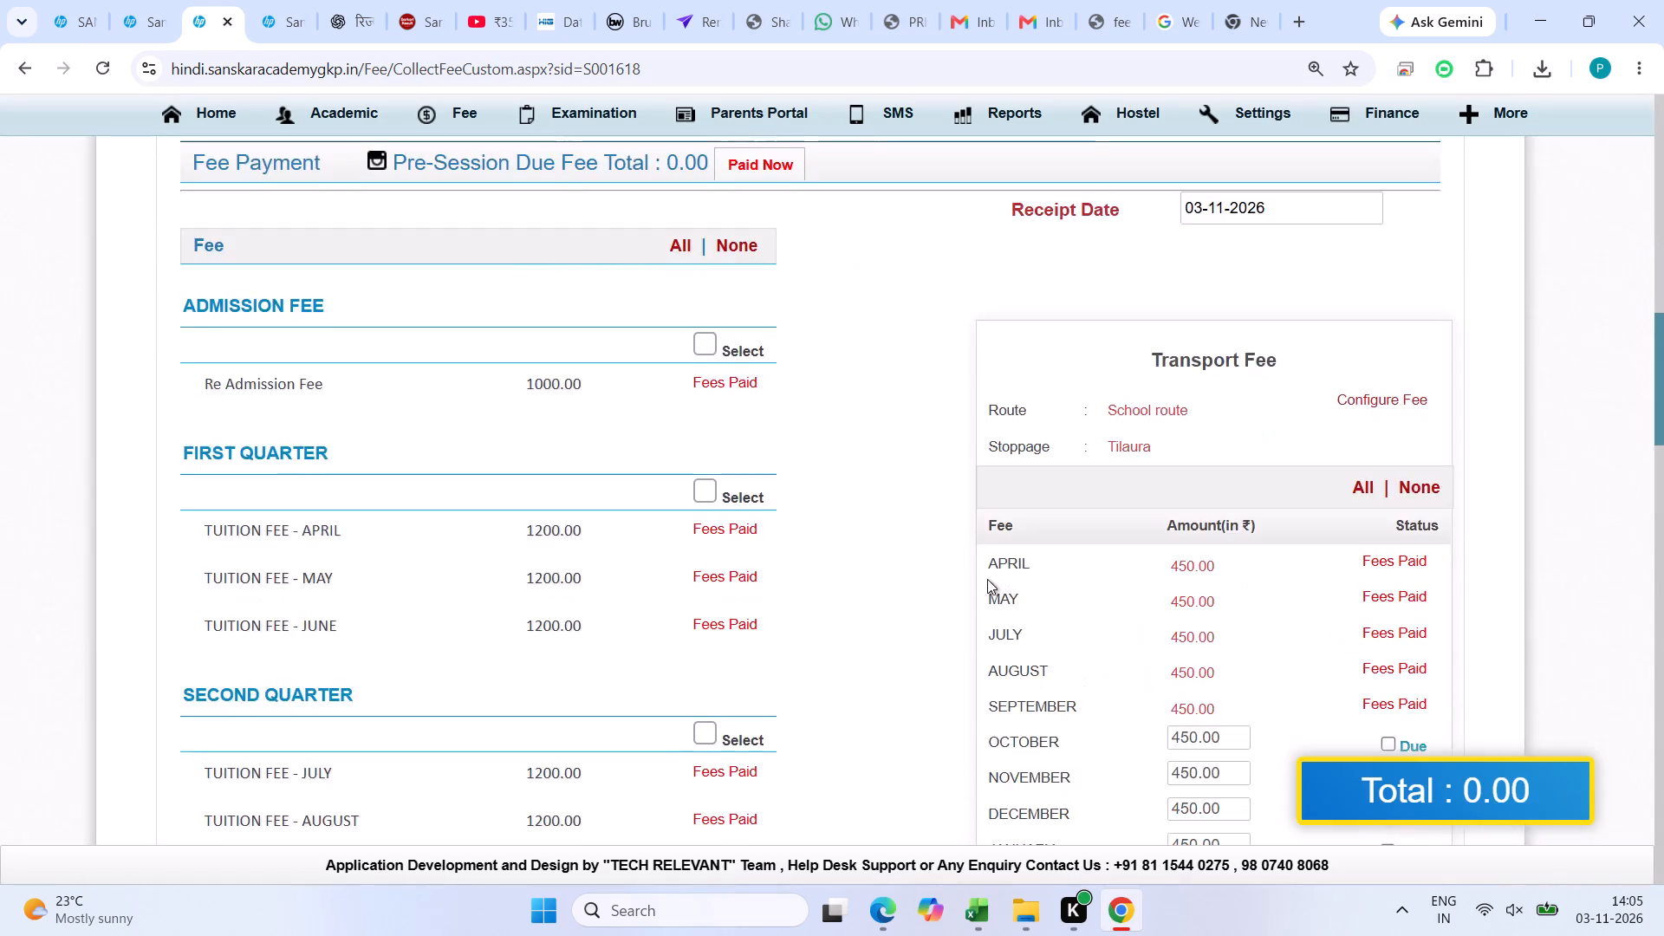
{"action": "scroll", "coordinate": [987, 579], "scroll_direction": "down", "scroll_amount": 3}
{"action": "left_click", "coordinate": [707, 744]}
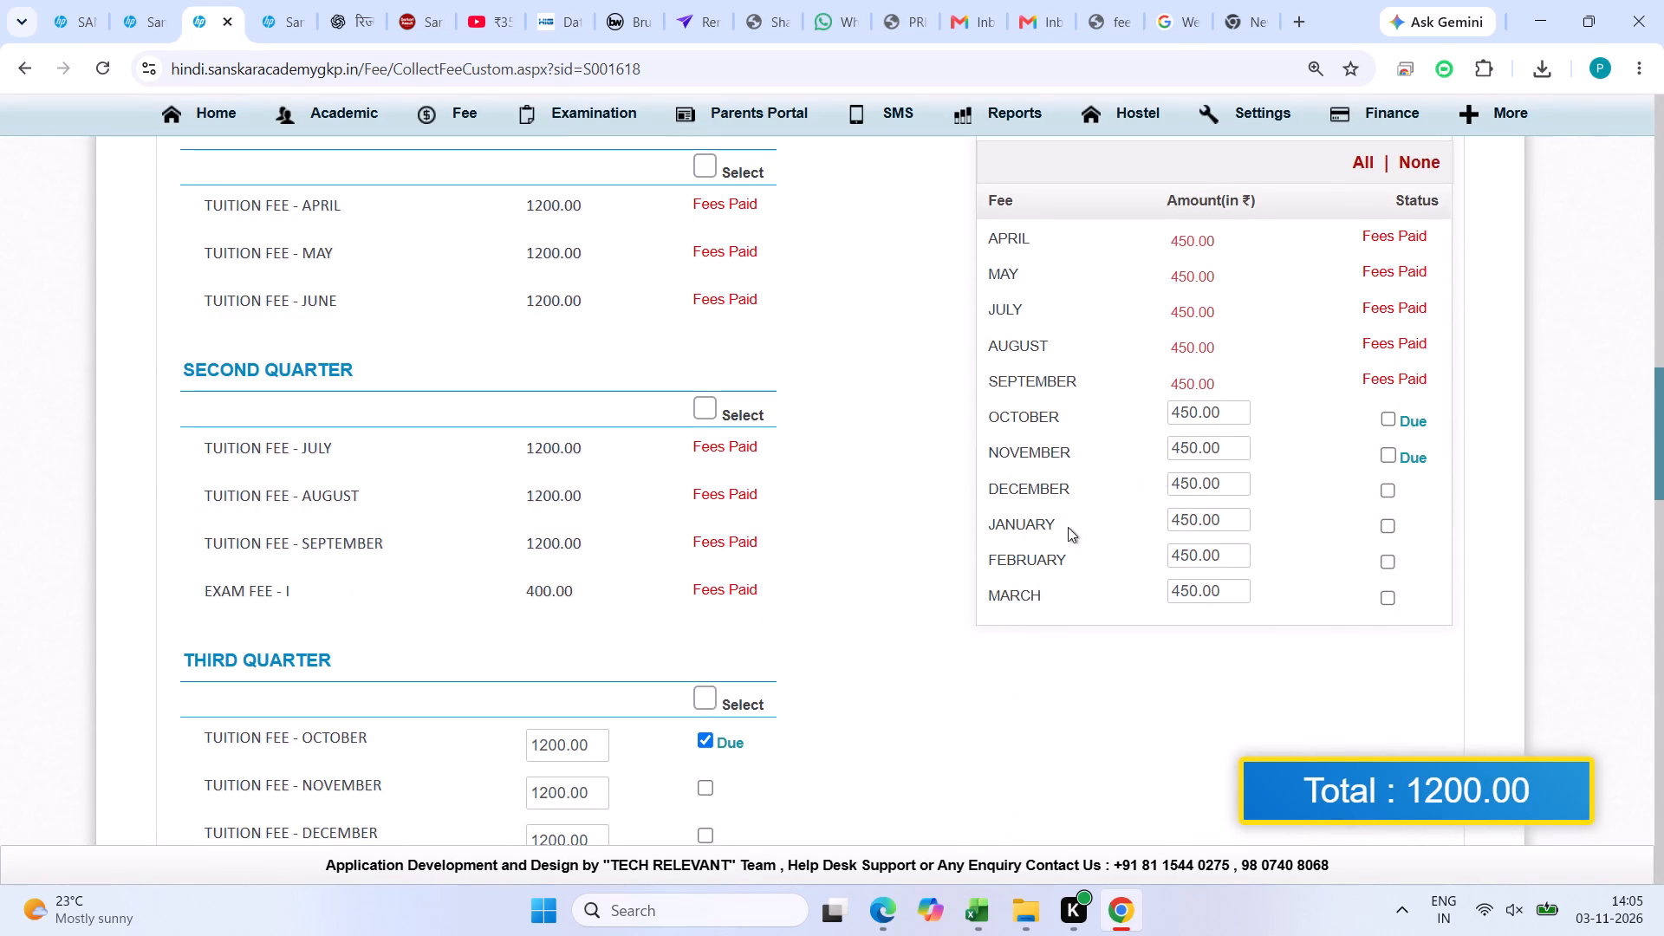
{"action": "left_click", "coordinate": [1384, 420]}
Check the remaining fee rows and submit the X CBSE - A student's 1650.00 payment in cash.
{"action": "scroll", "coordinate": [738, 476], "scroll_direction": "down", "scroll_amount": 2}
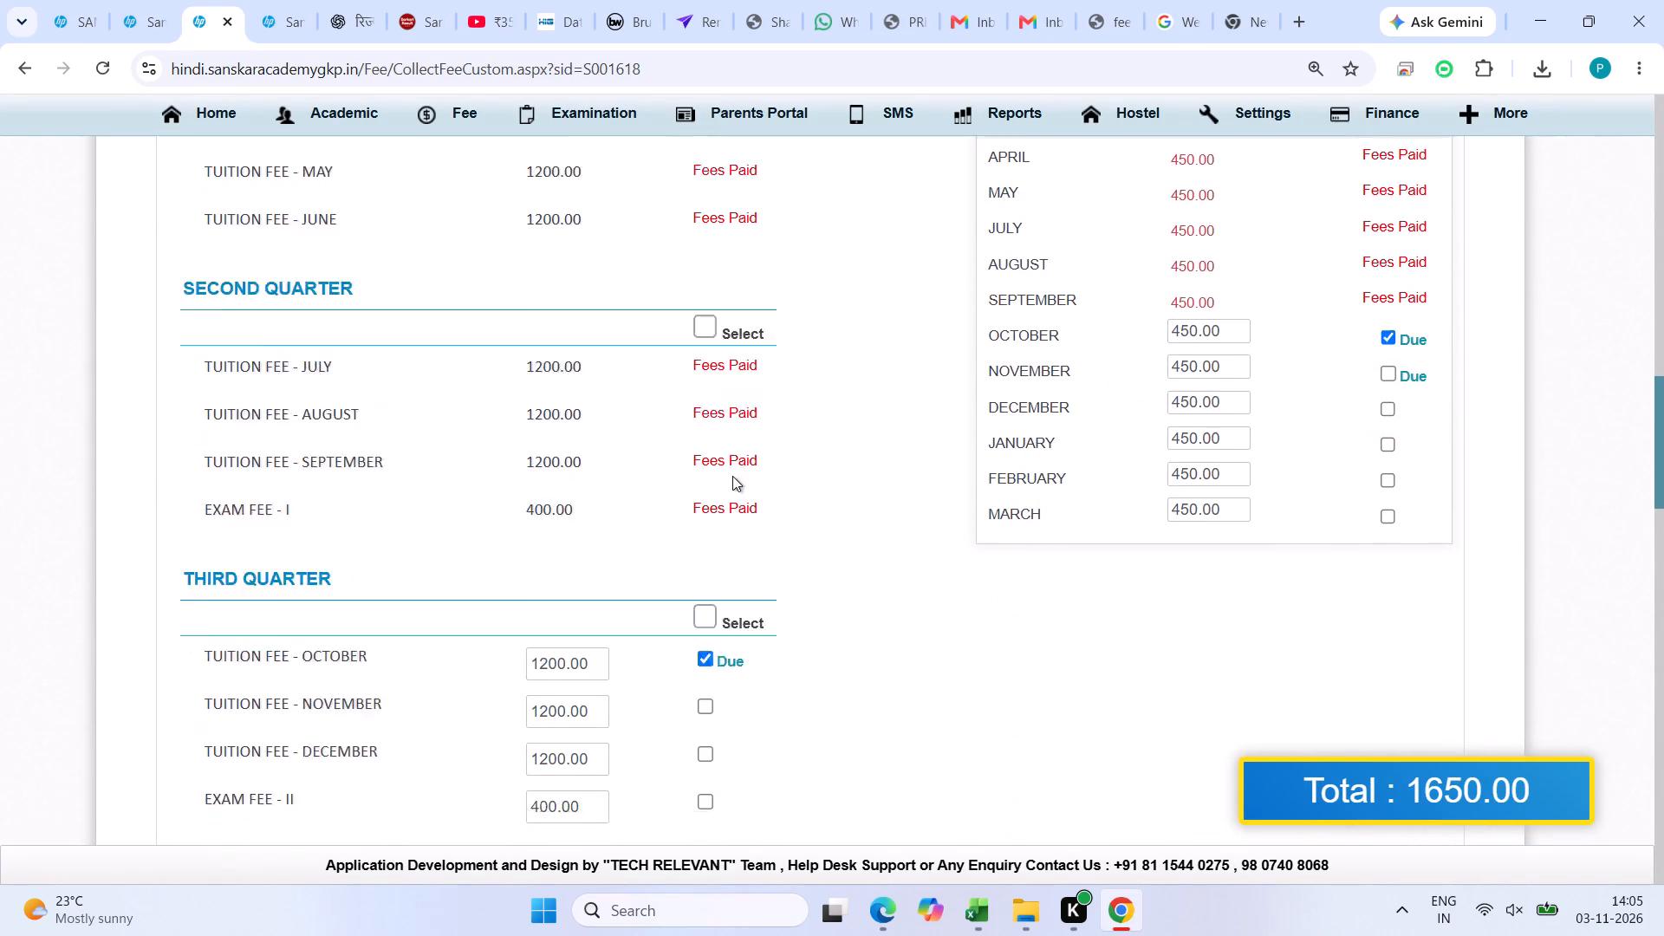
{"action": "scroll", "coordinate": [730, 468], "scroll_direction": "down", "scroll_amount": 1}
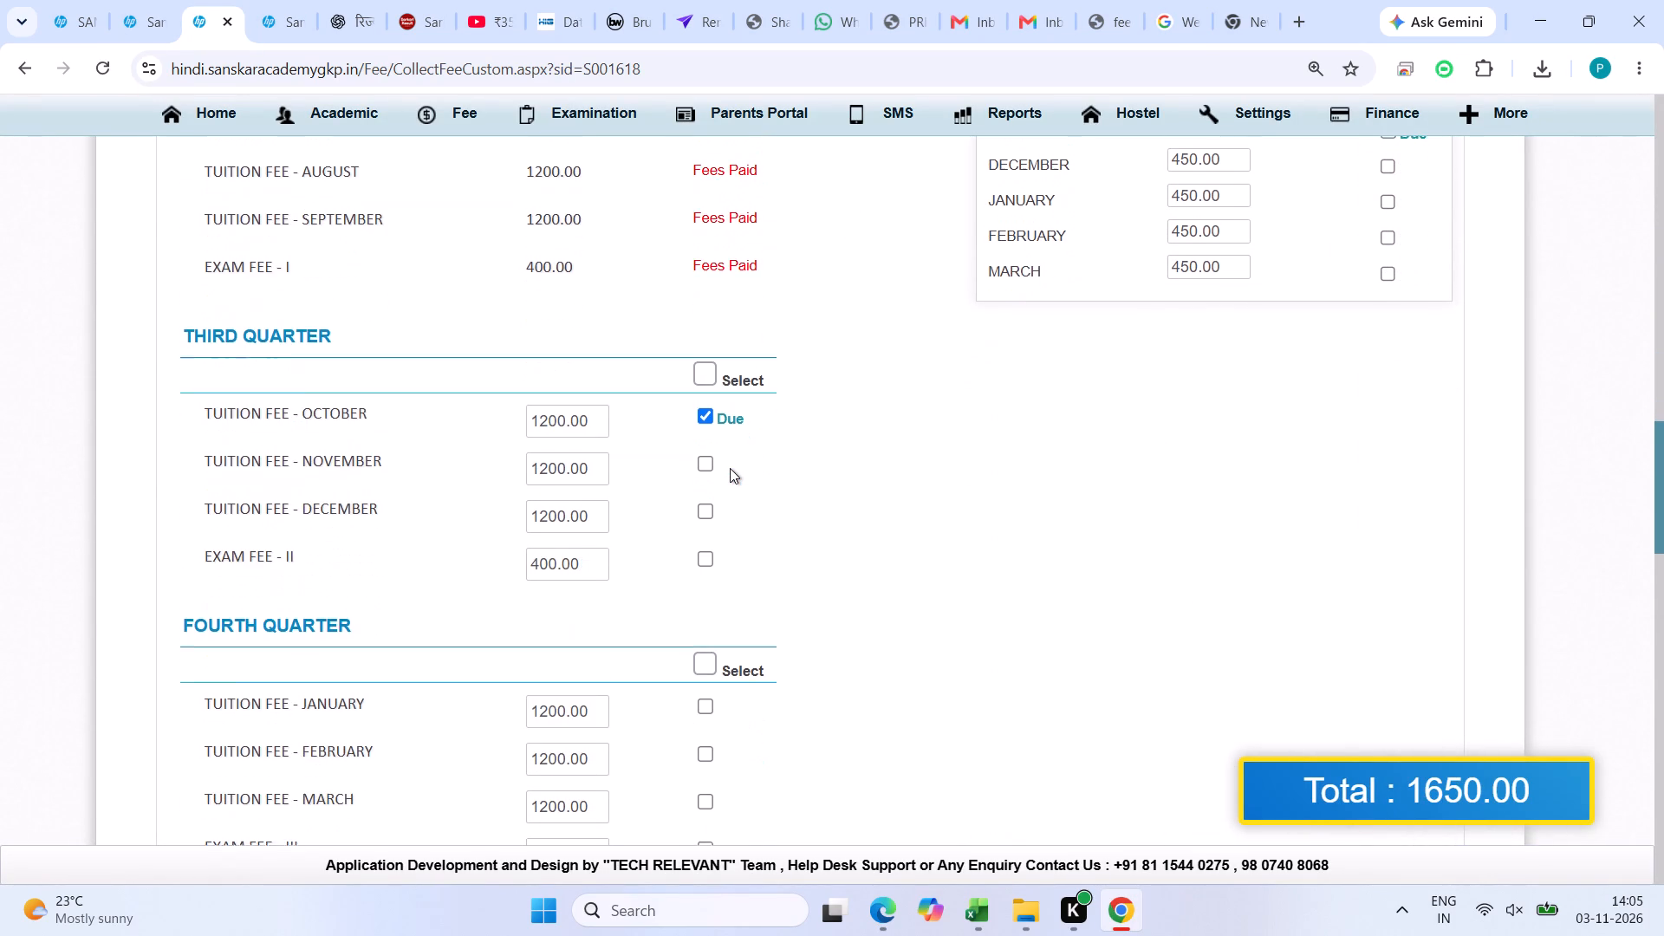
{"action": "scroll", "coordinate": [730, 468], "scroll_direction": "down", "scroll_amount": 1}
{"action": "scroll", "coordinate": [730, 468], "scroll_direction": "up", "scroll_amount": 1}
{"action": "scroll", "coordinate": [730, 468], "scroll_direction": "down", "scroll_amount": 1}
{"action": "scroll", "coordinate": [730, 468], "scroll_direction": "up", "scroll_amount": 1}
{"action": "scroll", "coordinate": [730, 468], "scroll_direction": "down", "scroll_amount": 4}
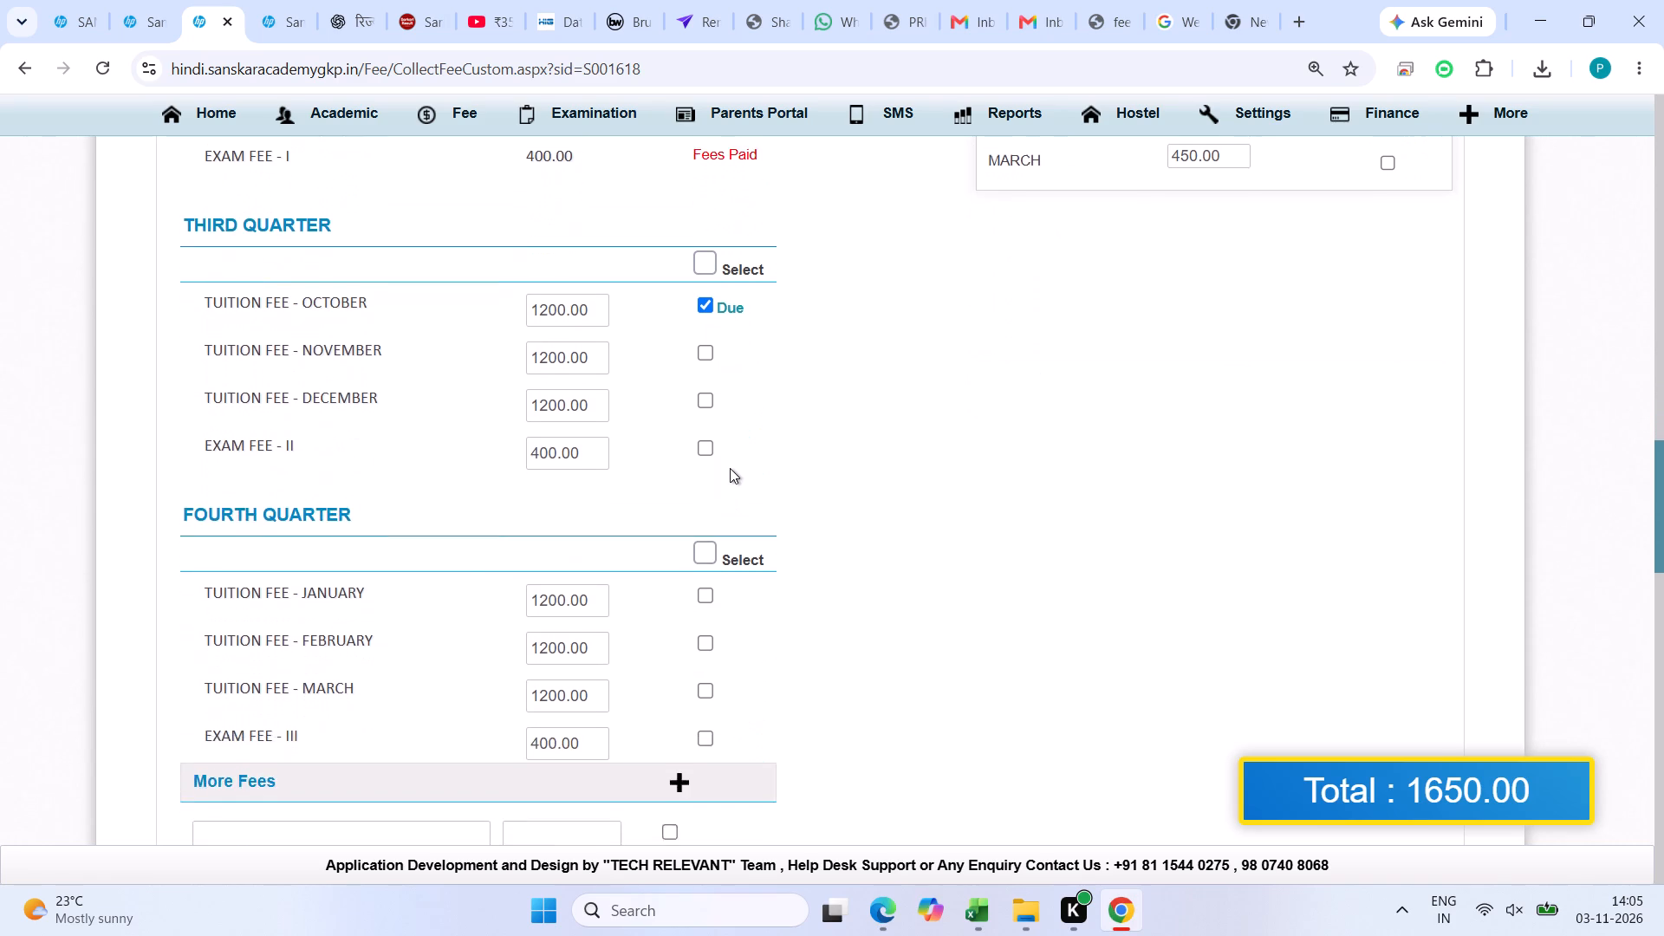
{"action": "scroll", "coordinate": [730, 468], "scroll_direction": "down", "scroll_amount": 13}
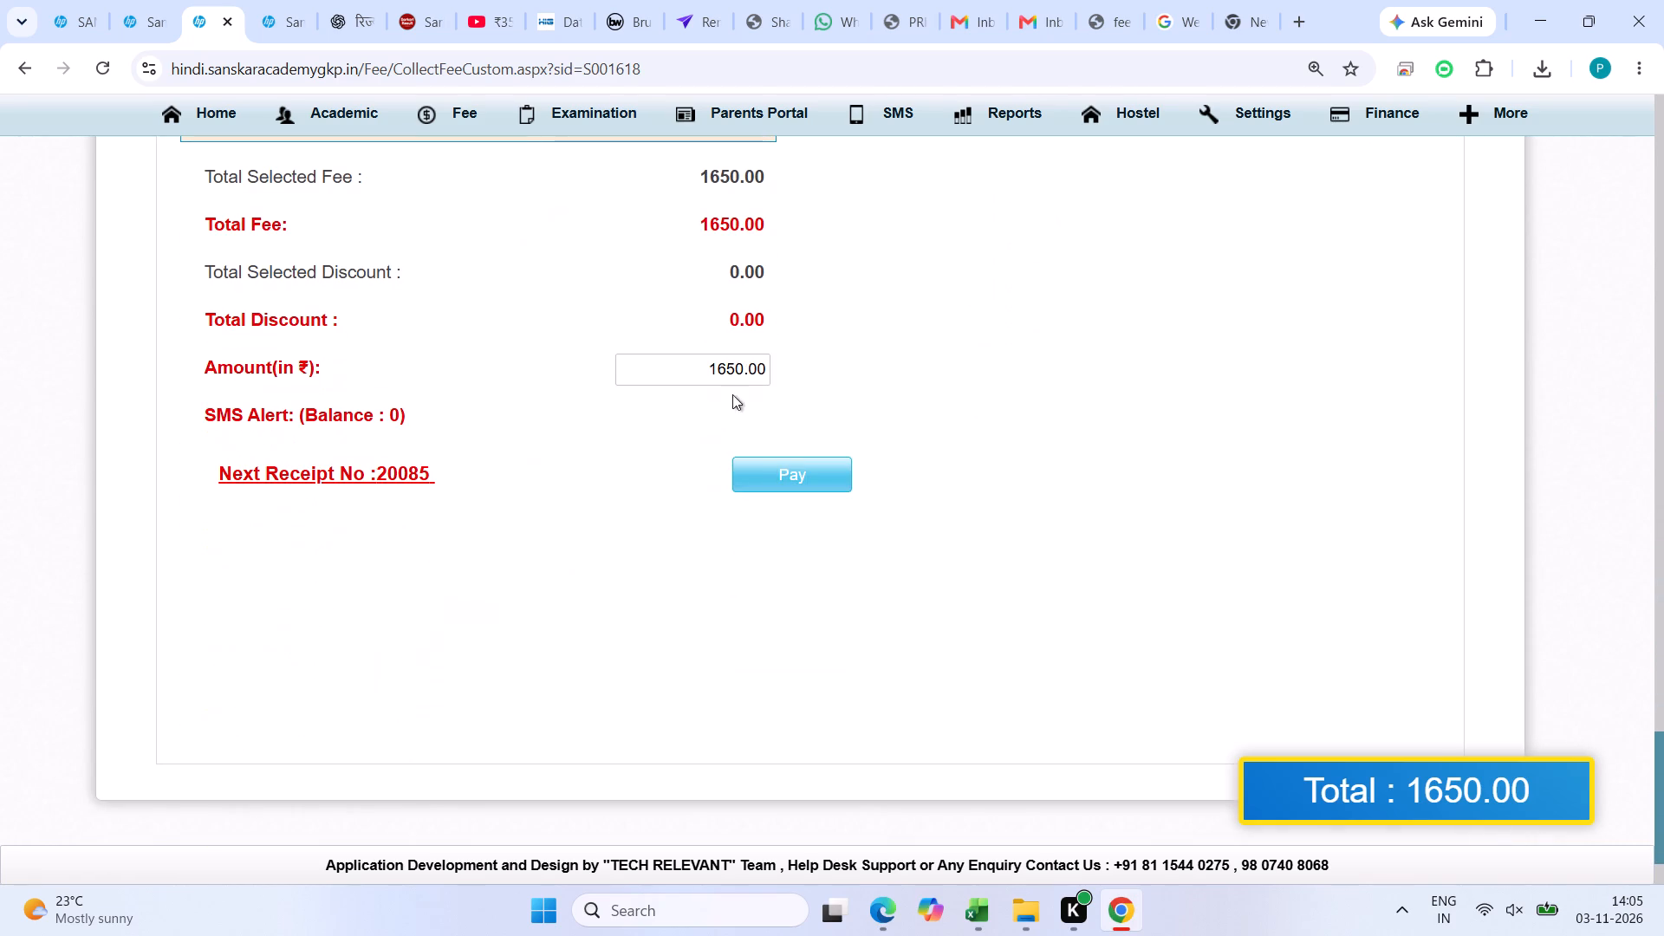
{"action": "left_click_drag", "start_coordinate": [767, 367], "coordinate": [675, 371]}
{"action": "scroll", "coordinate": [677, 374], "scroll_direction": "up", "scroll_amount": 6}
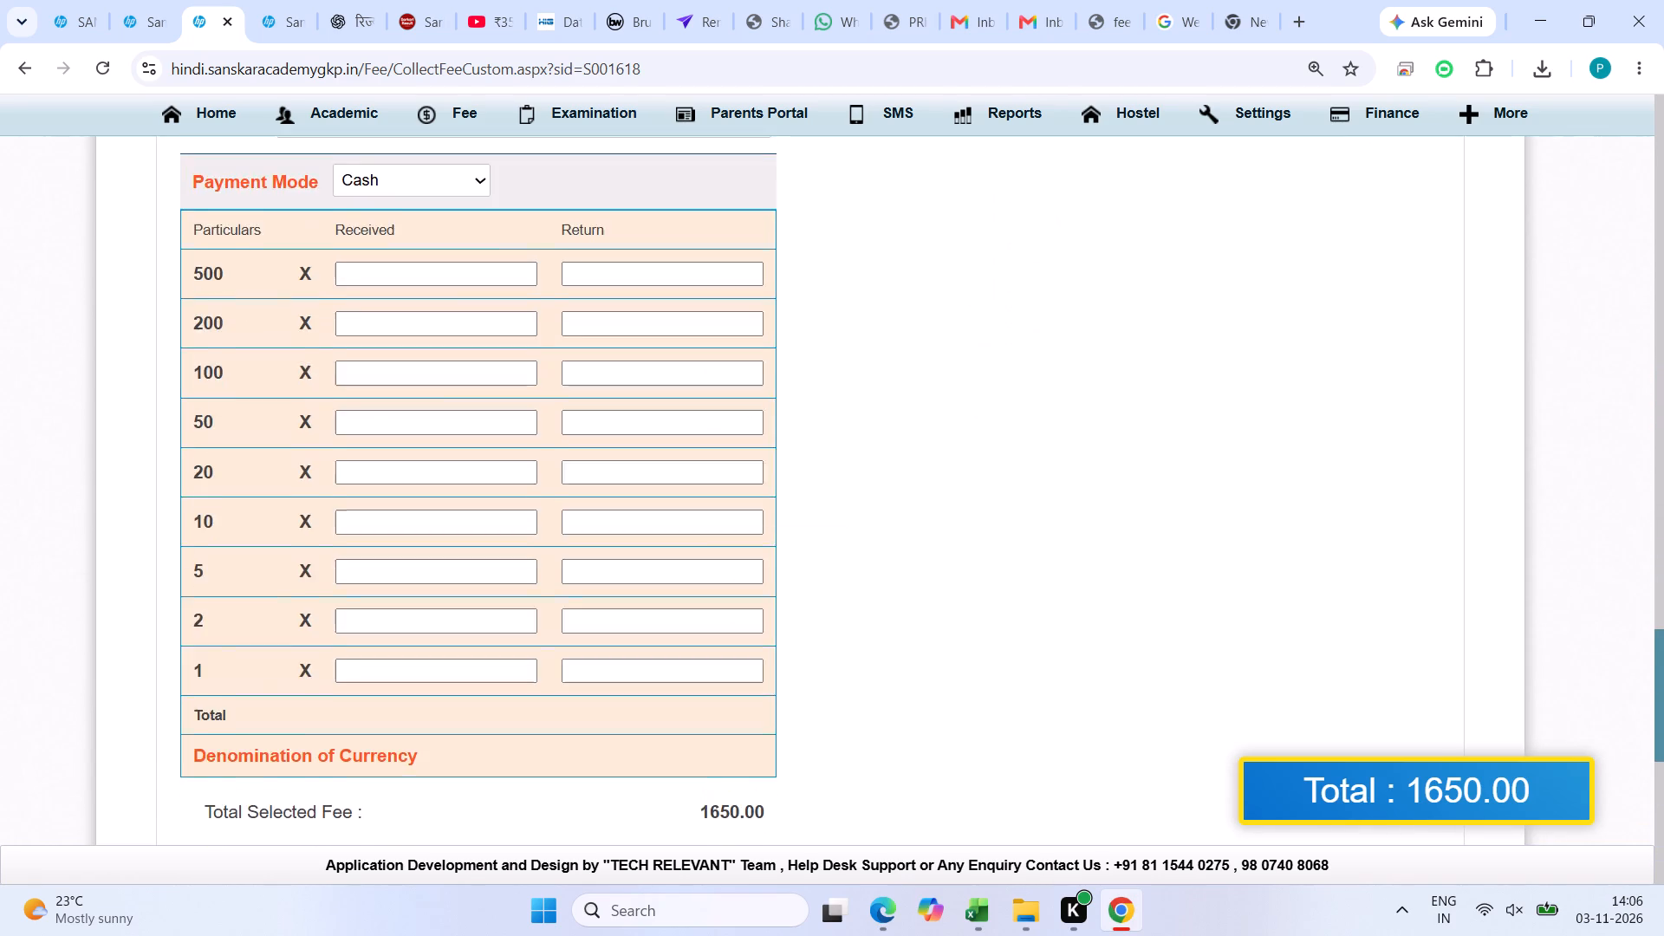
{"action": "scroll", "coordinate": [677, 374], "scroll_direction": "up", "scroll_amount": 7}
{"action": "scroll", "coordinate": [677, 374], "scroll_direction": "down", "scroll_amount": 13}
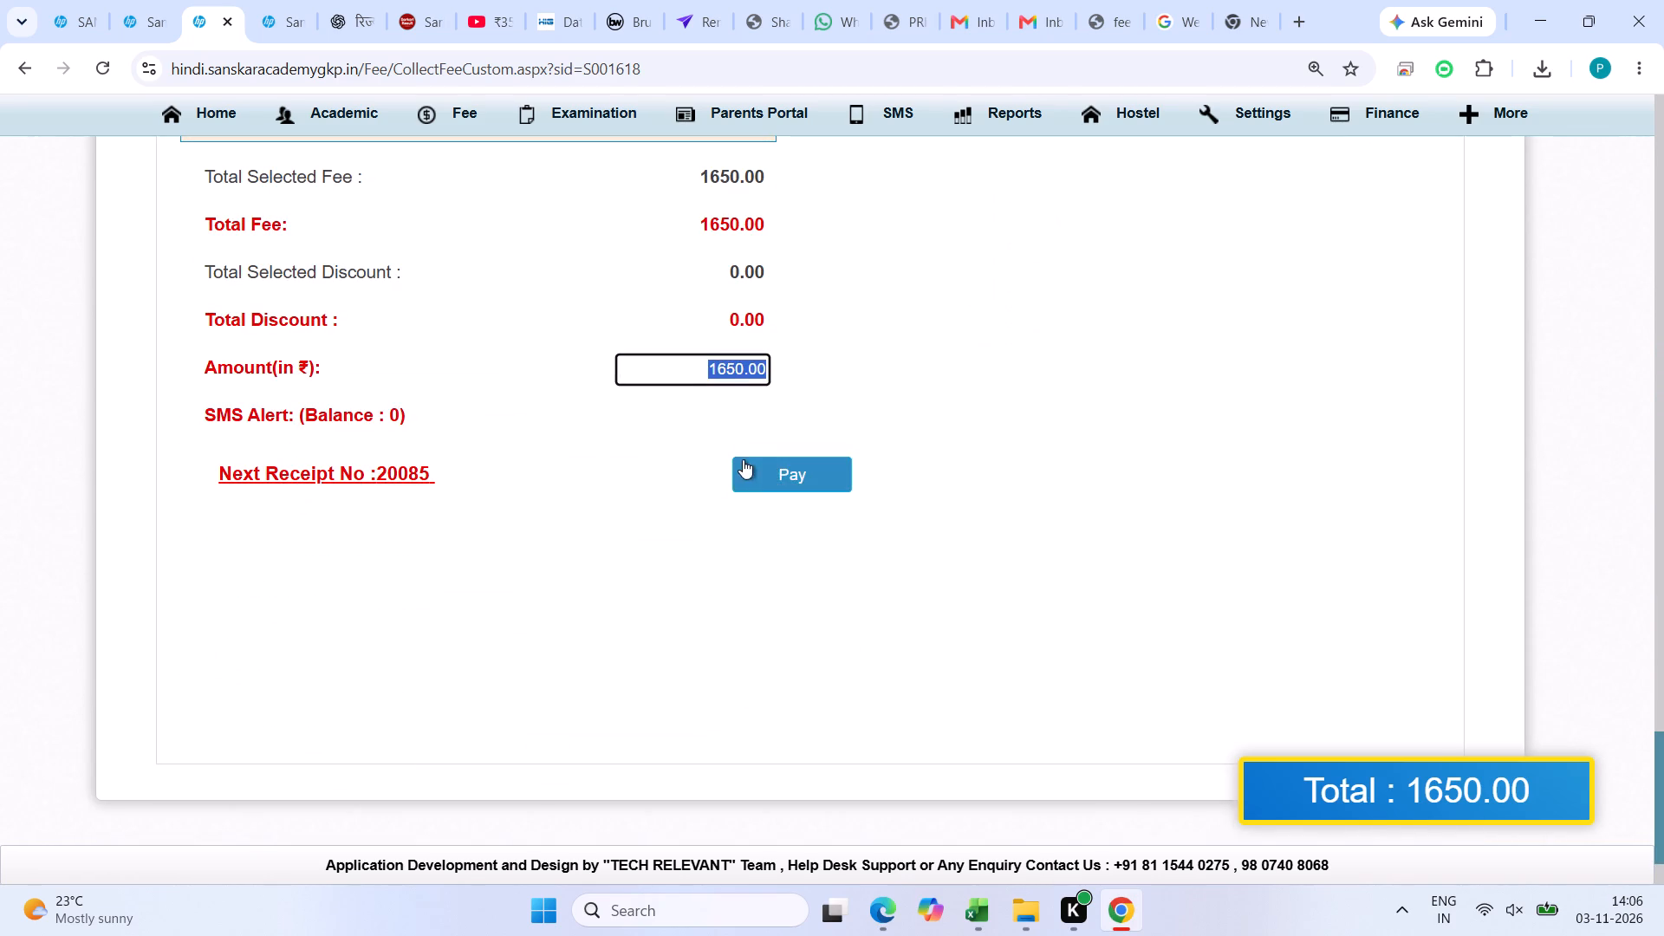
{"action": "left_click", "coordinate": [755, 469]}
{"action": "scroll", "coordinate": [755, 469], "scroll_direction": "up", "scroll_amount": 20}
{"action": "scroll", "coordinate": [755, 469], "scroll_direction": "up", "scroll_amount": 7}
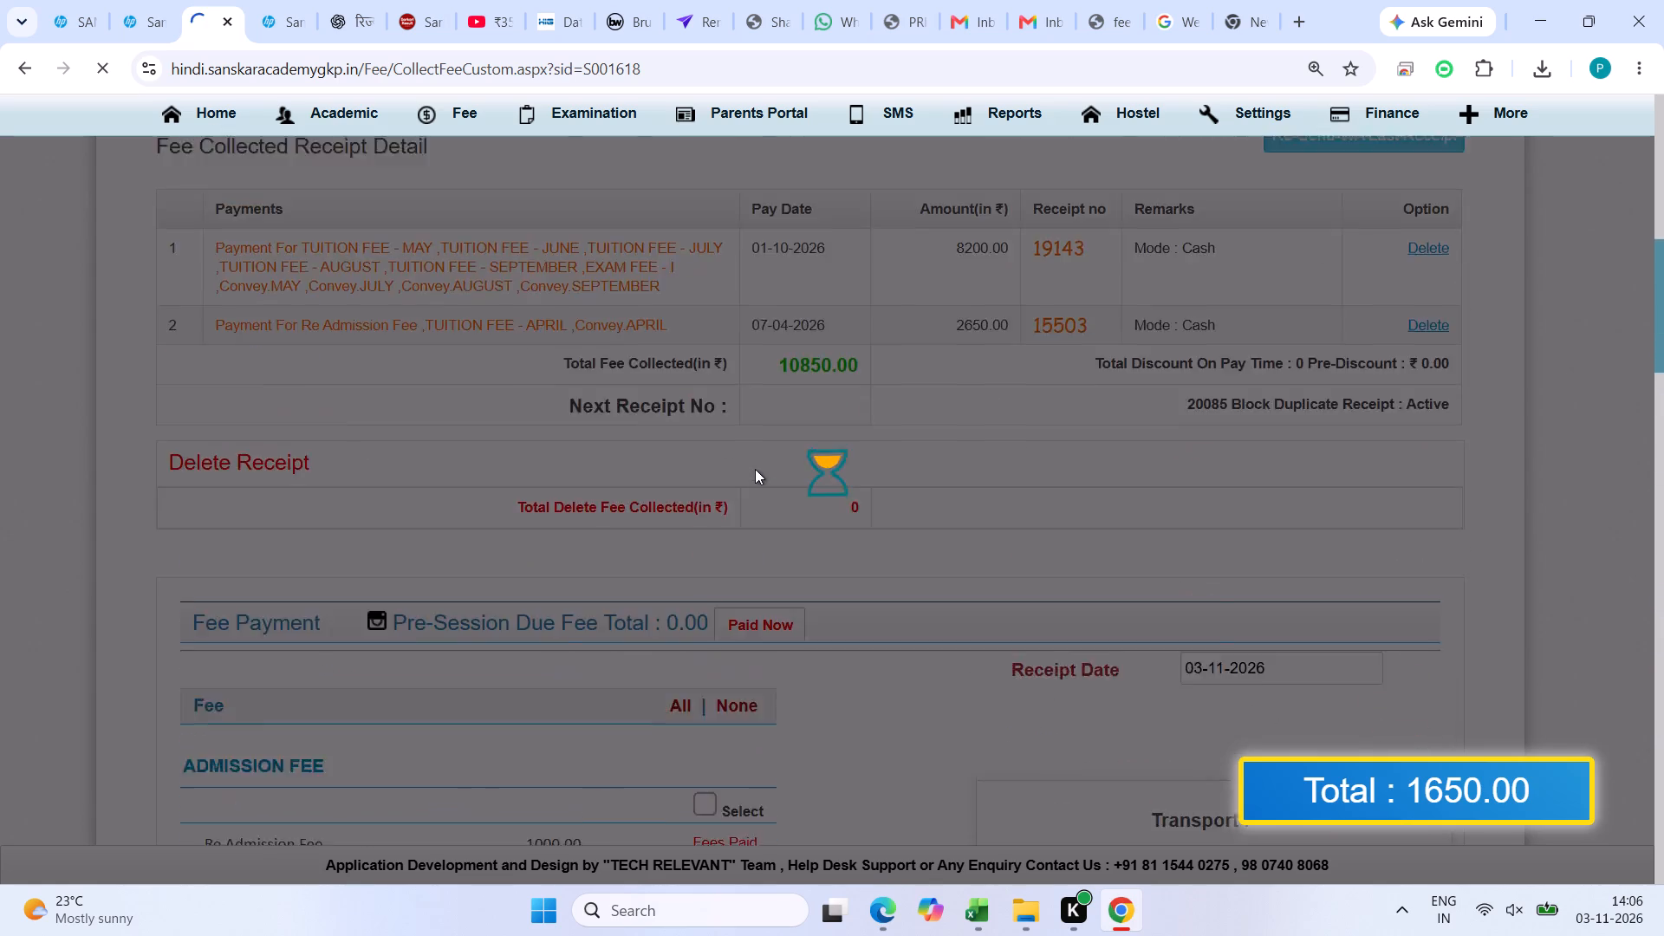
{"action": "scroll", "coordinate": [755, 469], "scroll_direction": "up", "scroll_amount": 18}
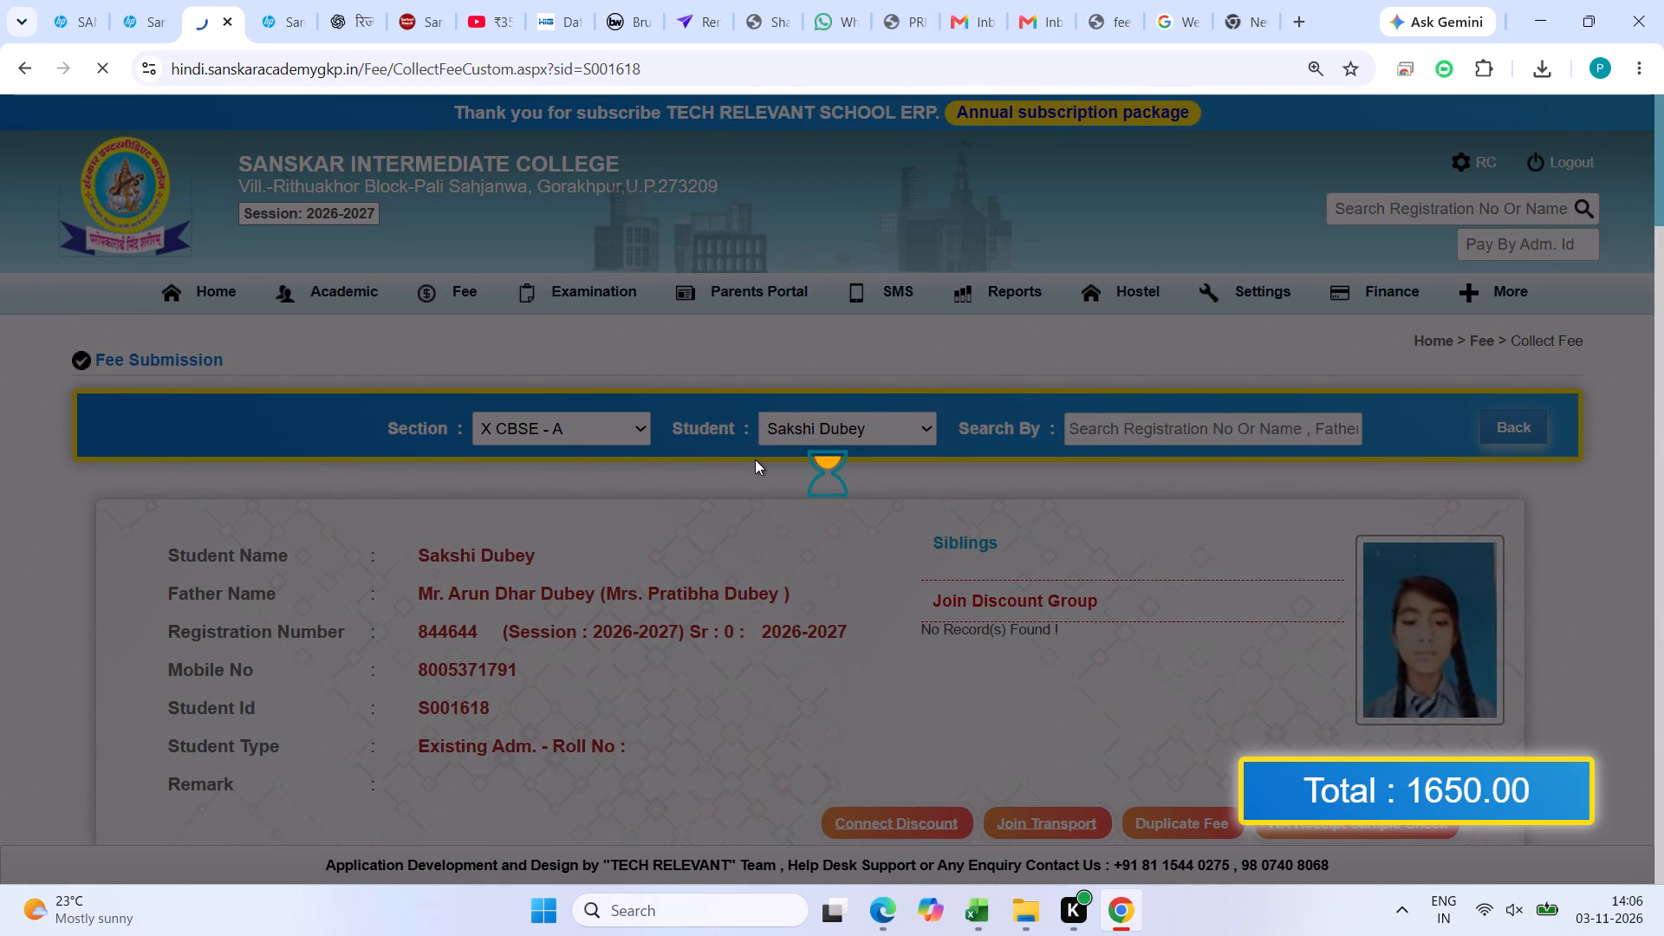
{"action": "scroll", "coordinate": [755, 459], "scroll_direction": "up", "scroll_amount": 3}
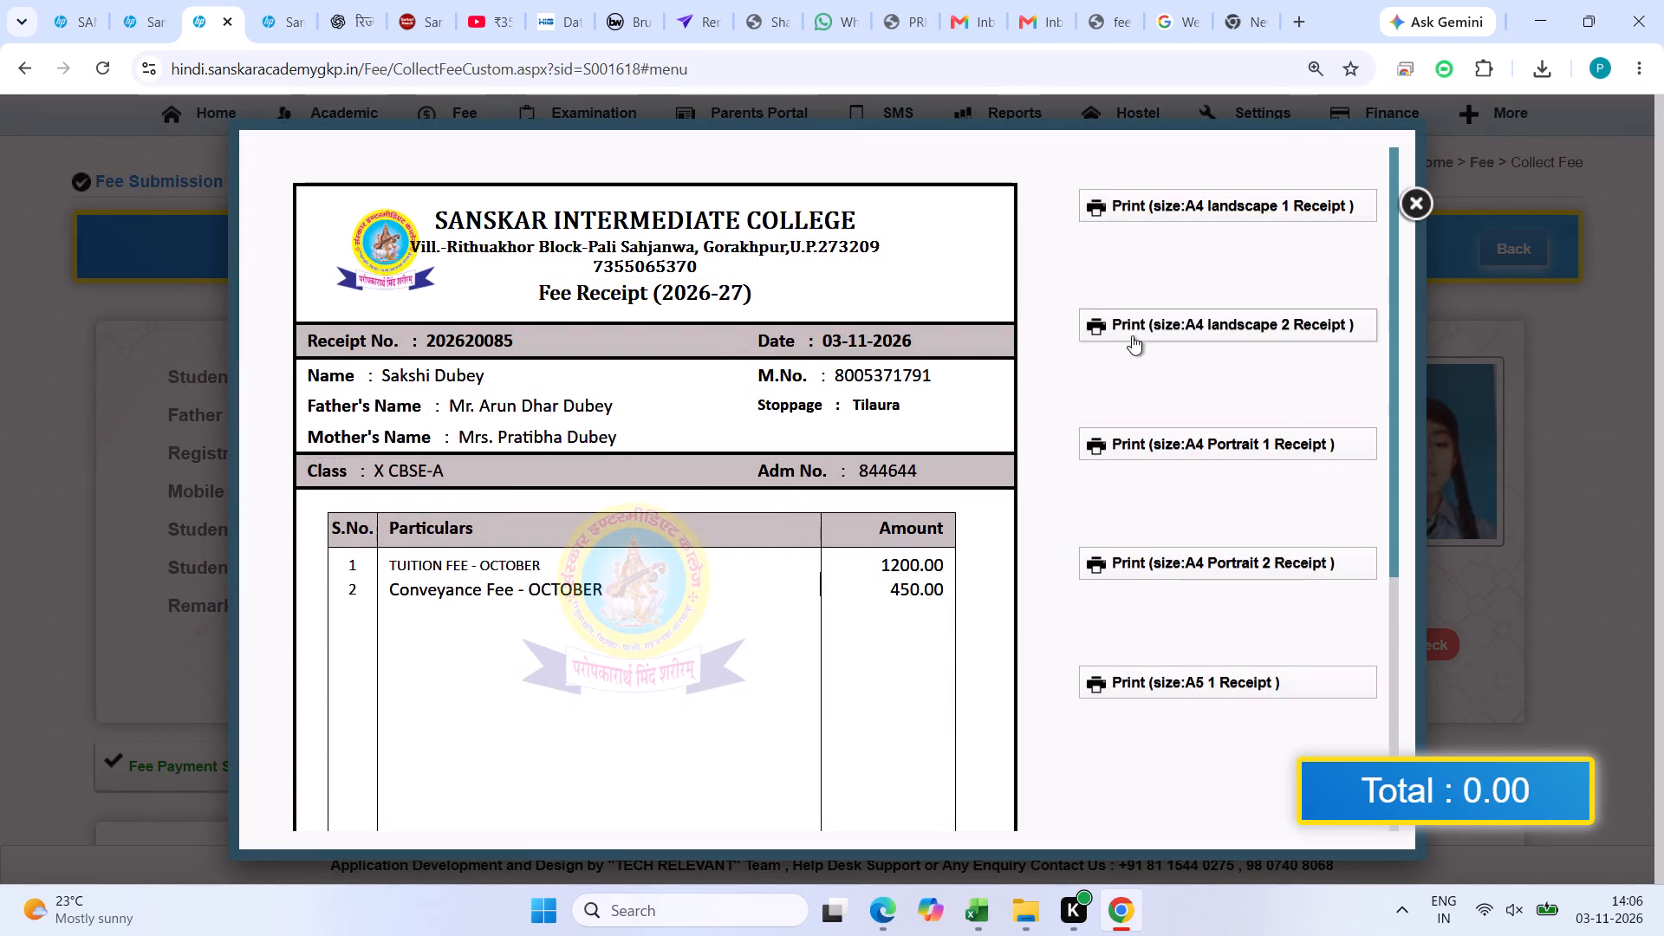
Print the fee receipt in the A4 landscape 2 Receipt format on the EPSON M1050 Series printer.
{"action": "left_click", "coordinate": [1142, 322]}
{"action": "scroll", "coordinate": [1099, 400], "scroll_direction": "down", "scroll_amount": 5}
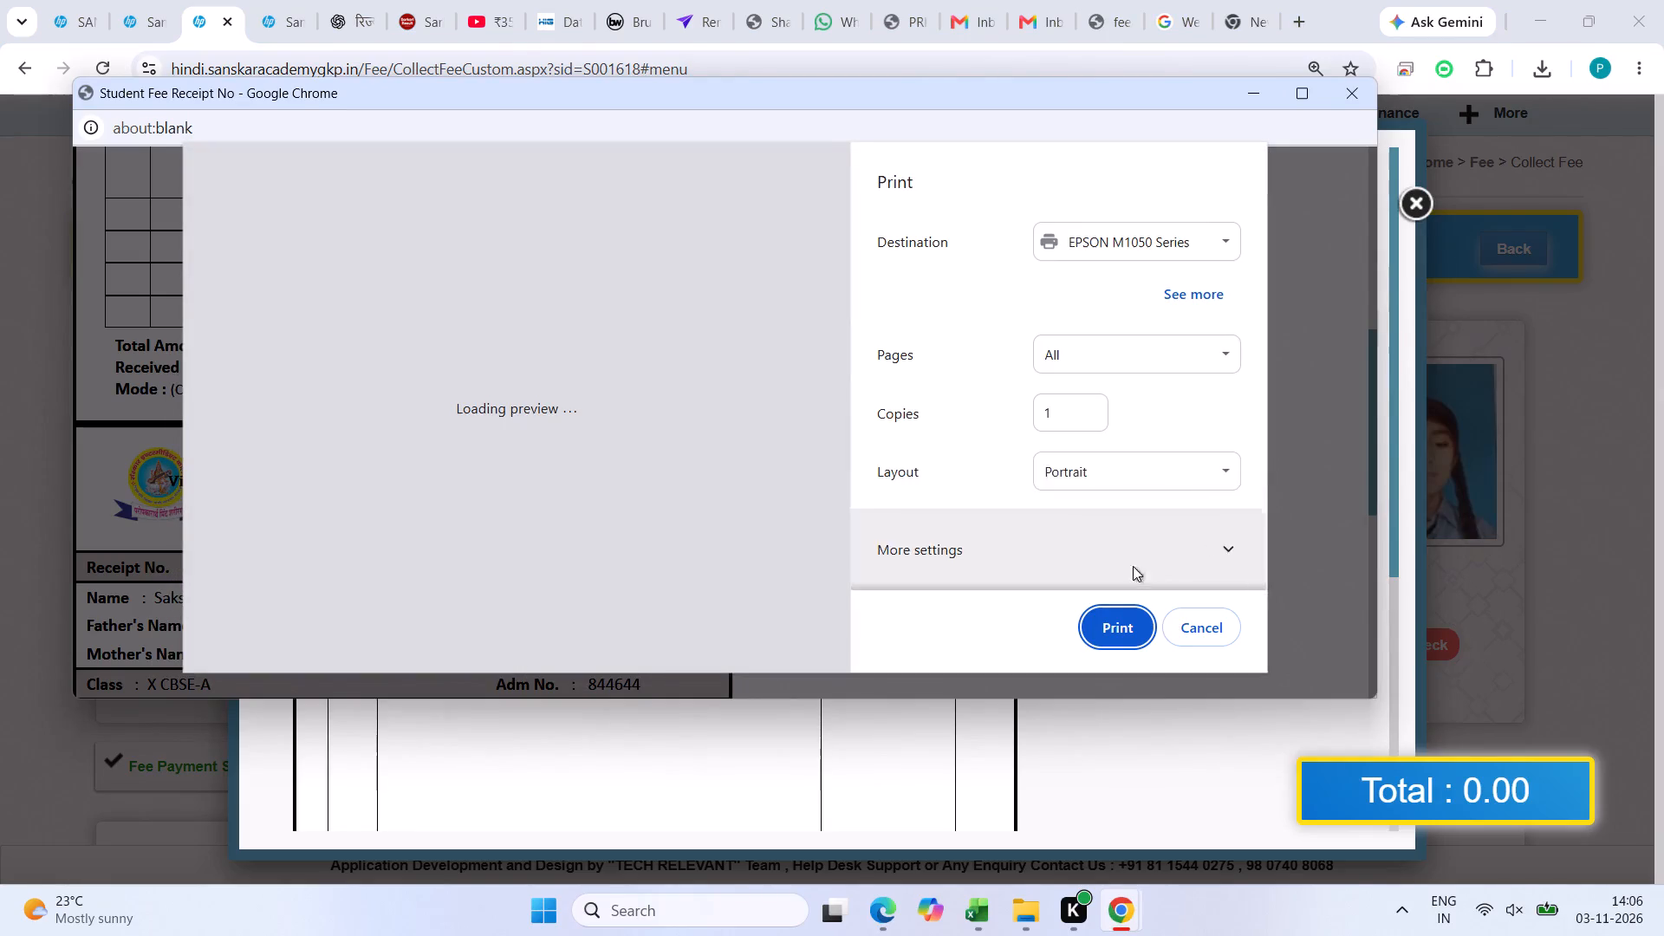
{"action": "left_click", "coordinate": [1120, 622]}
Switch to the VI-Boys(CBSE) student's Sanskar Academy page and reload the fee record by searching the registration number.
{"action": "left_click", "coordinate": [254, 7]}
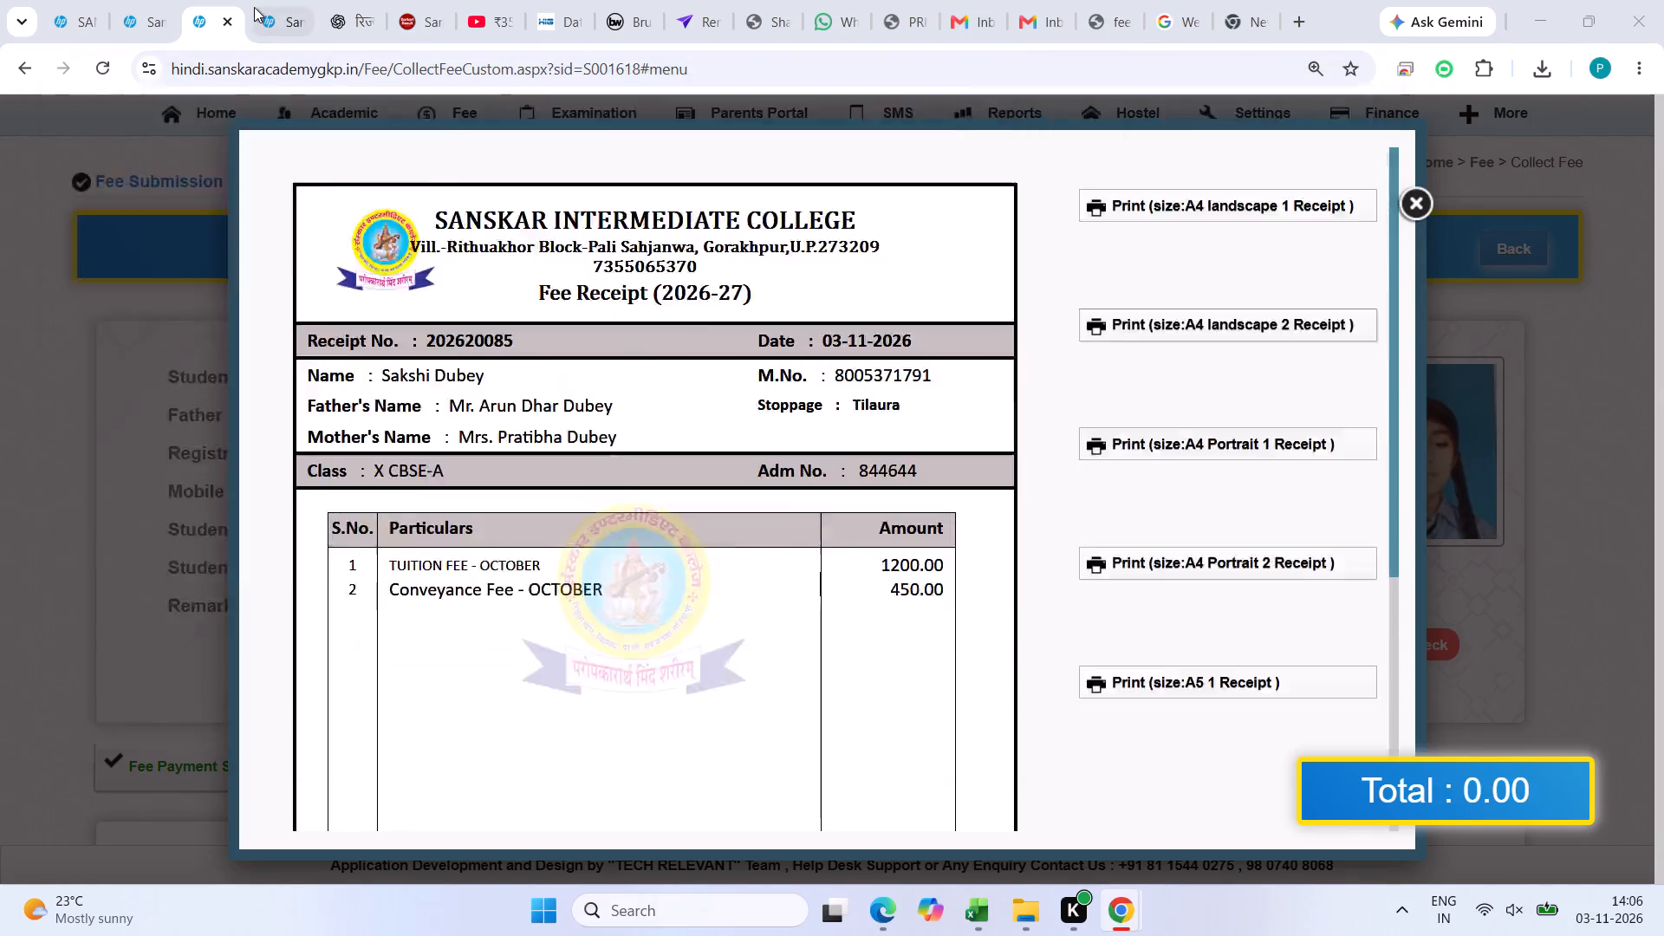
{"action": "scroll", "coordinate": [790, 323], "scroll_direction": "up", "scroll_amount": 8}
{"action": "scroll", "coordinate": [1025, 341], "scroll_direction": "down", "scroll_amount": 1}
{"action": "scroll", "coordinate": [1025, 341], "scroll_direction": "up", "scroll_amount": 4}
{"action": "left_click", "coordinate": [1072, 385]}
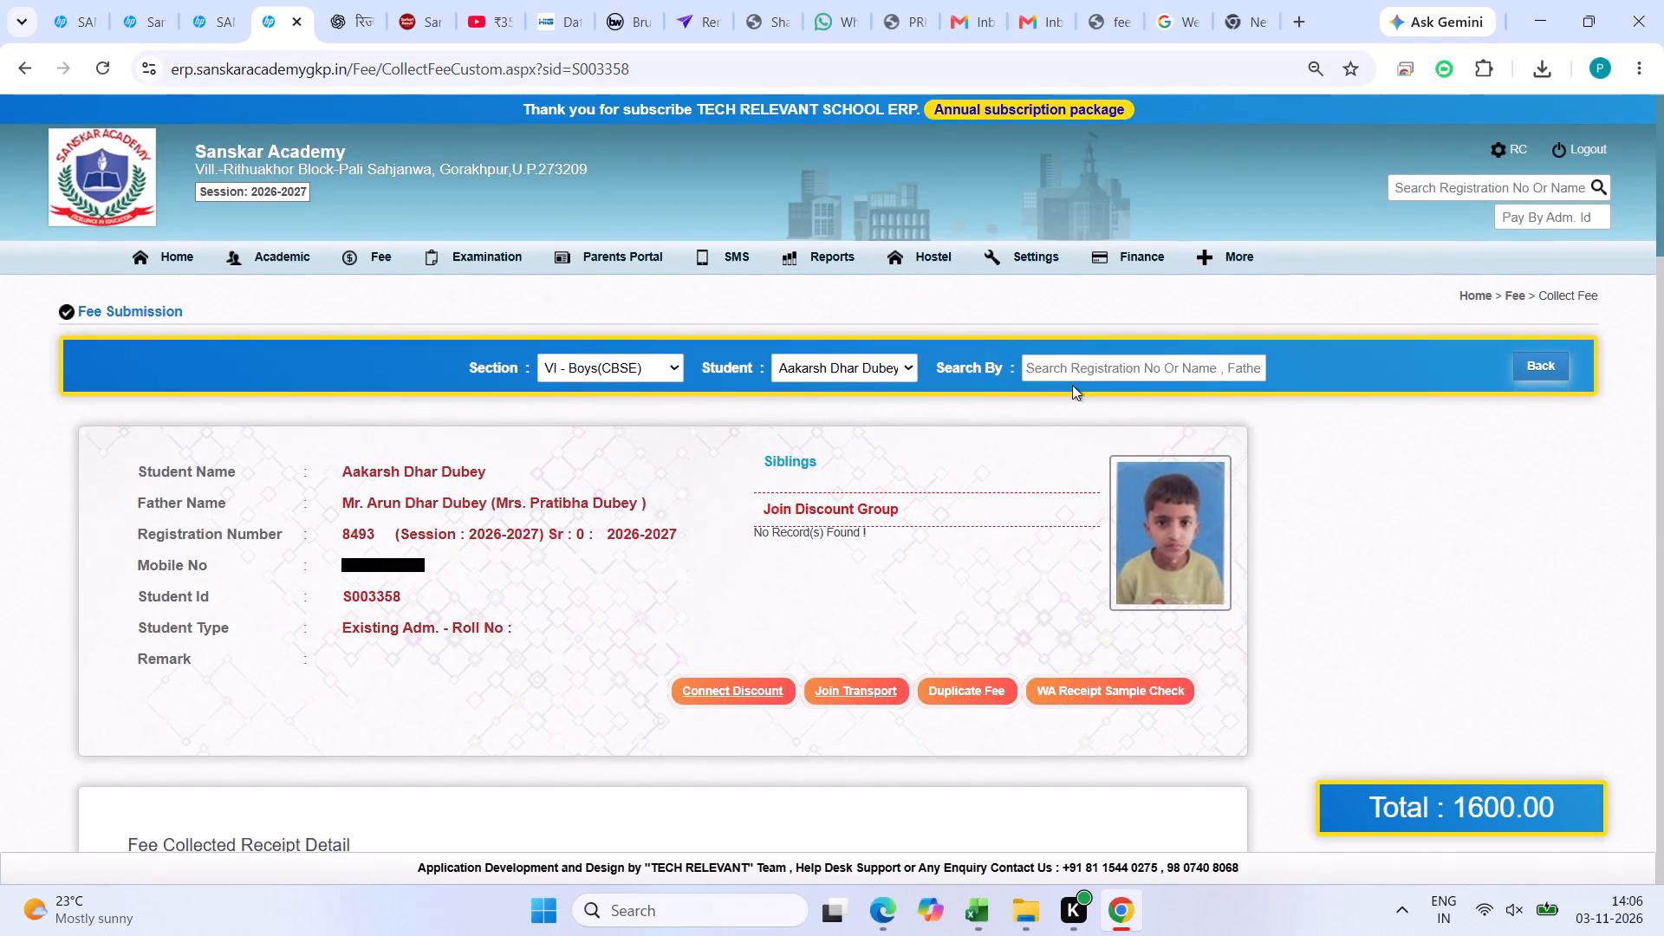
{"action": "left_click", "coordinate": [1072, 371]}
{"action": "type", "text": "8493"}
{"action": "left_click", "coordinate": [1100, 444]}
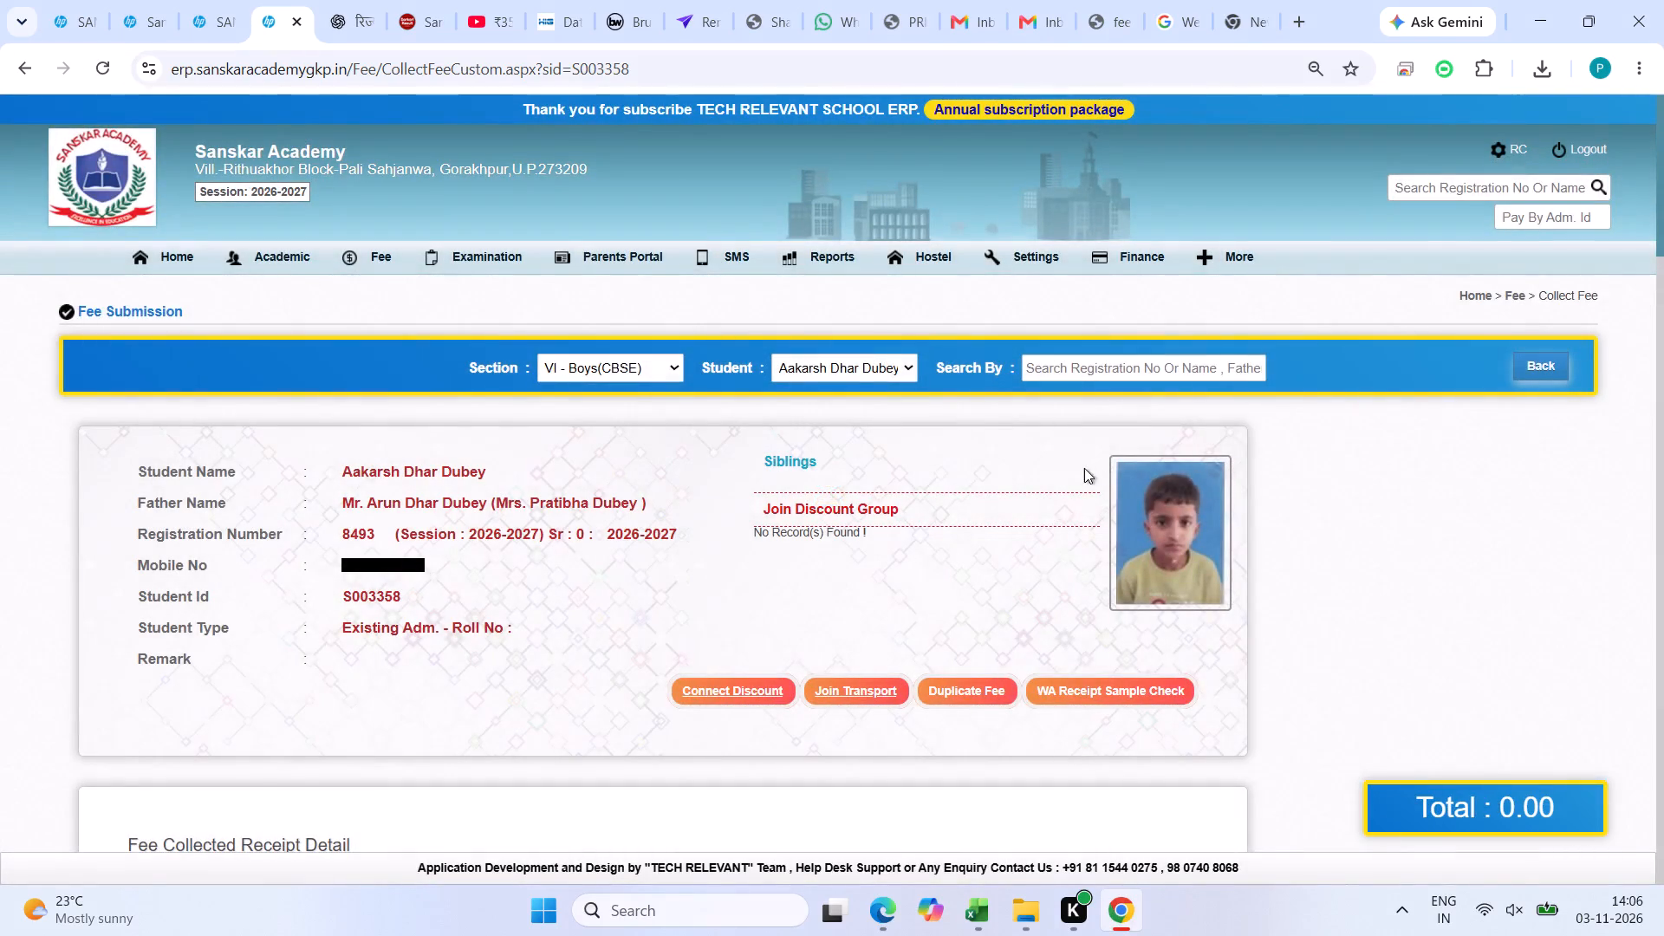
Replace the old sum in the blank browser tab with the calculation 2922-1650.
{"action": "left_click", "coordinate": [1251, 32]}
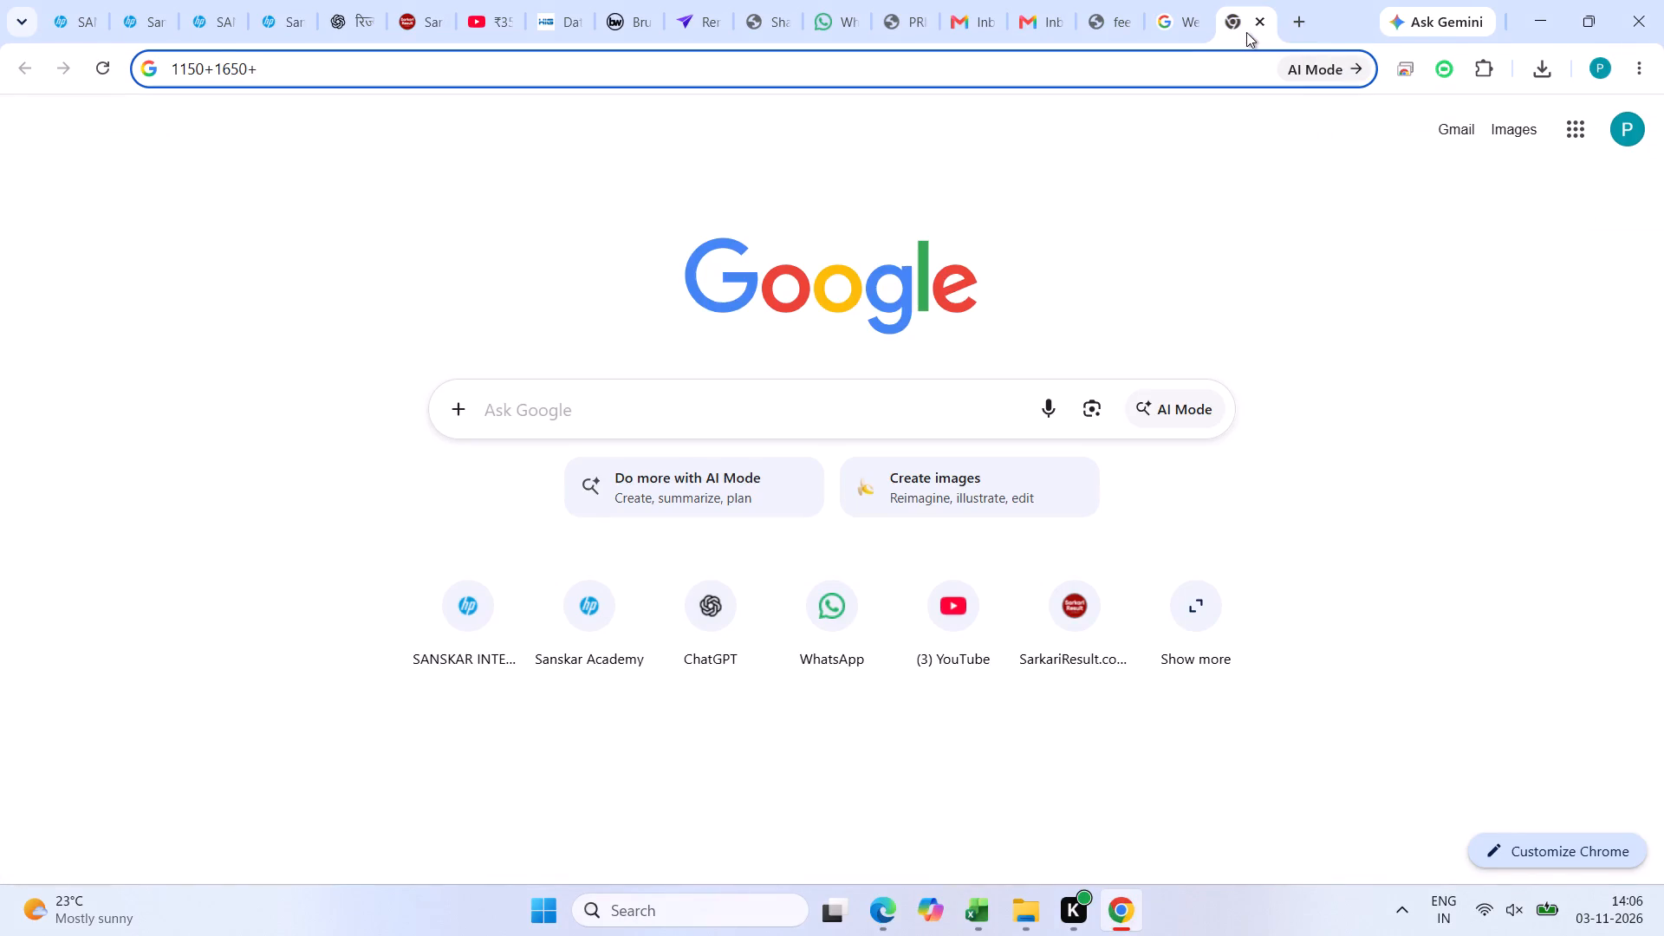
{"action": "key", "text": "BackSpace"}
{"action": "key", "text": "BackSpace"}
{"action": "key", "text": "BackSpace"}
{"action": "key", "text": "BackSpace"}
{"action": "key", "text": "BackSpace"}
{"action": "key", "text": "BackSpace"}
{"action": "key", "text": "BackSpace"}
{"action": "key", "text": "BackSpace"}
{"action": "key", "text": "BackSpace"}
{"action": "key", "text": "BackSpace"}
{"action": "key", "text": "BackSpace"}
{"action": "type", "text": "2922-"}
{"action": "type", "text": "1650"}
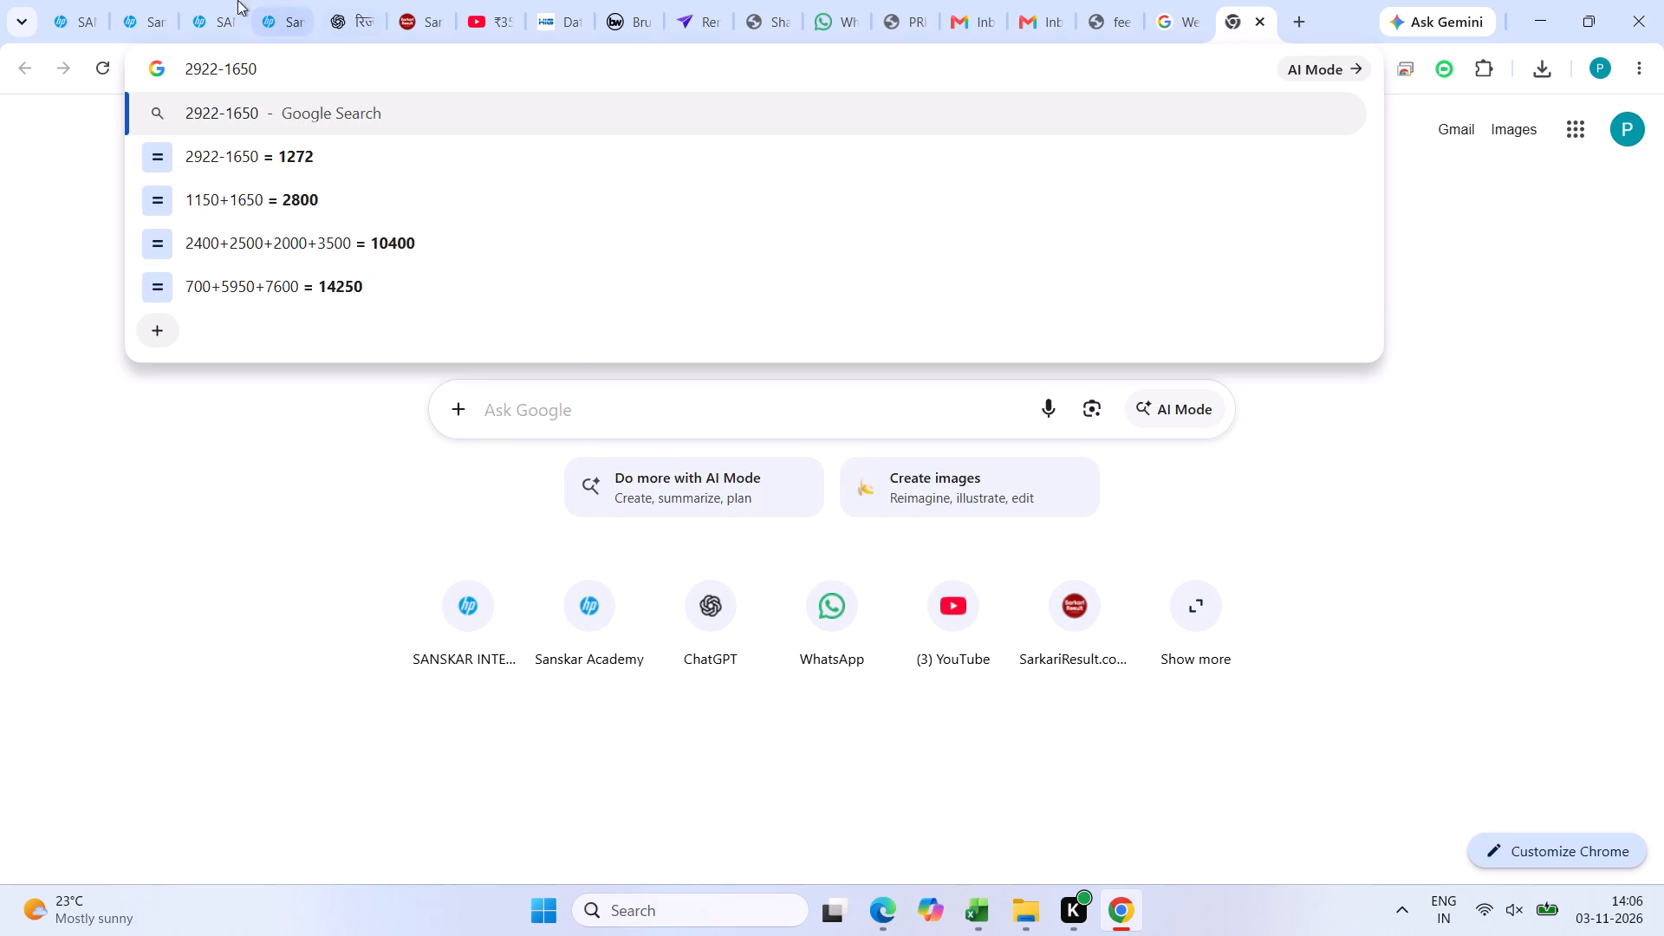
Correct the calculation to 2900-1650.
{"action": "left_click", "coordinate": [222, 65]}
{"action": "key", "text": "BackSpace"}
{"action": "key", "text": "BackSpace"}
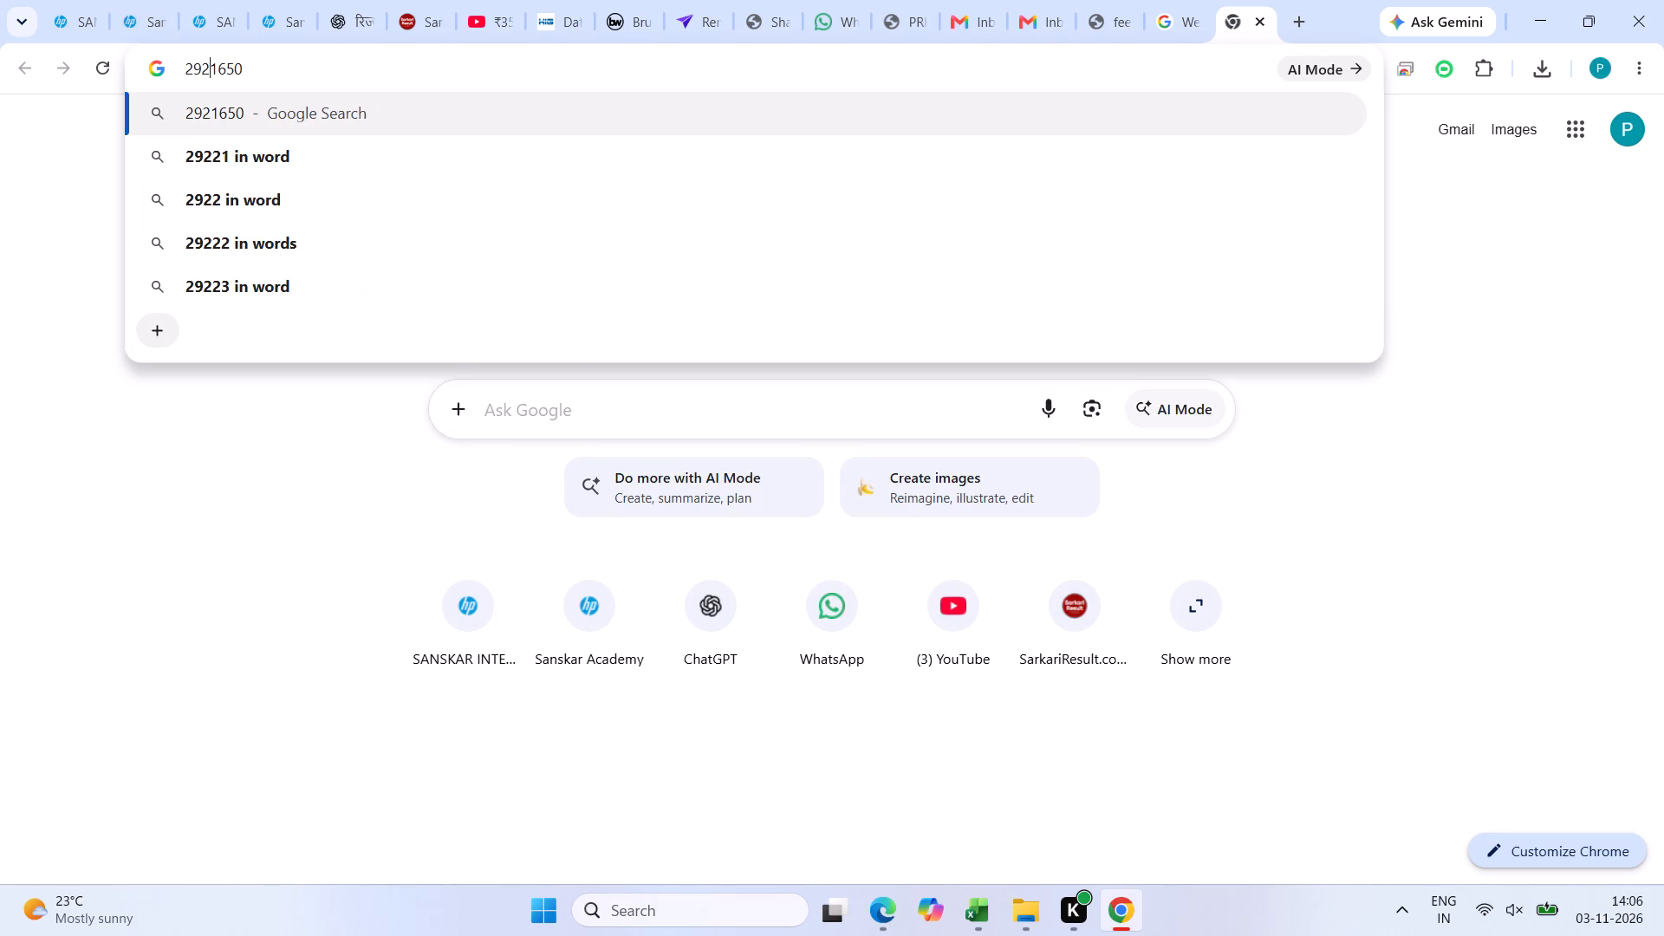
{"action": "key", "text": "BackSpace"}
{"action": "type", "text": "00"}
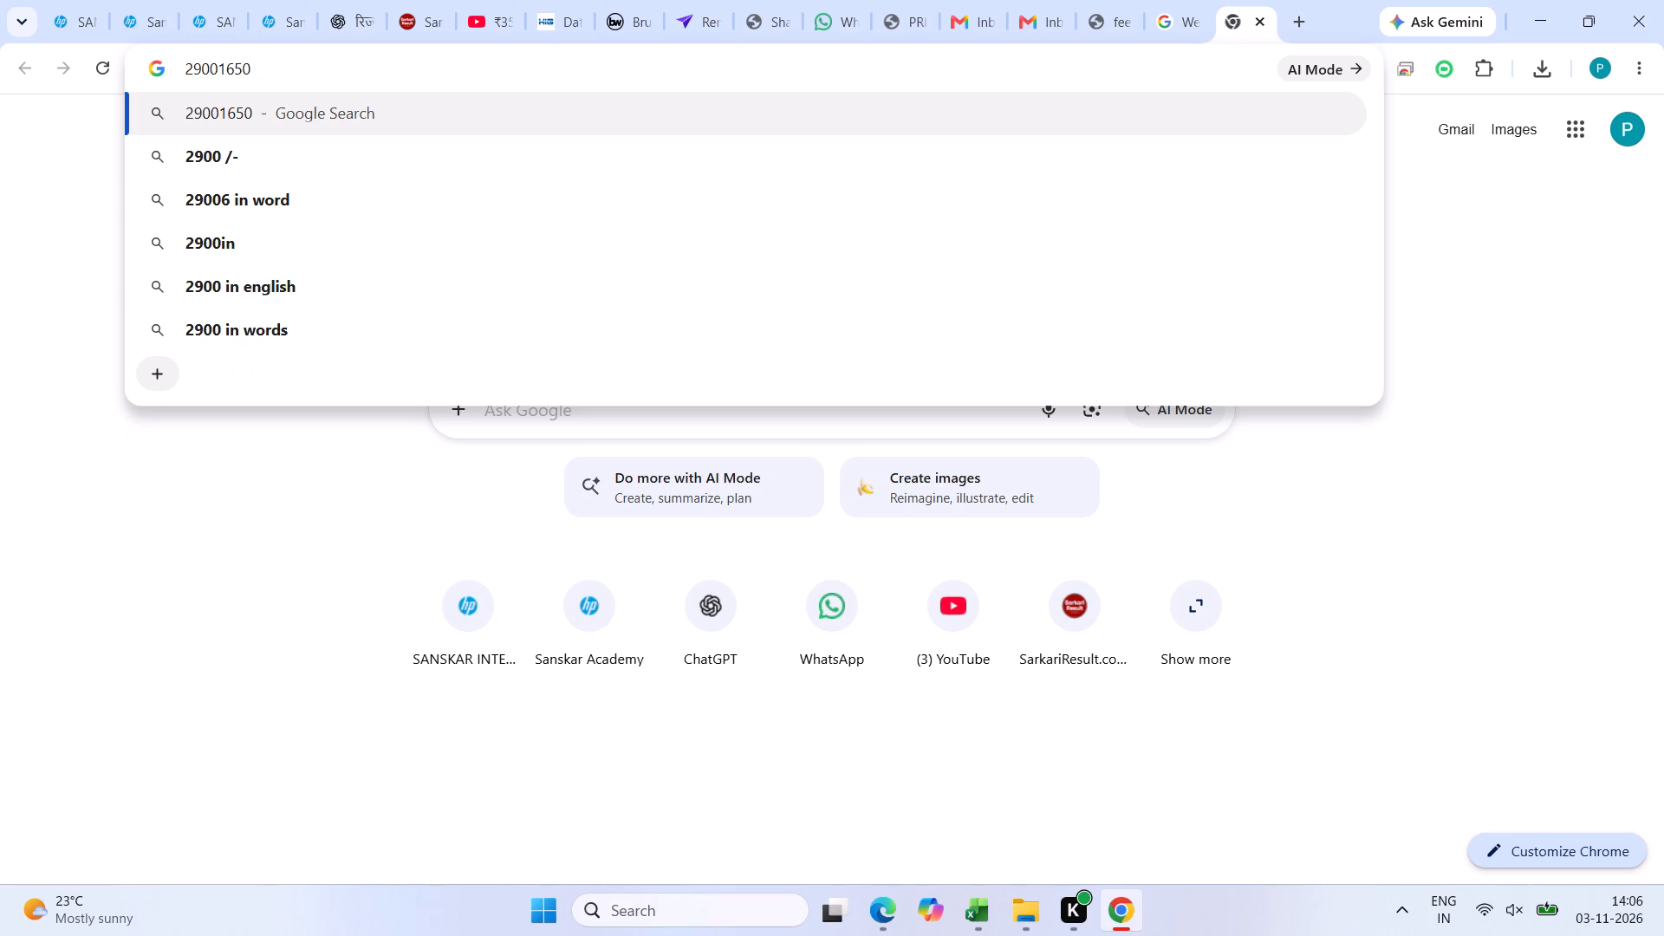
{"action": "key", "text": "minus"}
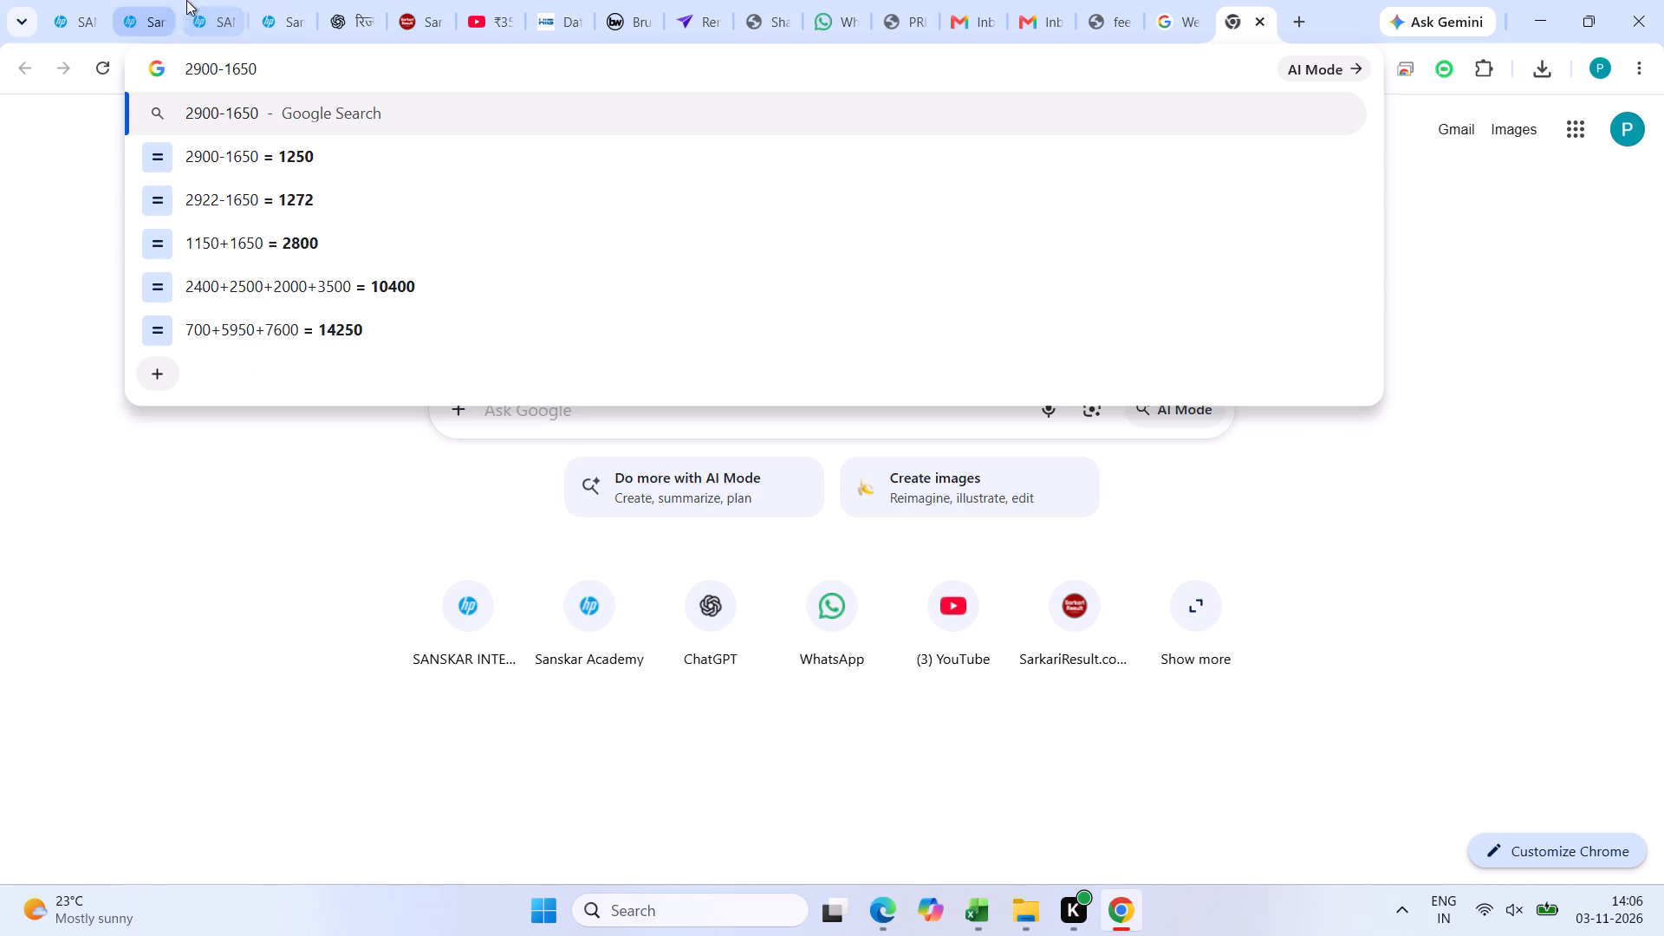
Select the VI-Boys(CBSE) student's October tuition fee and the September and October transport fees on the Sanskar Academy page.
{"action": "left_click", "coordinate": [273, 0]}
{"action": "scroll", "coordinate": [541, 374], "scroll_direction": "down", "scroll_amount": 2}
{"action": "scroll", "coordinate": [560, 395], "scroll_direction": "up", "scroll_amount": 1}
{"action": "scroll", "coordinate": [563, 399], "scroll_direction": "down", "scroll_amount": 3}
{"action": "scroll", "coordinate": [566, 403], "scroll_direction": "up", "scroll_amount": 1}
{"action": "scroll", "coordinate": [566, 403], "scroll_direction": "down", "scroll_amount": 8}
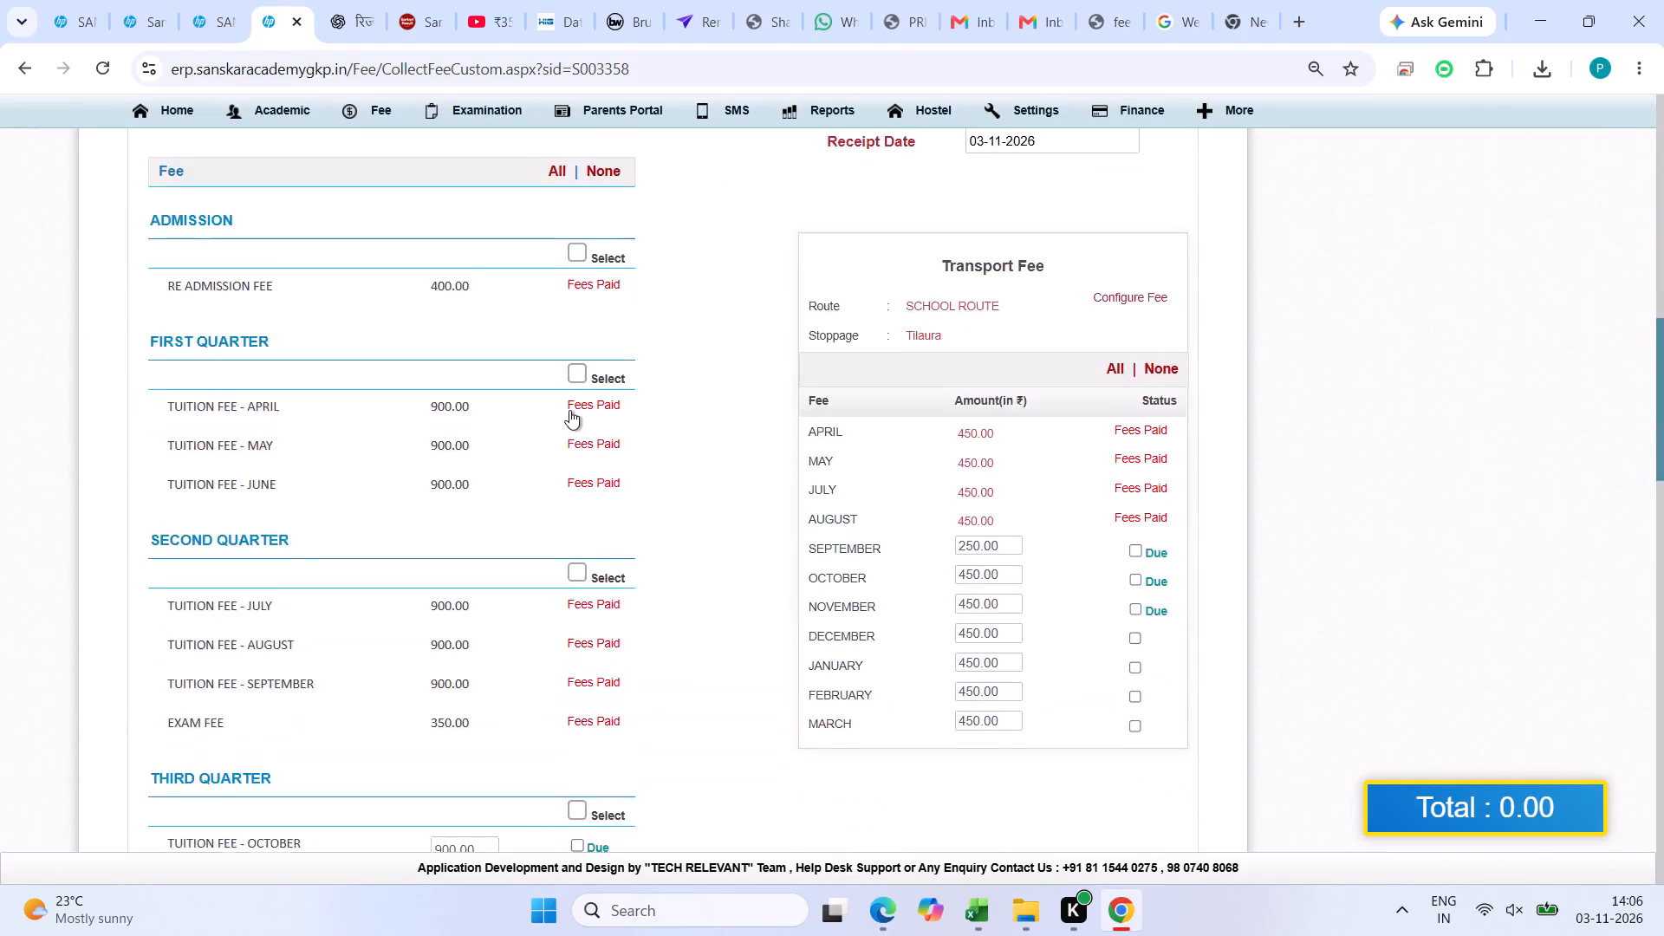
{"action": "scroll", "coordinate": [569, 410], "scroll_direction": "down", "scroll_amount": 3}
{"action": "left_click", "coordinate": [582, 410]}
{"action": "scroll", "coordinate": [866, 432], "scroll_direction": "up", "scroll_amount": 1}
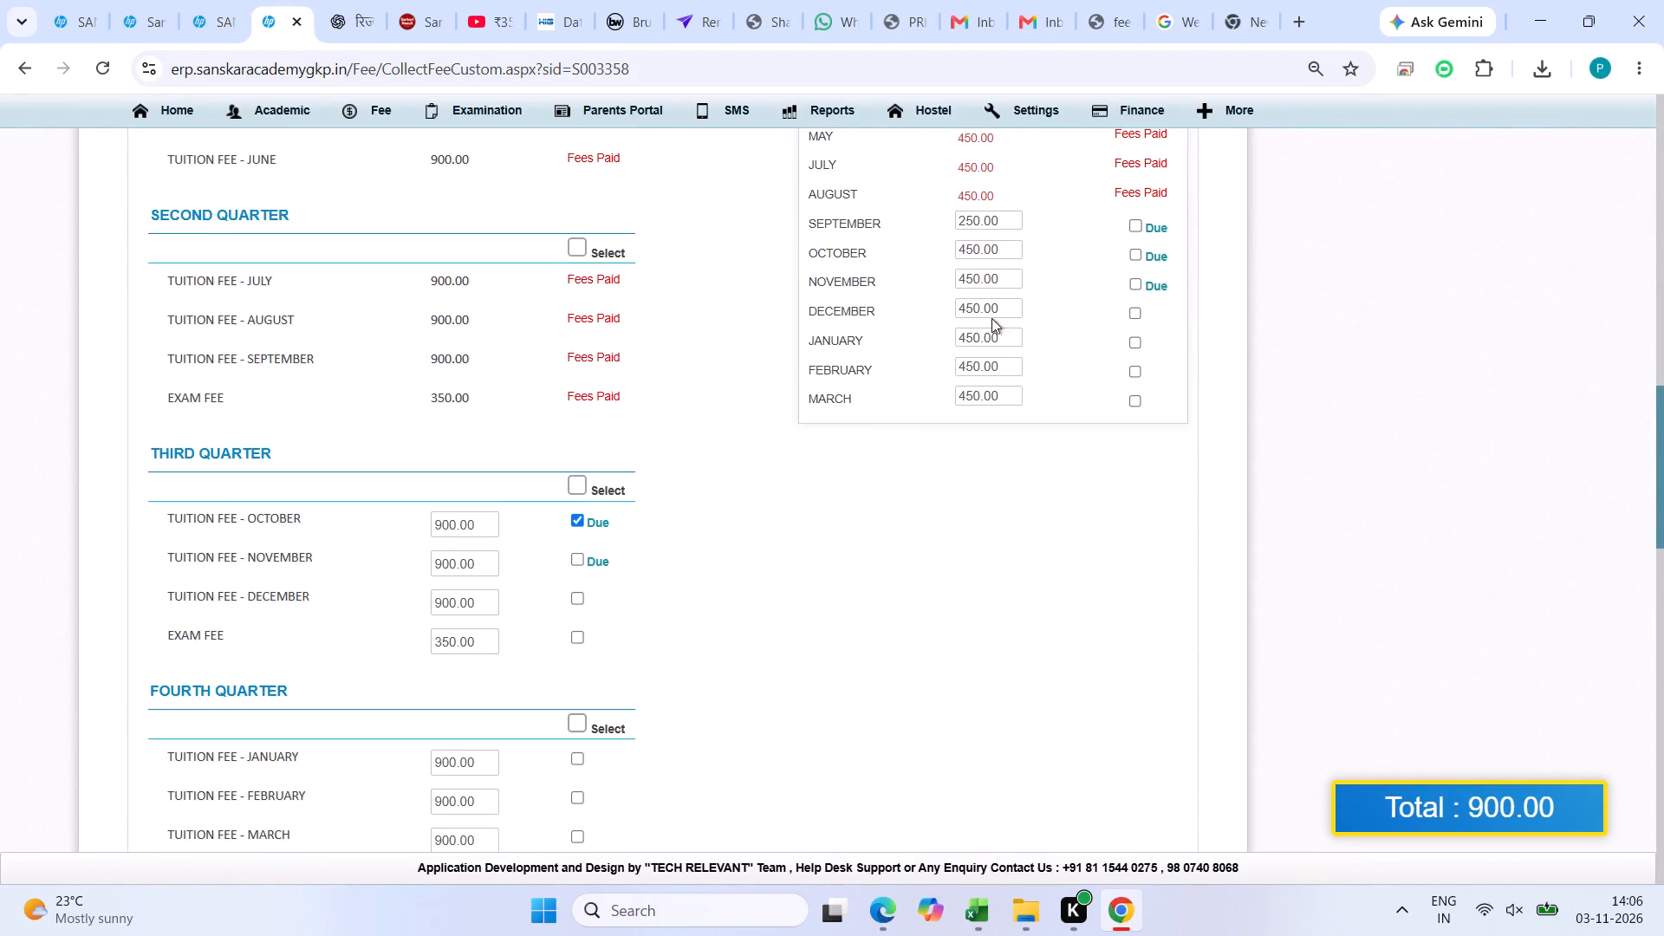
{"action": "left_click", "coordinate": [1140, 231]}
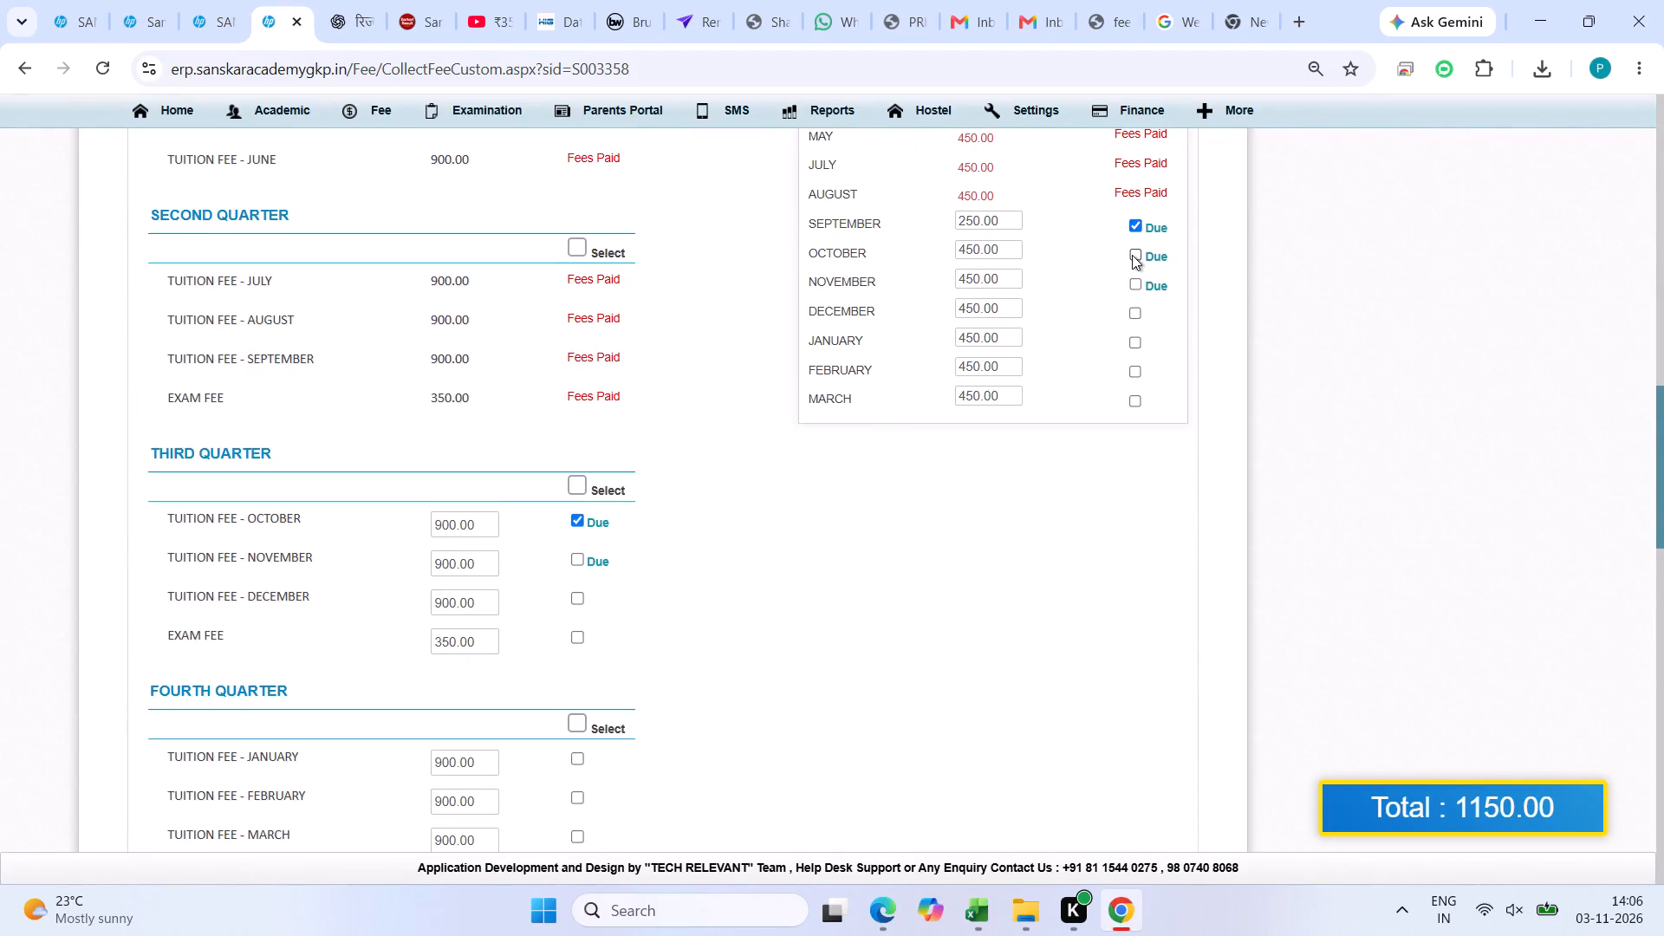
{"action": "left_click", "coordinate": [1132, 255]}
{"action": "scroll", "coordinate": [727, 631], "scroll_direction": "down", "scroll_amount": 7}
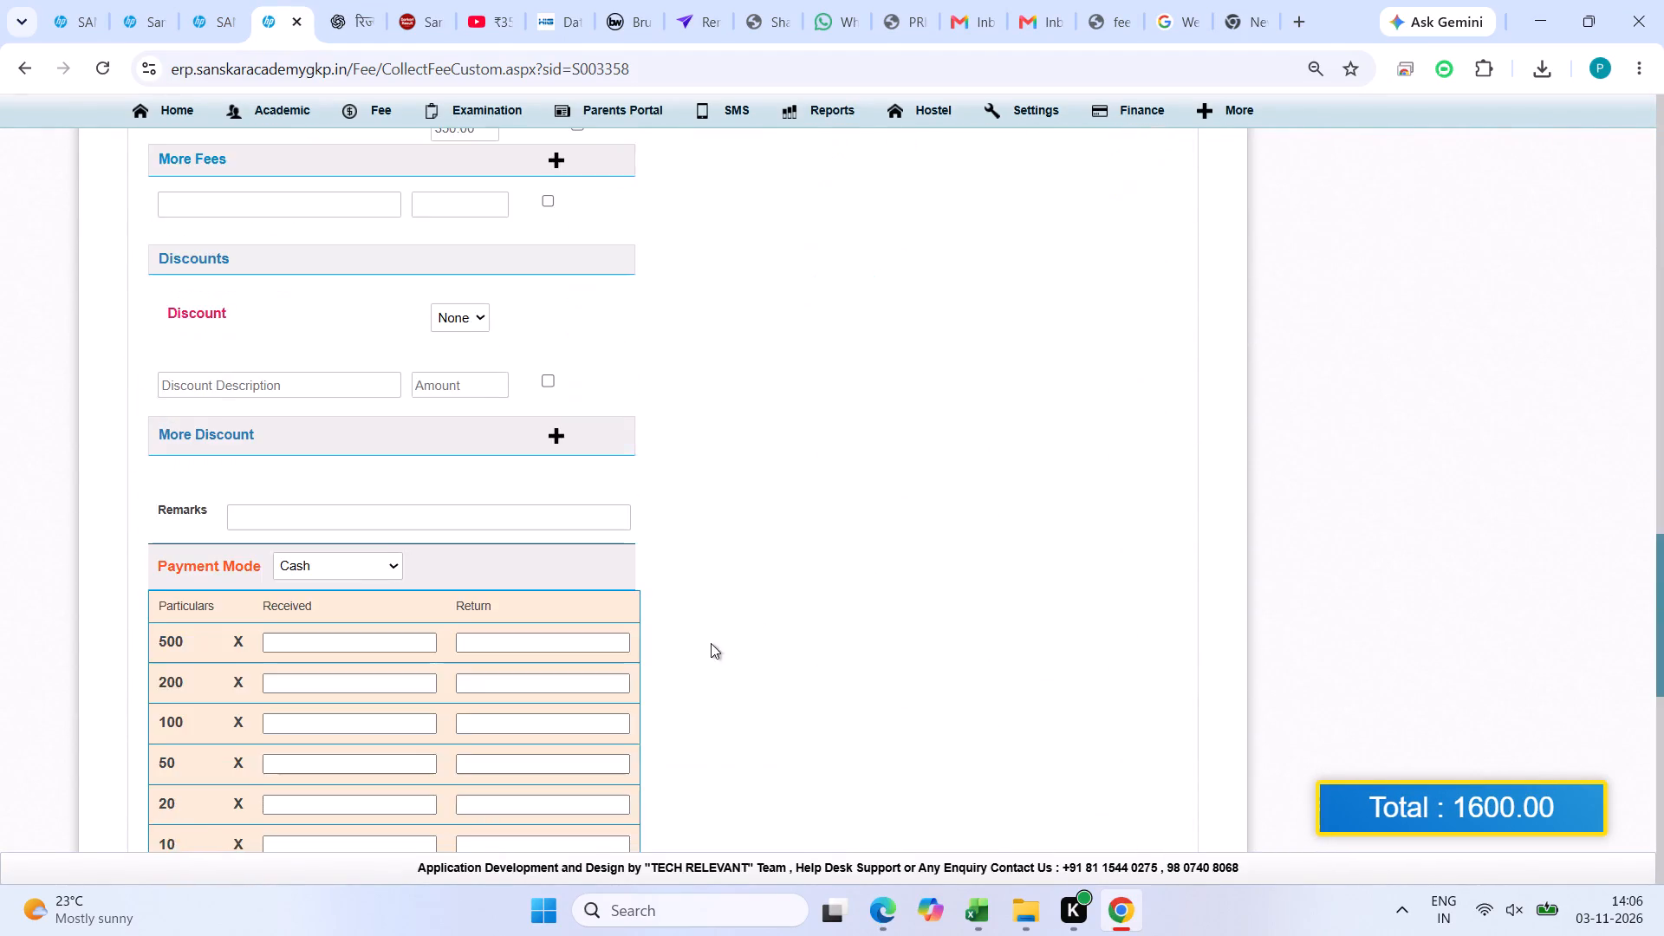
Set the VI-Boys(CBSE) student's payment amount to 1250 and submit the cash payment.
{"action": "scroll", "coordinate": [694, 646], "scroll_direction": "up", "scroll_amount": 1}
{"action": "scroll", "coordinate": [691, 647], "scroll_direction": "down", "scroll_amount": 9}
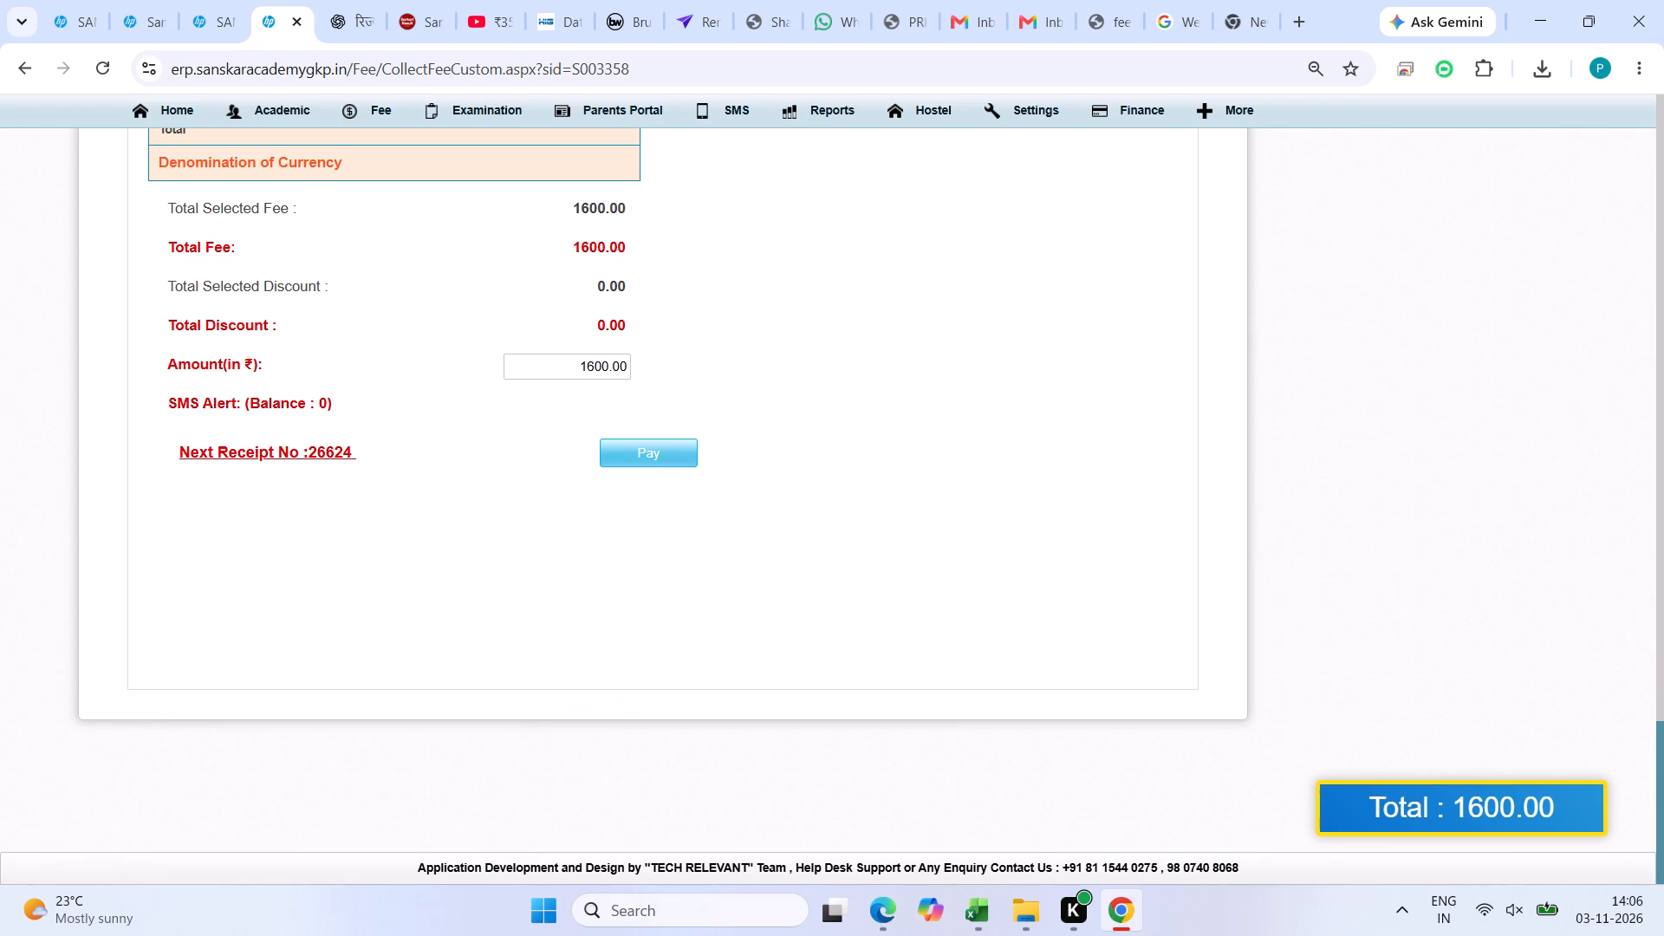
{"action": "left_click_drag", "start_coordinate": [628, 366], "coordinate": [521, 360]}
{"action": "type", "text": "1250"}
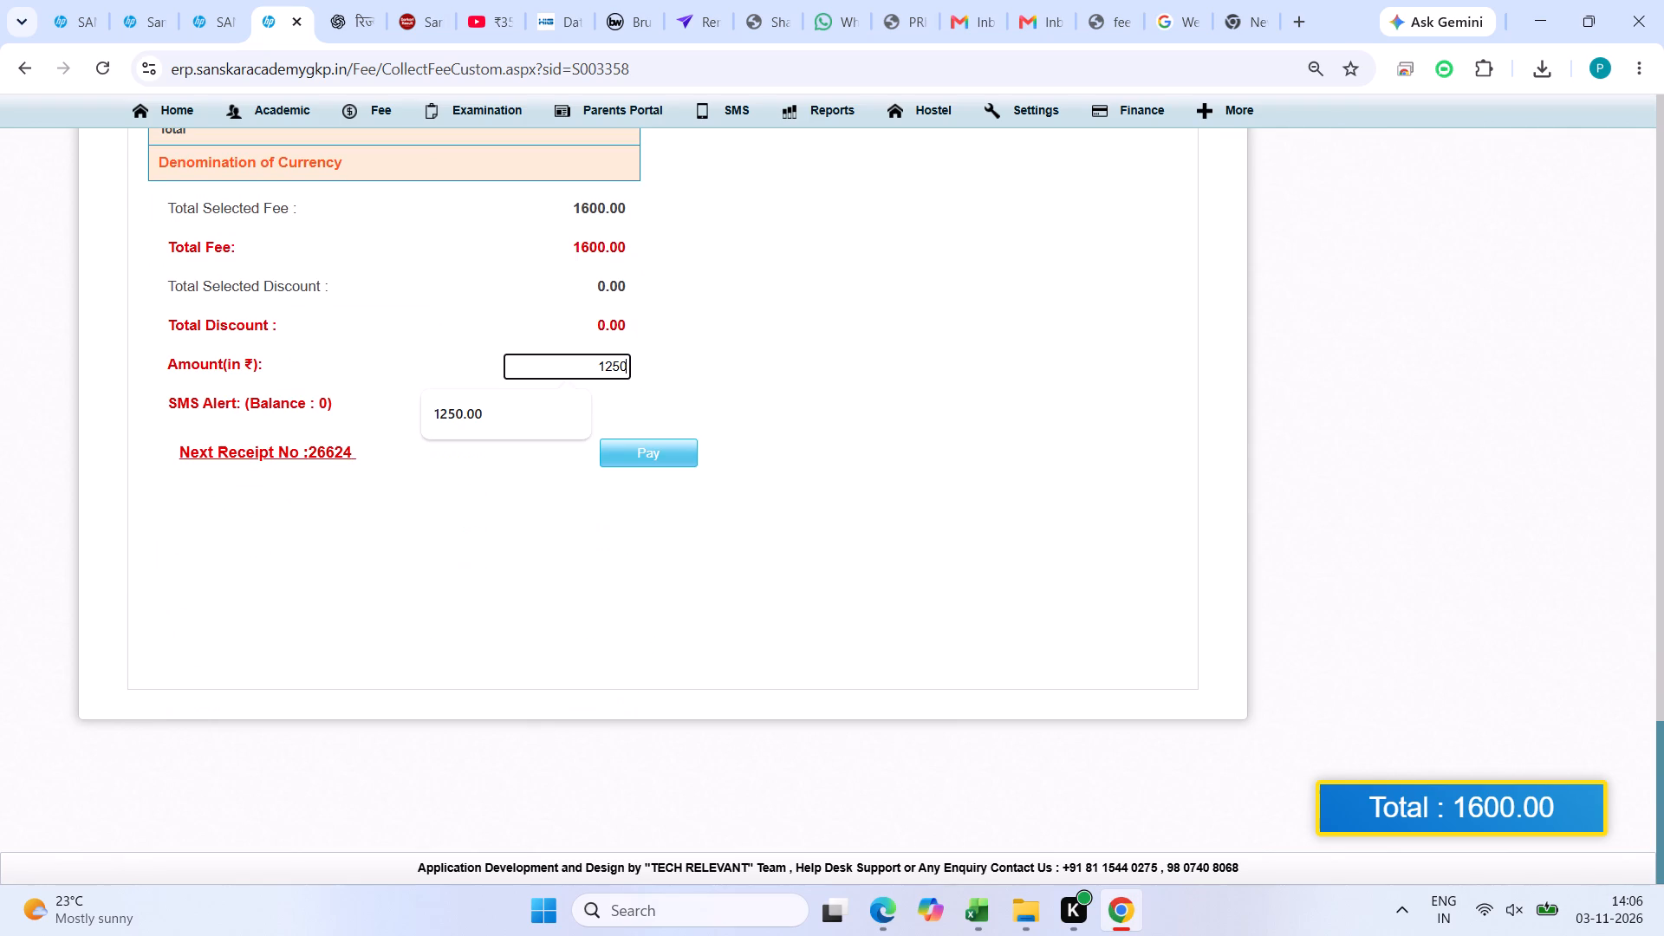
{"action": "left_click", "coordinate": [951, 533]}
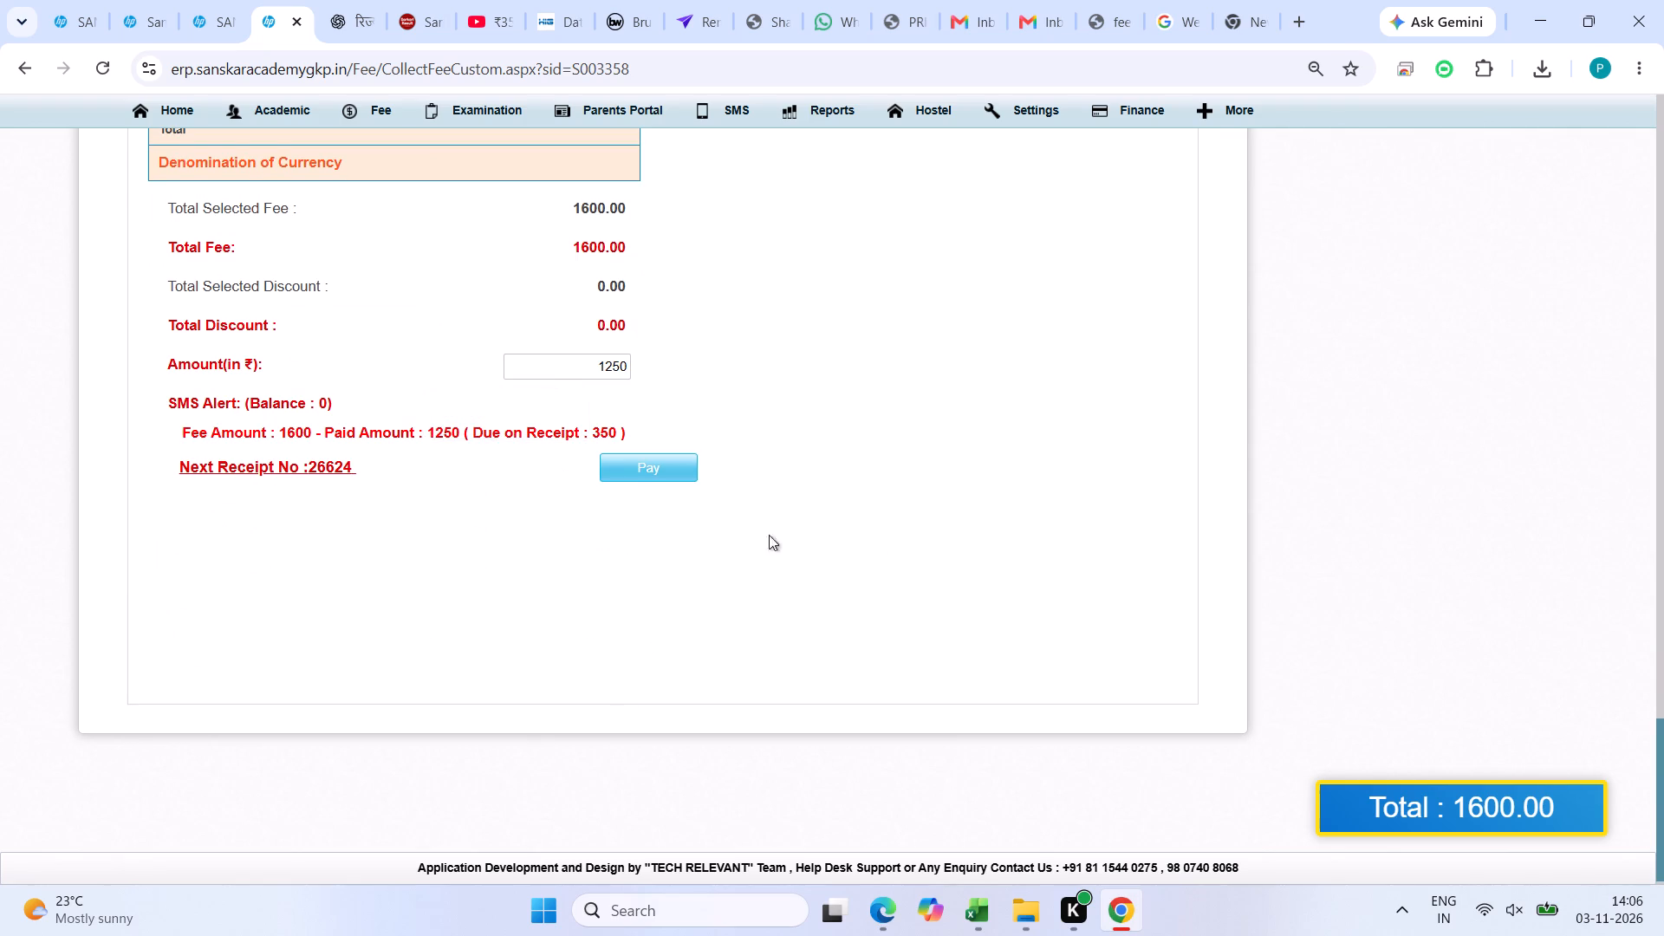
{"action": "left_click", "coordinate": [669, 474]}
Print the new fee receipt in the A4 landscape 2 Receipt format on the EPSON M1050 Series and close the receipt preview.
{"action": "scroll", "coordinate": [669, 474], "scroll_direction": "up", "scroll_amount": 2}
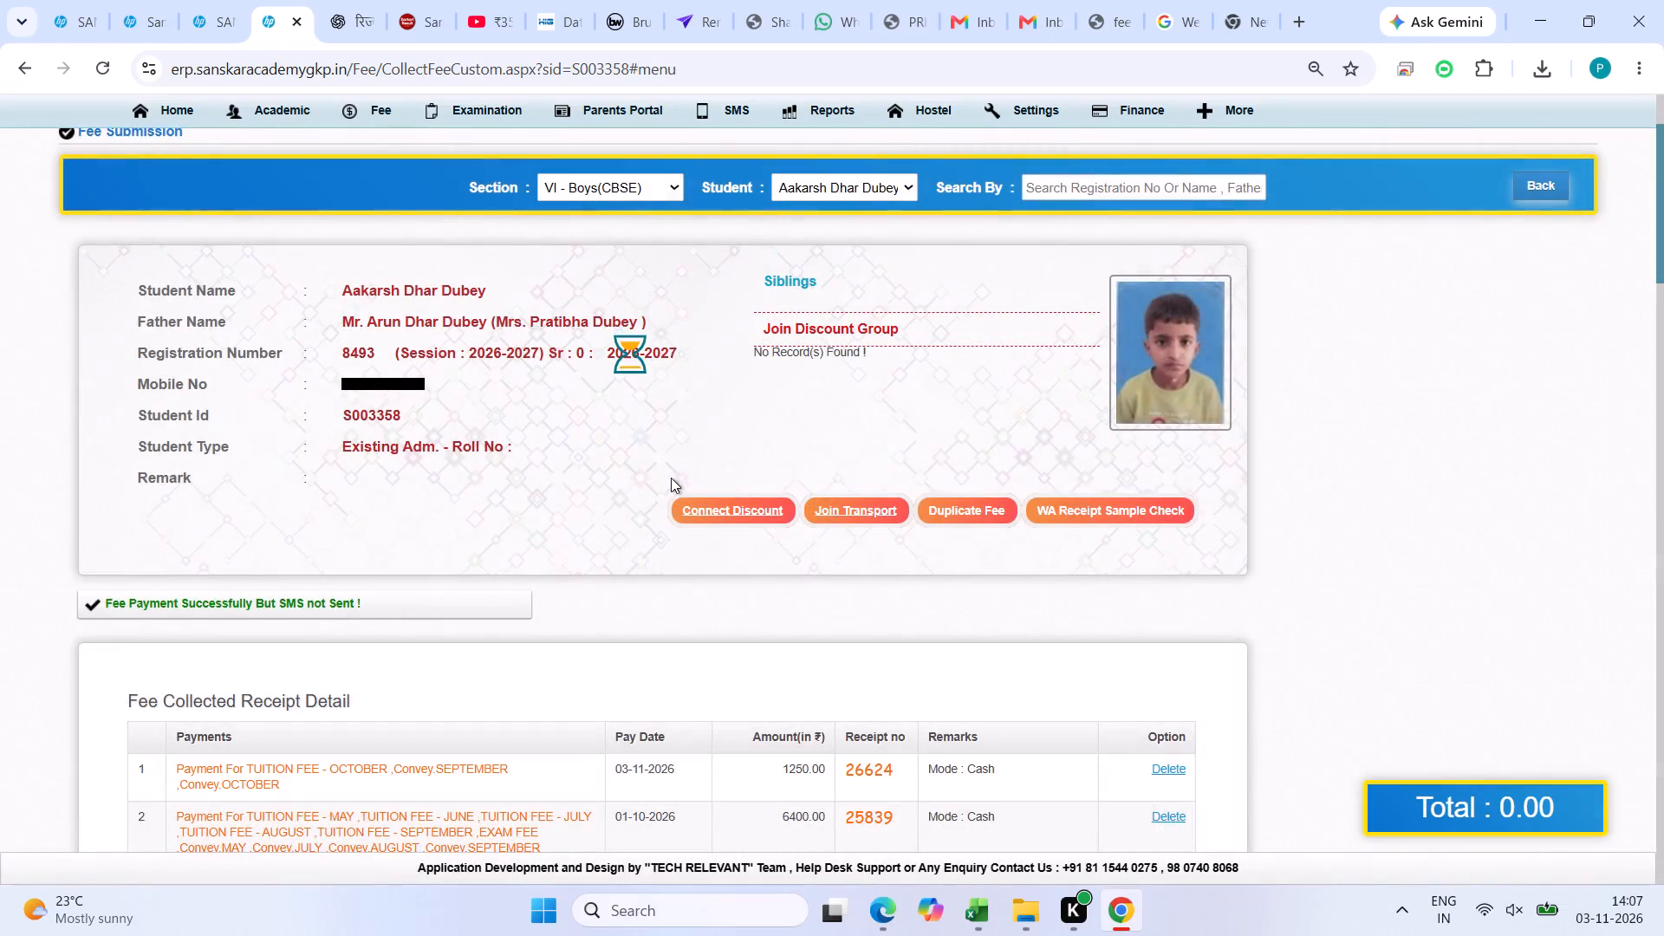
{"action": "scroll", "coordinate": [585, 407], "scroll_direction": "up", "scroll_amount": 1}
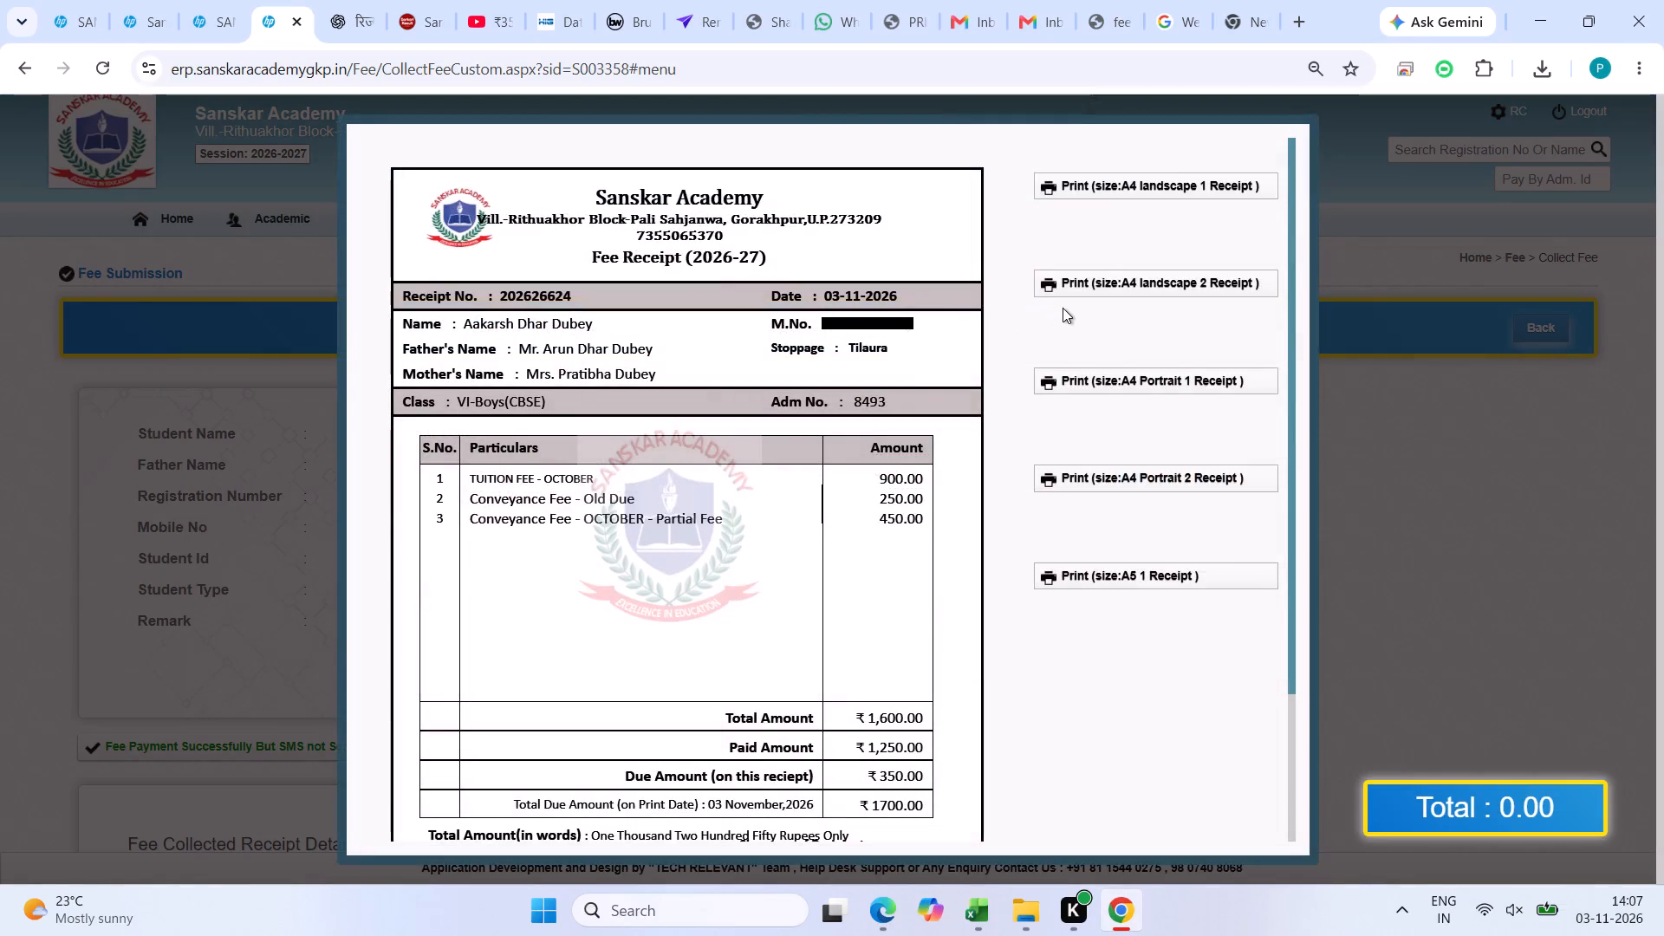
{"action": "left_click", "coordinate": [1065, 308]}
{"action": "left_click", "coordinate": [1076, 298]}
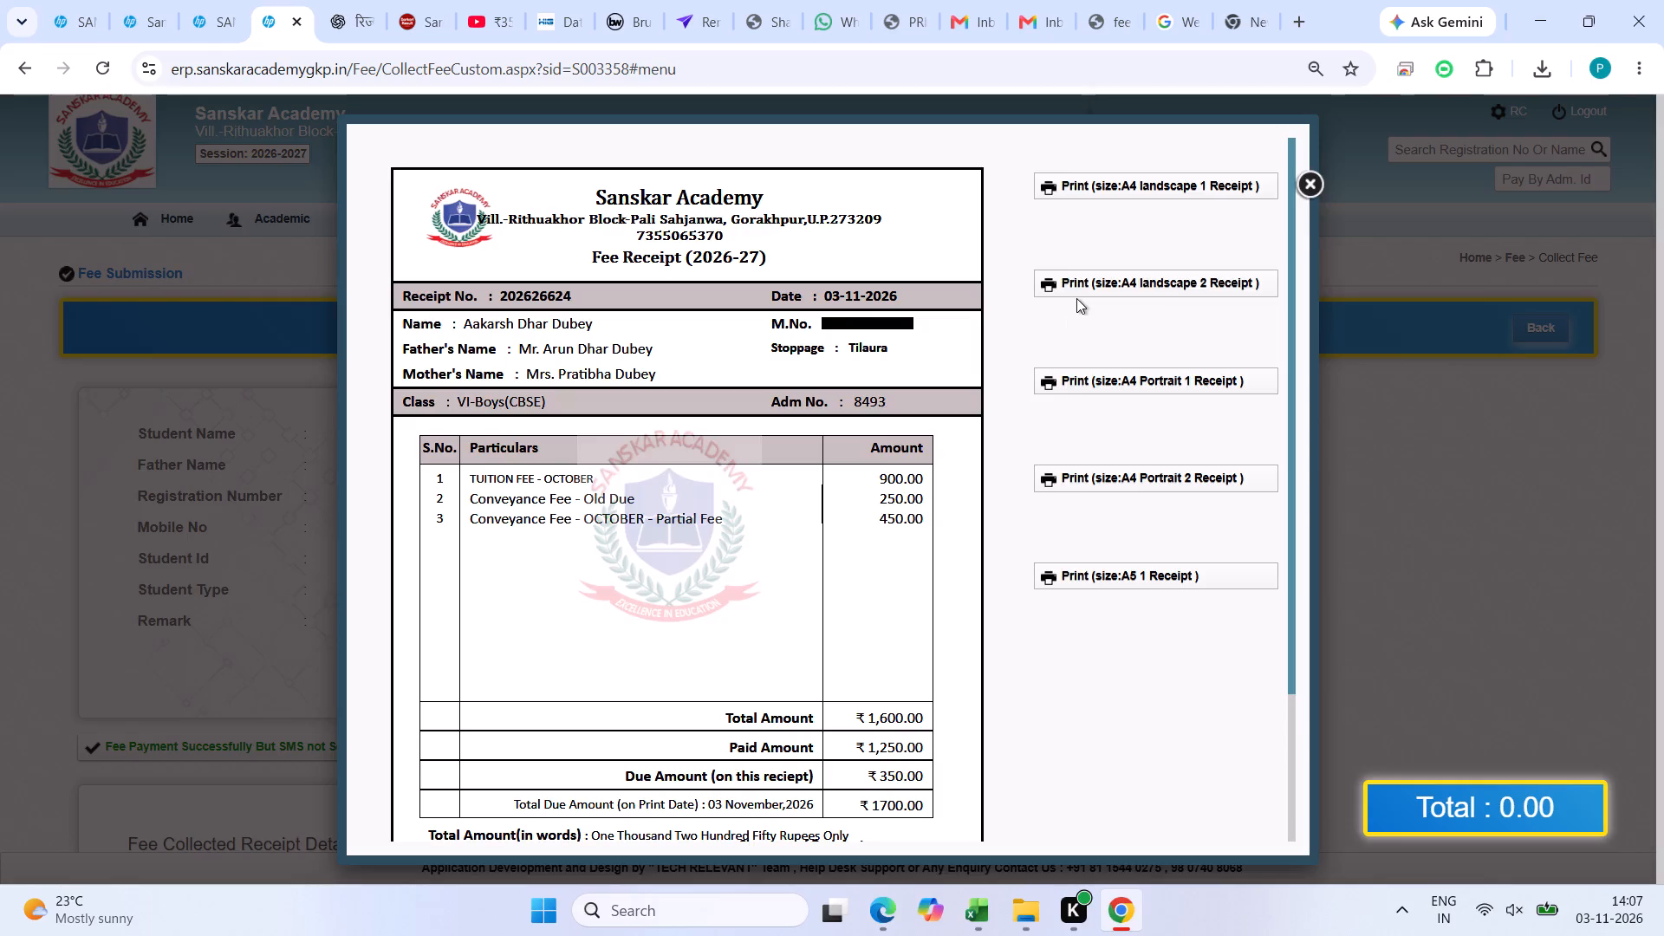
{"action": "left_click", "coordinate": [1076, 292]}
{"action": "scroll", "coordinate": [1000, 416], "scroll_direction": "down", "scroll_amount": 2}
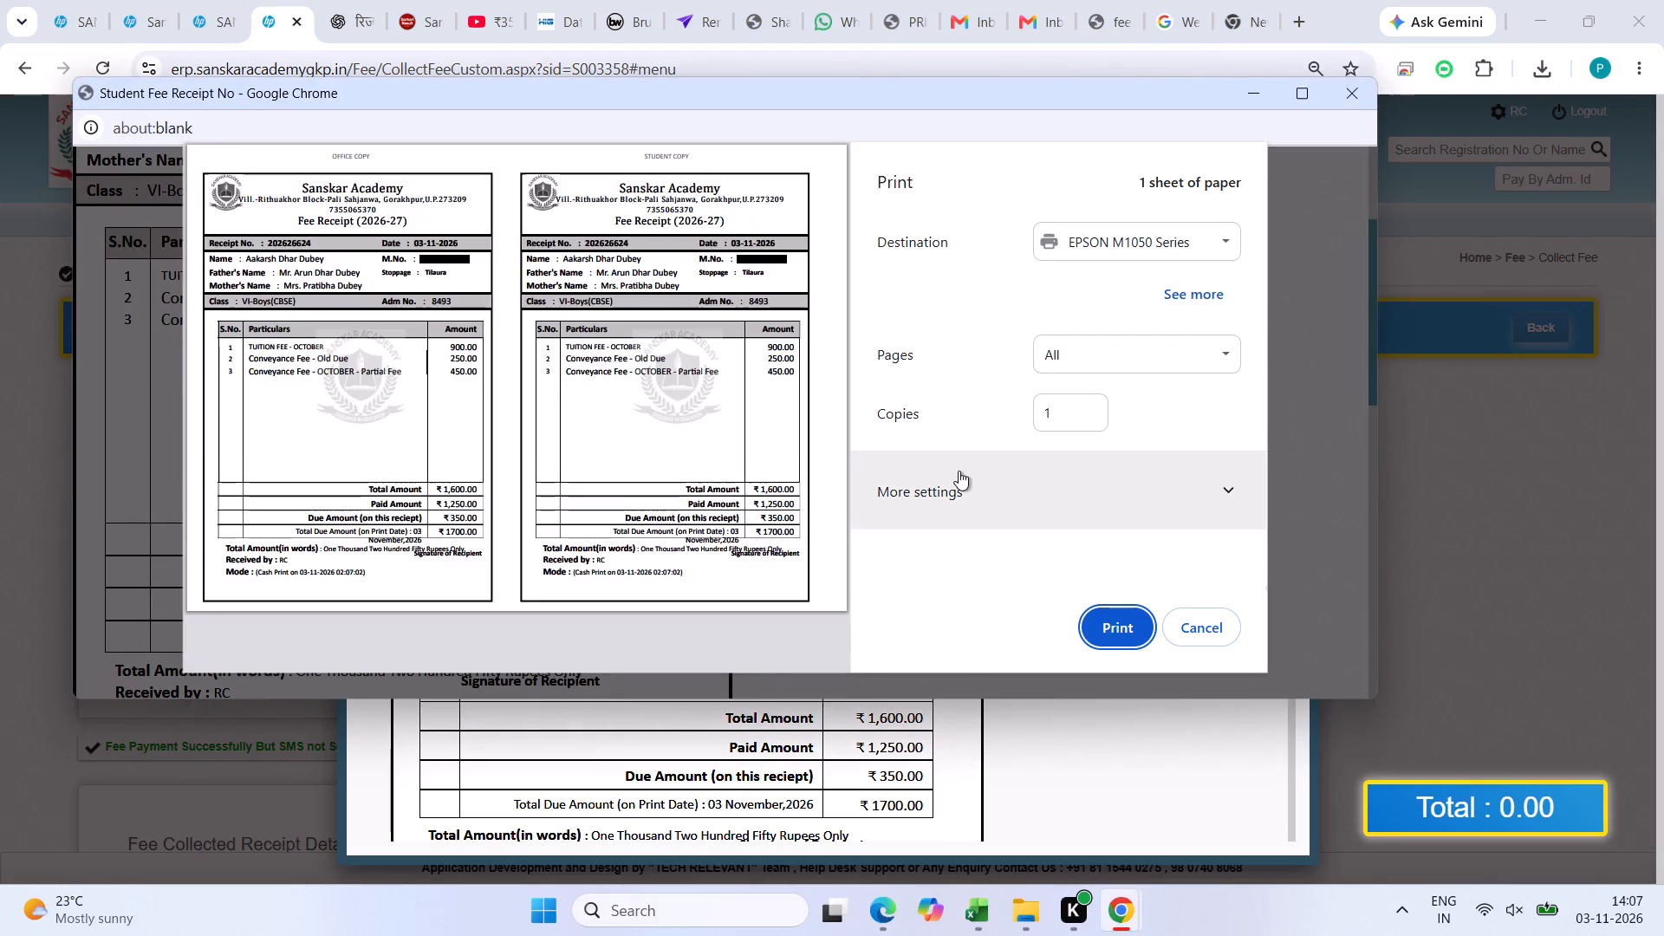
{"action": "left_click", "coordinate": [1107, 619]}
{"action": "left_click", "coordinate": [1070, 753]}
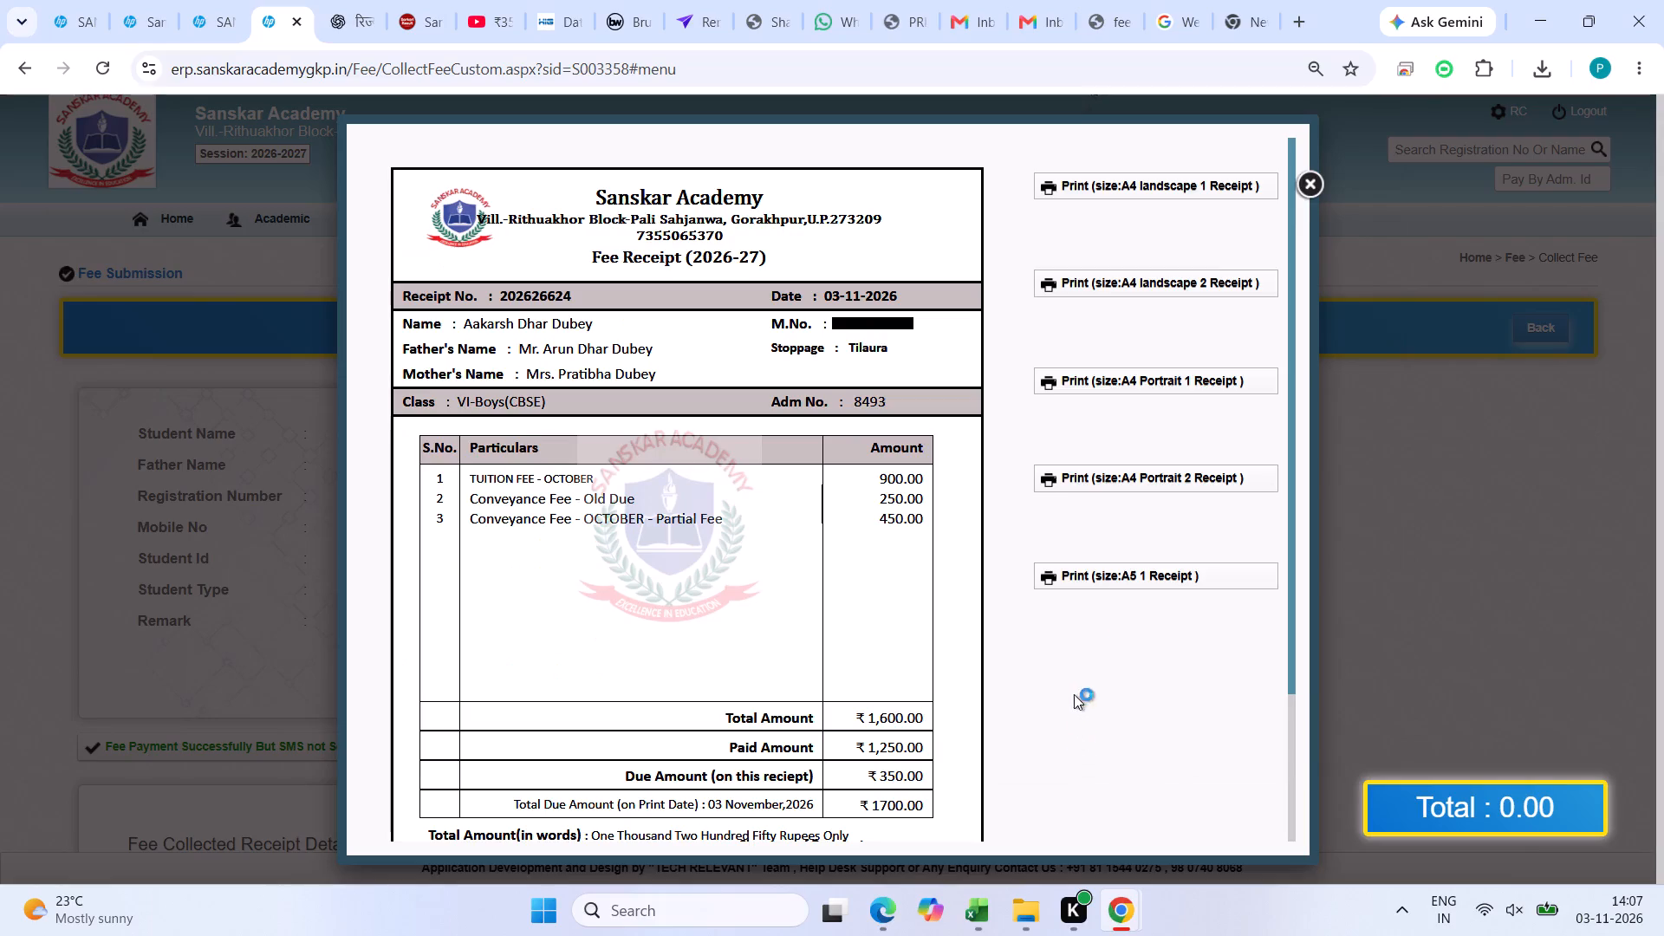
{"action": "left_click", "coordinate": [1310, 191]}
{"action": "scroll", "coordinate": [636, 500], "scroll_direction": "up", "scroll_amount": 6}
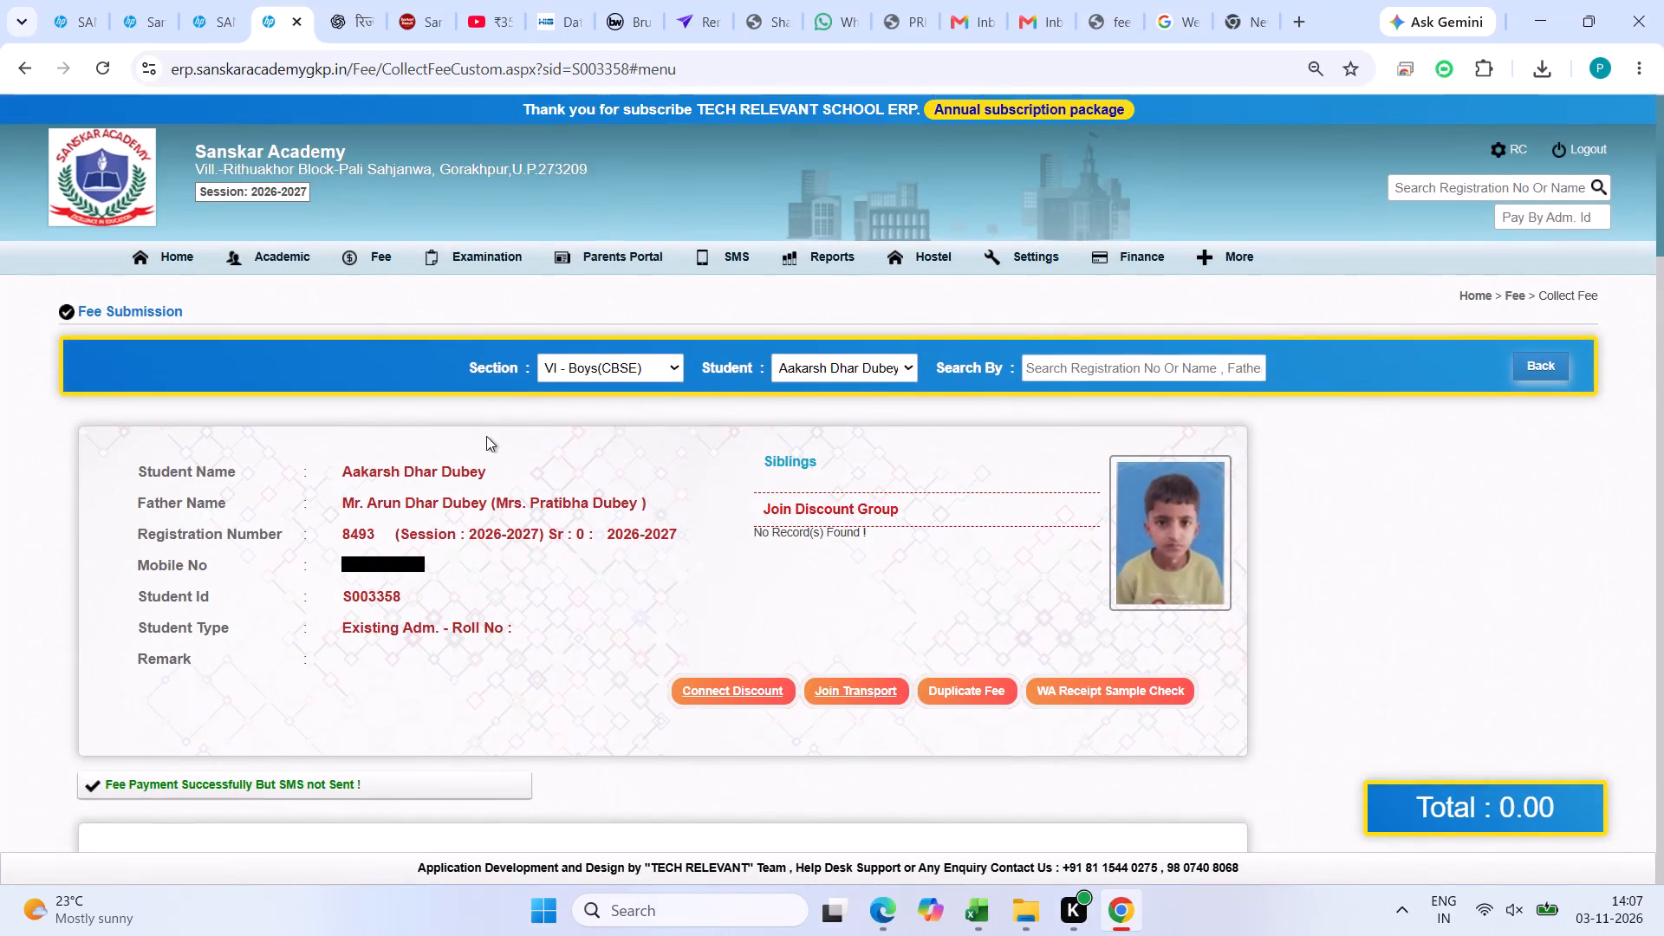
{"action": "scroll", "coordinate": [486, 436], "scroll_direction": "up", "scroll_amount": 9}
Switch to the II - Girls (CBSE) student's fee page and select the October tuition fee and October transport fee.
{"action": "left_click", "coordinate": [140, 10]}
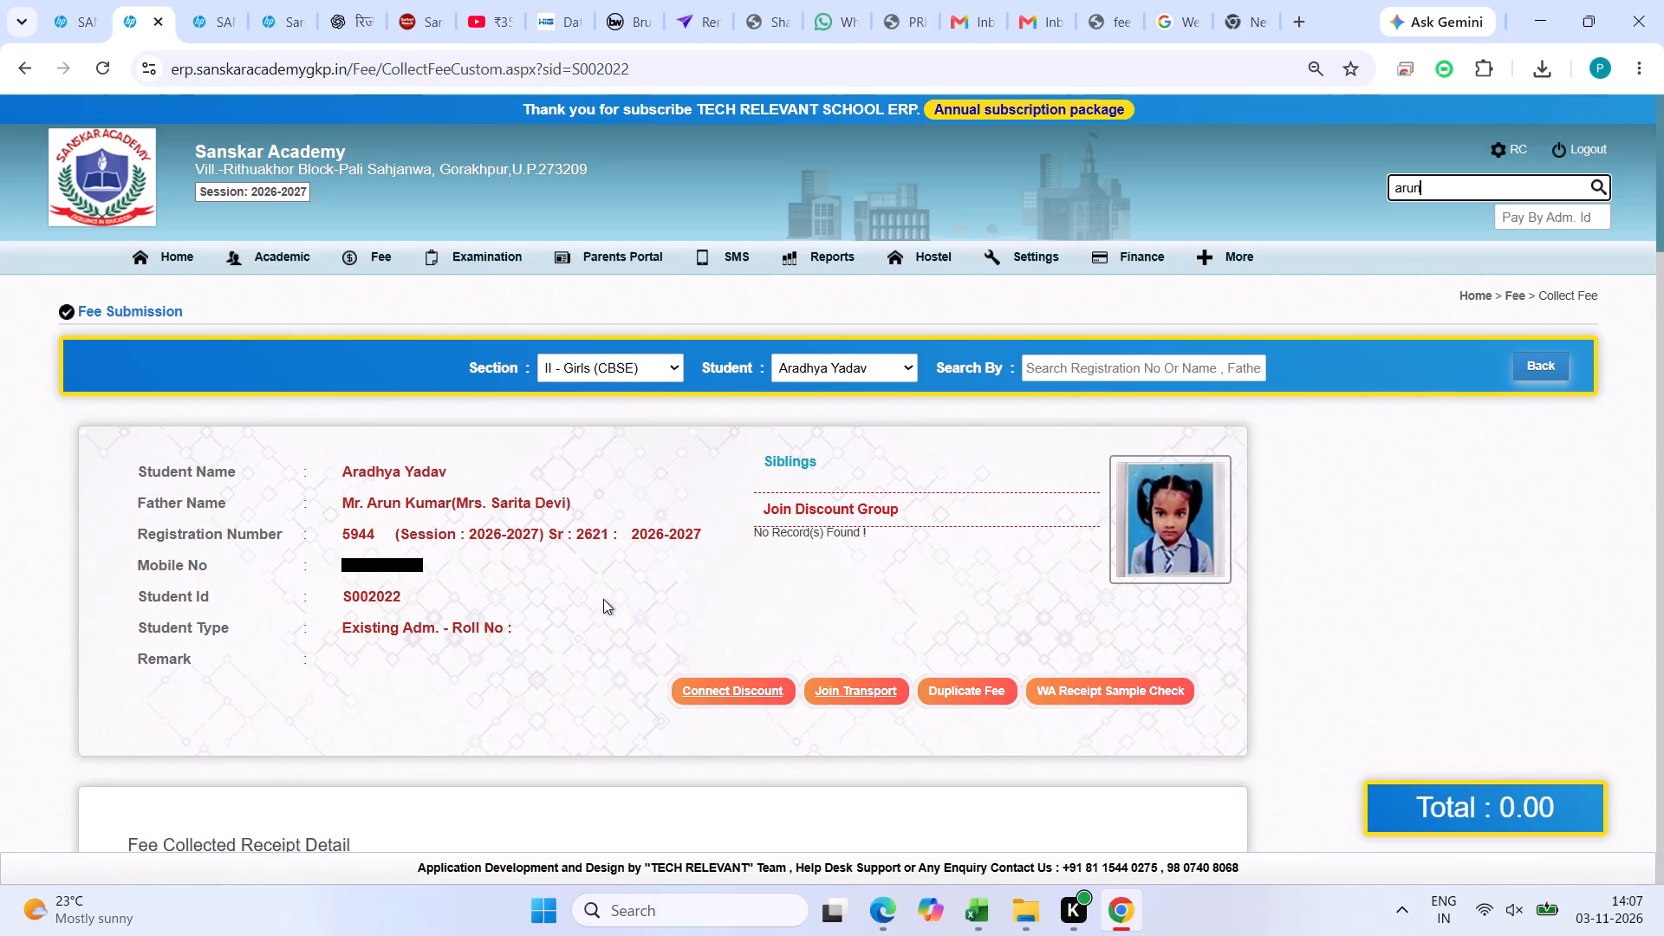
{"action": "scroll", "coordinate": [608, 583], "scroll_direction": "down", "scroll_amount": 2}
{"action": "scroll", "coordinate": [608, 583], "scroll_direction": "up", "scroll_amount": 1}
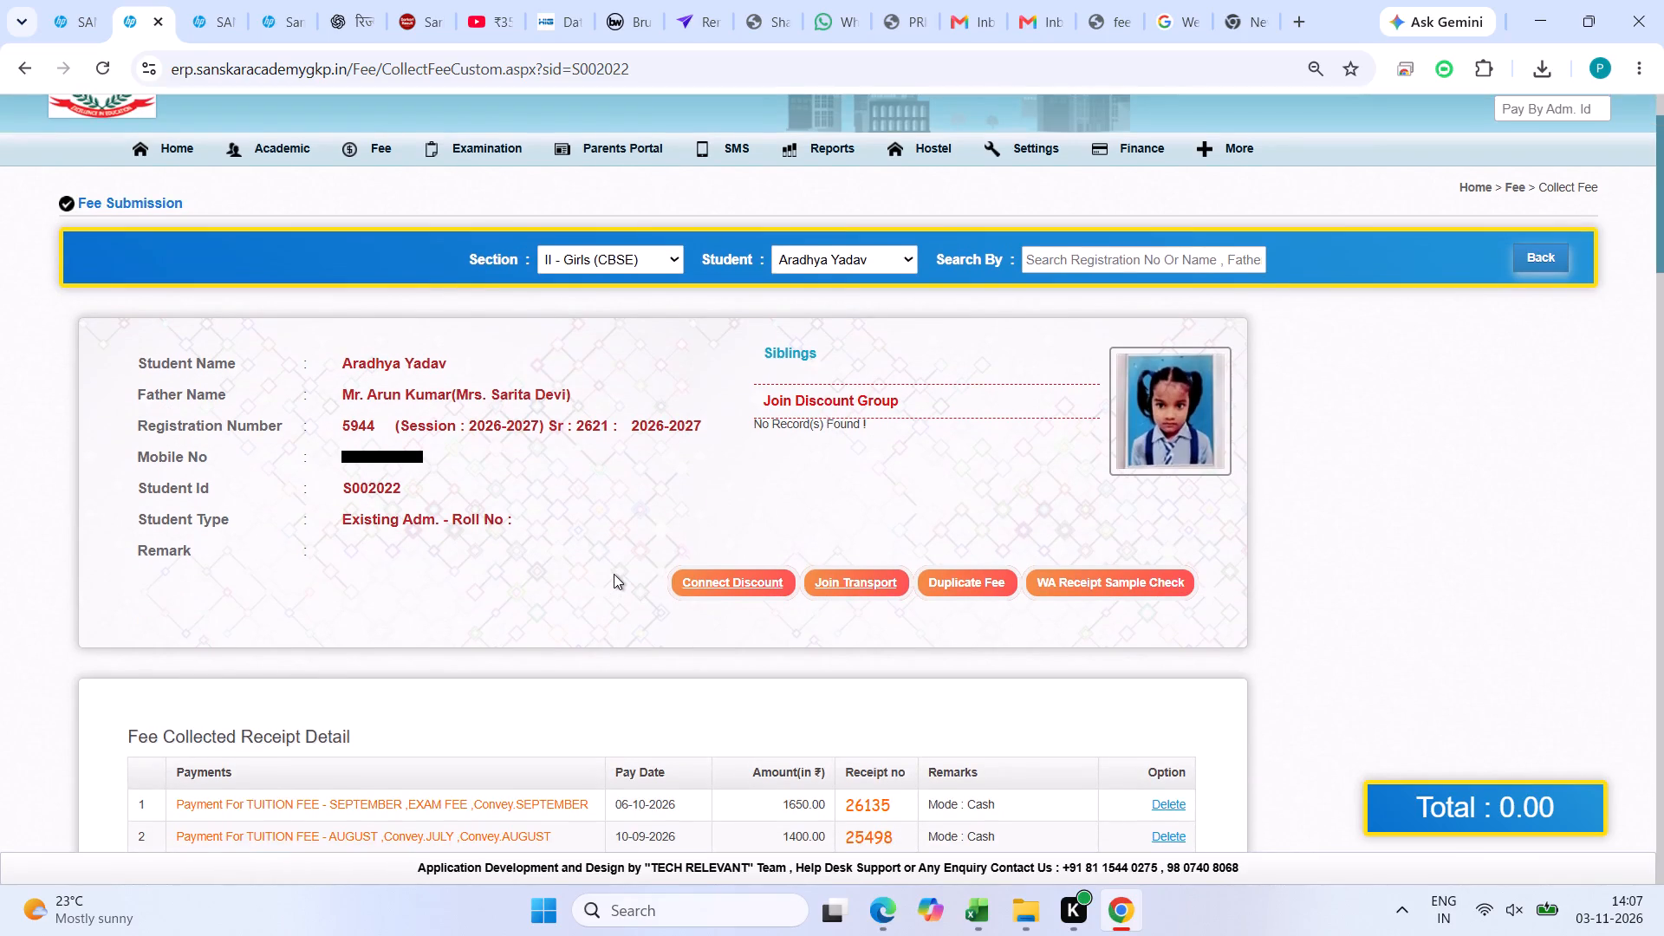
{"action": "scroll", "coordinate": [614, 574], "scroll_direction": "down", "scroll_amount": 2}
{"action": "scroll", "coordinate": [614, 574], "scroll_direction": "up", "scroll_amount": 3}
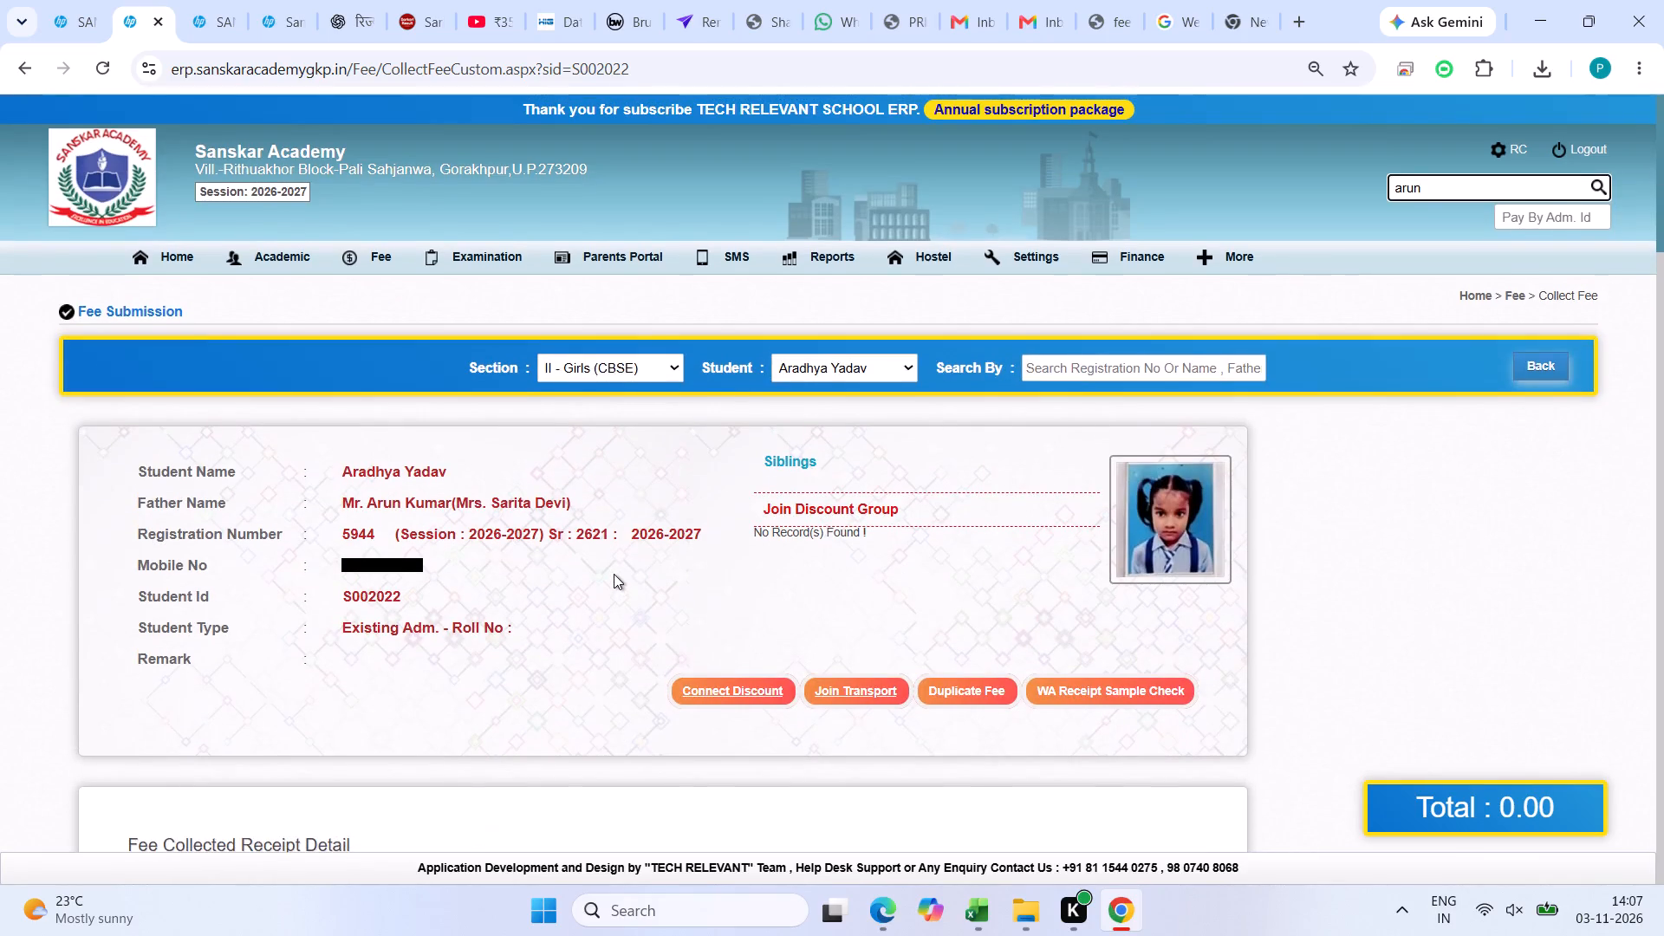
{"action": "scroll", "coordinate": [614, 574], "scroll_direction": "down", "scroll_amount": 1}
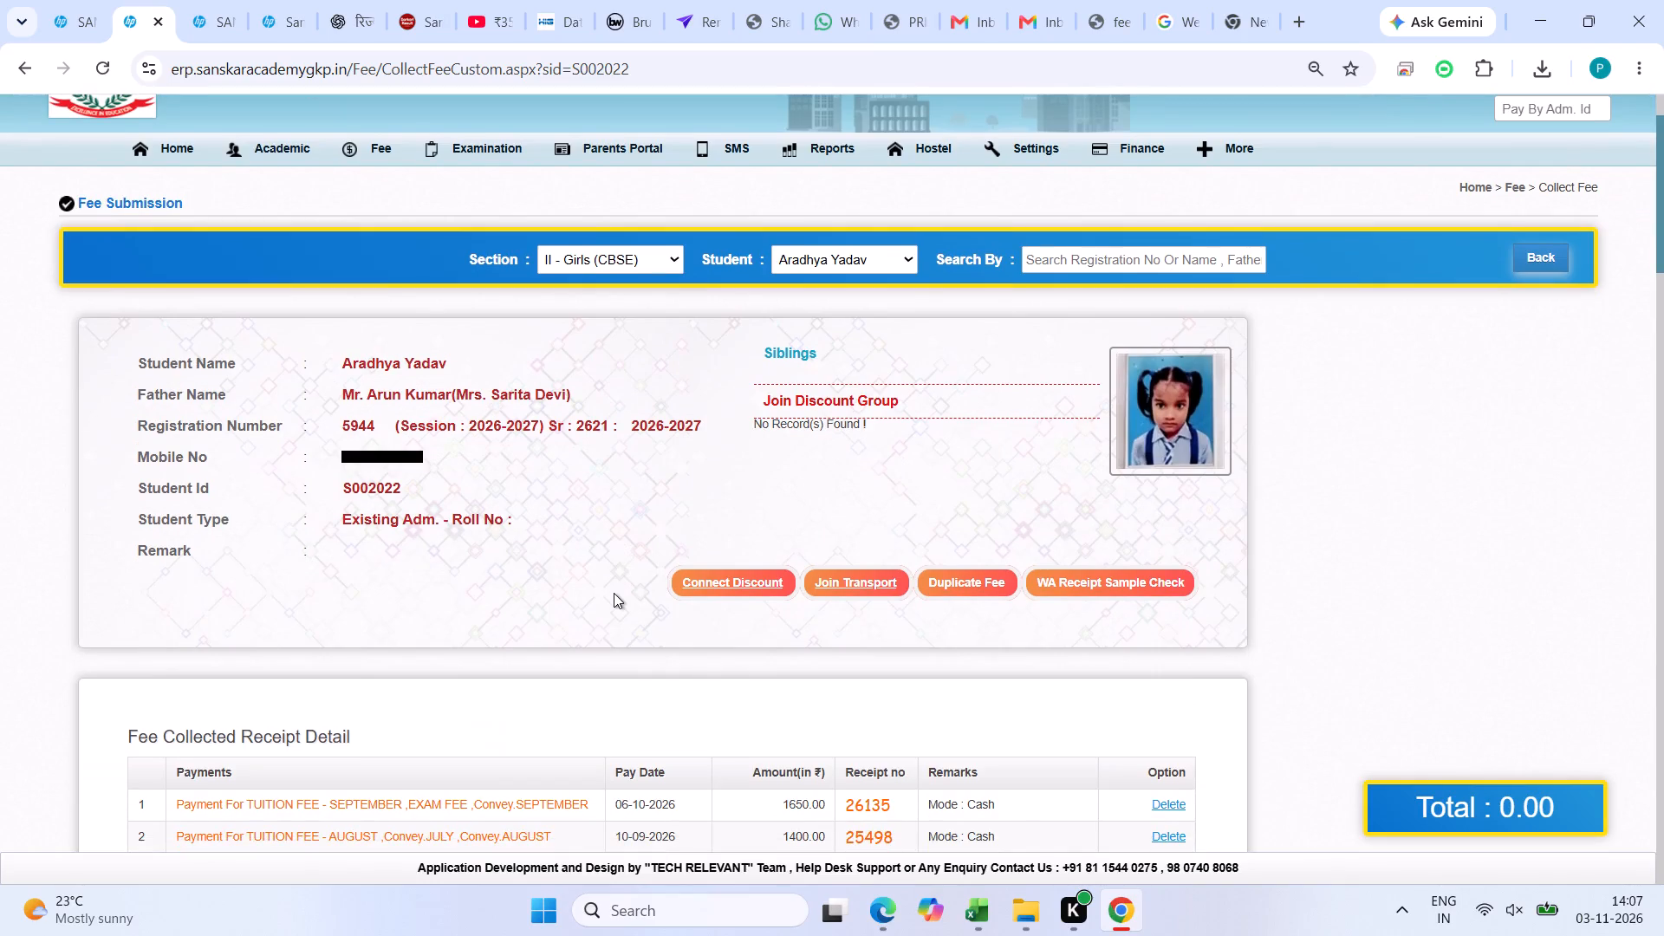
{"action": "scroll", "coordinate": [611, 479], "scroll_direction": "down", "scroll_amount": 1}
{"action": "scroll", "coordinate": [611, 479], "scroll_direction": "up", "scroll_amount": 1}
{"action": "scroll", "coordinate": [611, 479], "scroll_direction": "down", "scroll_amount": 1}
{"action": "scroll", "coordinate": [611, 479], "scroll_direction": "up", "scroll_amount": 1}
{"action": "scroll", "coordinate": [611, 481], "scroll_direction": "down", "scroll_amount": 9}
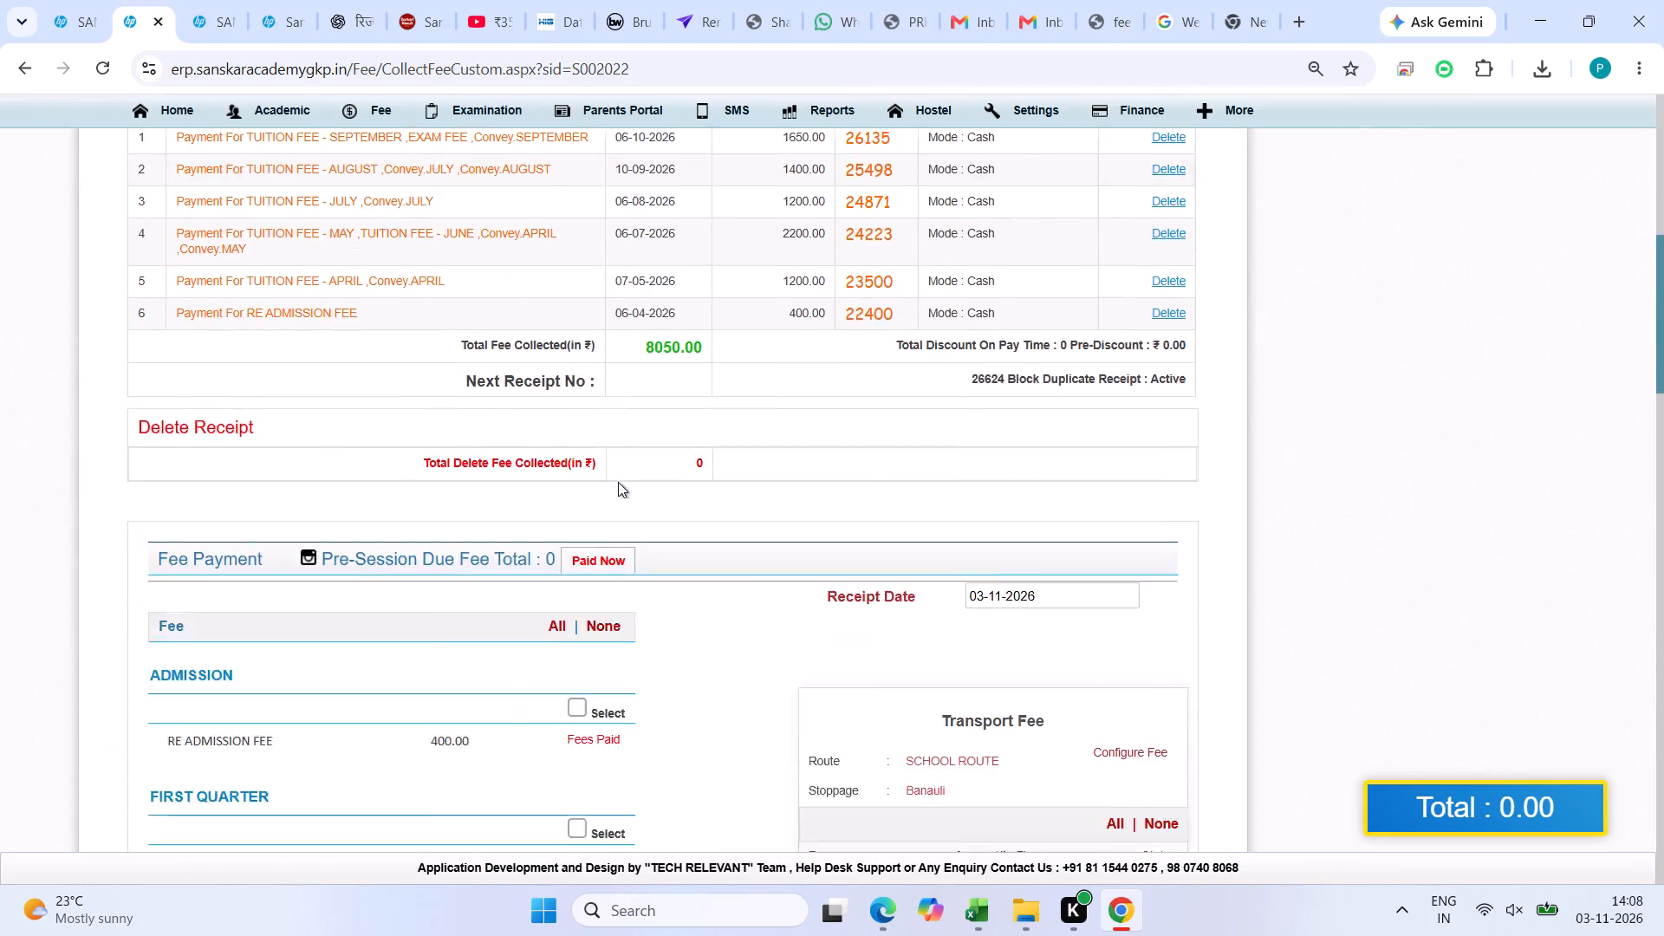
{"action": "scroll", "coordinate": [608, 571], "scroll_direction": "down", "scroll_amount": 3}
{"action": "left_click", "coordinate": [582, 633]}
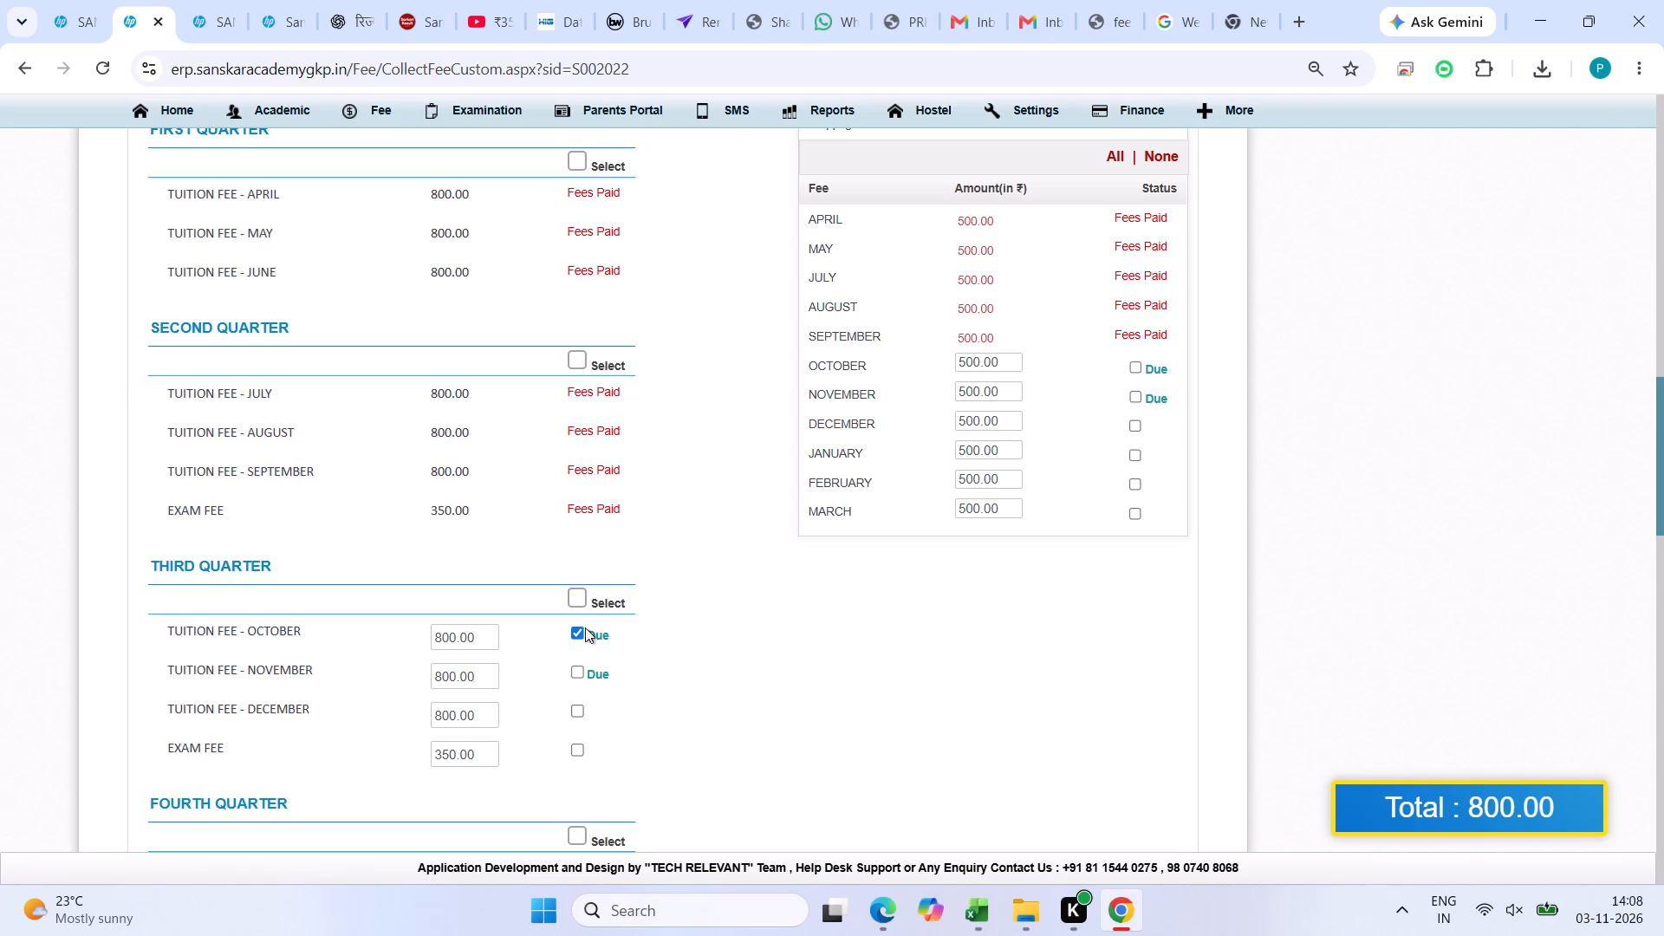
{"action": "left_click", "coordinate": [1128, 361]}
{"action": "left_click", "coordinate": [1134, 361]}
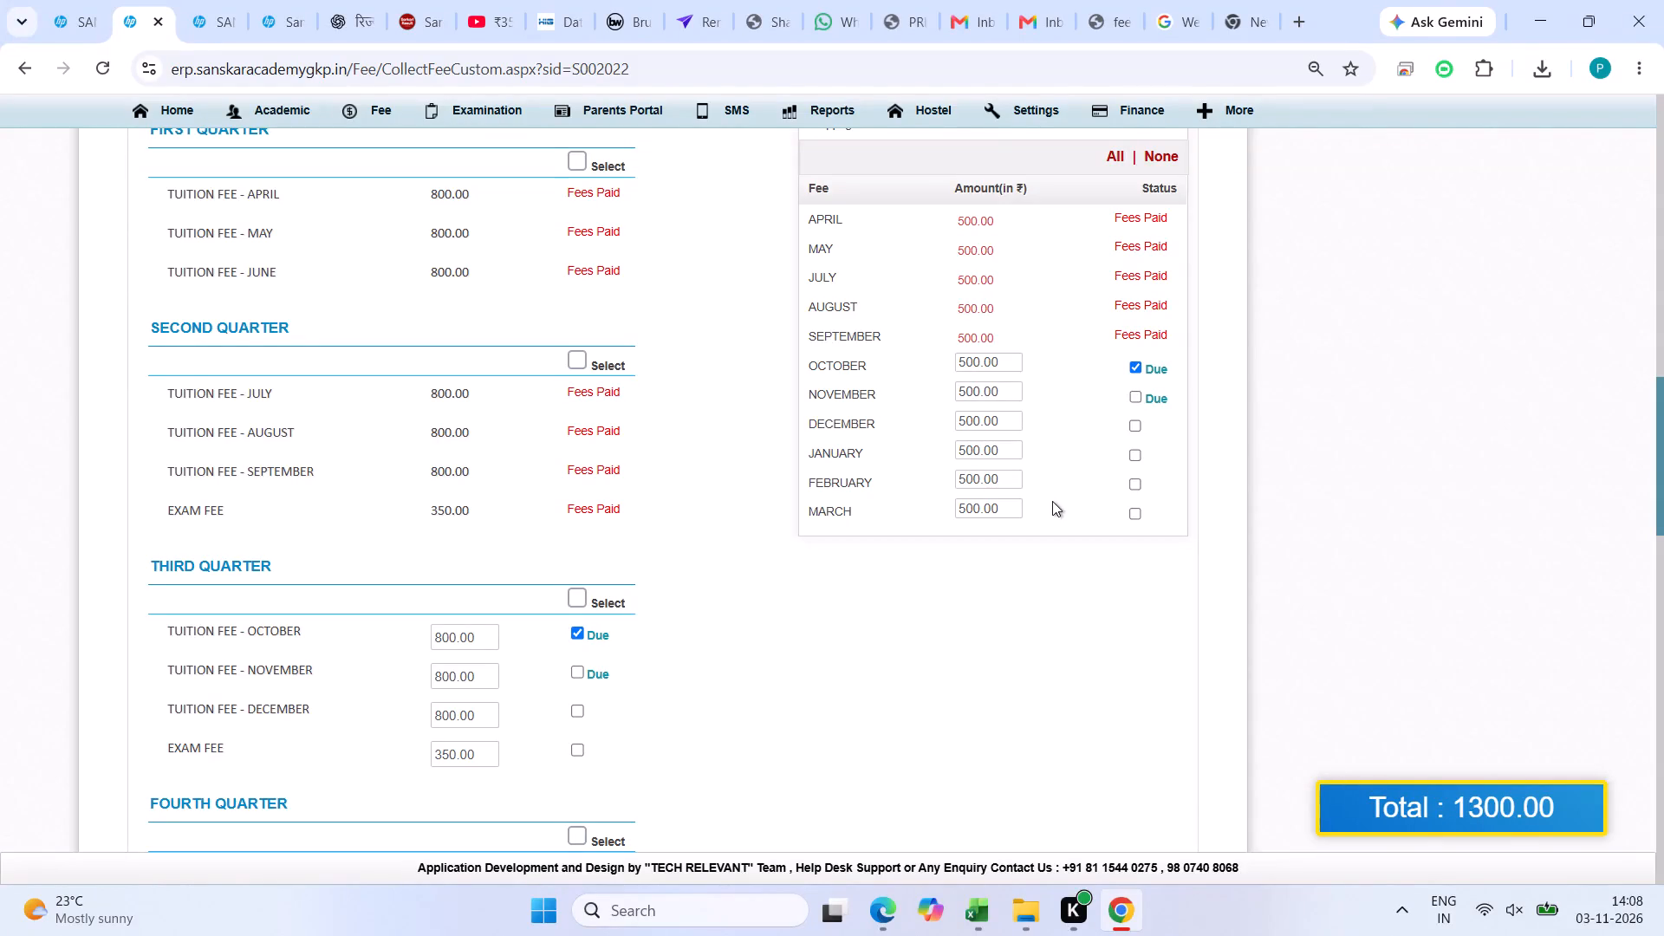
Return to the VI-Boys(CBSE) student's Sanskar Academy page and change the section to I - Girls (CBSE).
{"action": "scroll", "coordinate": [1026, 466], "scroll_direction": "up", "scroll_amount": 10}
{"action": "scroll", "coordinate": [801, 310], "scroll_direction": "down", "scroll_amount": 1}
{"action": "scroll", "coordinate": [764, 310], "scroll_direction": "up", "scroll_amount": 1}
{"action": "left_click_drag", "start_coordinate": [280, 6], "coordinate": [217, 0]}
{"action": "scroll", "coordinate": [328, 183], "scroll_direction": "up", "scroll_amount": 3}
{"action": "left_click", "coordinate": [633, 372]}
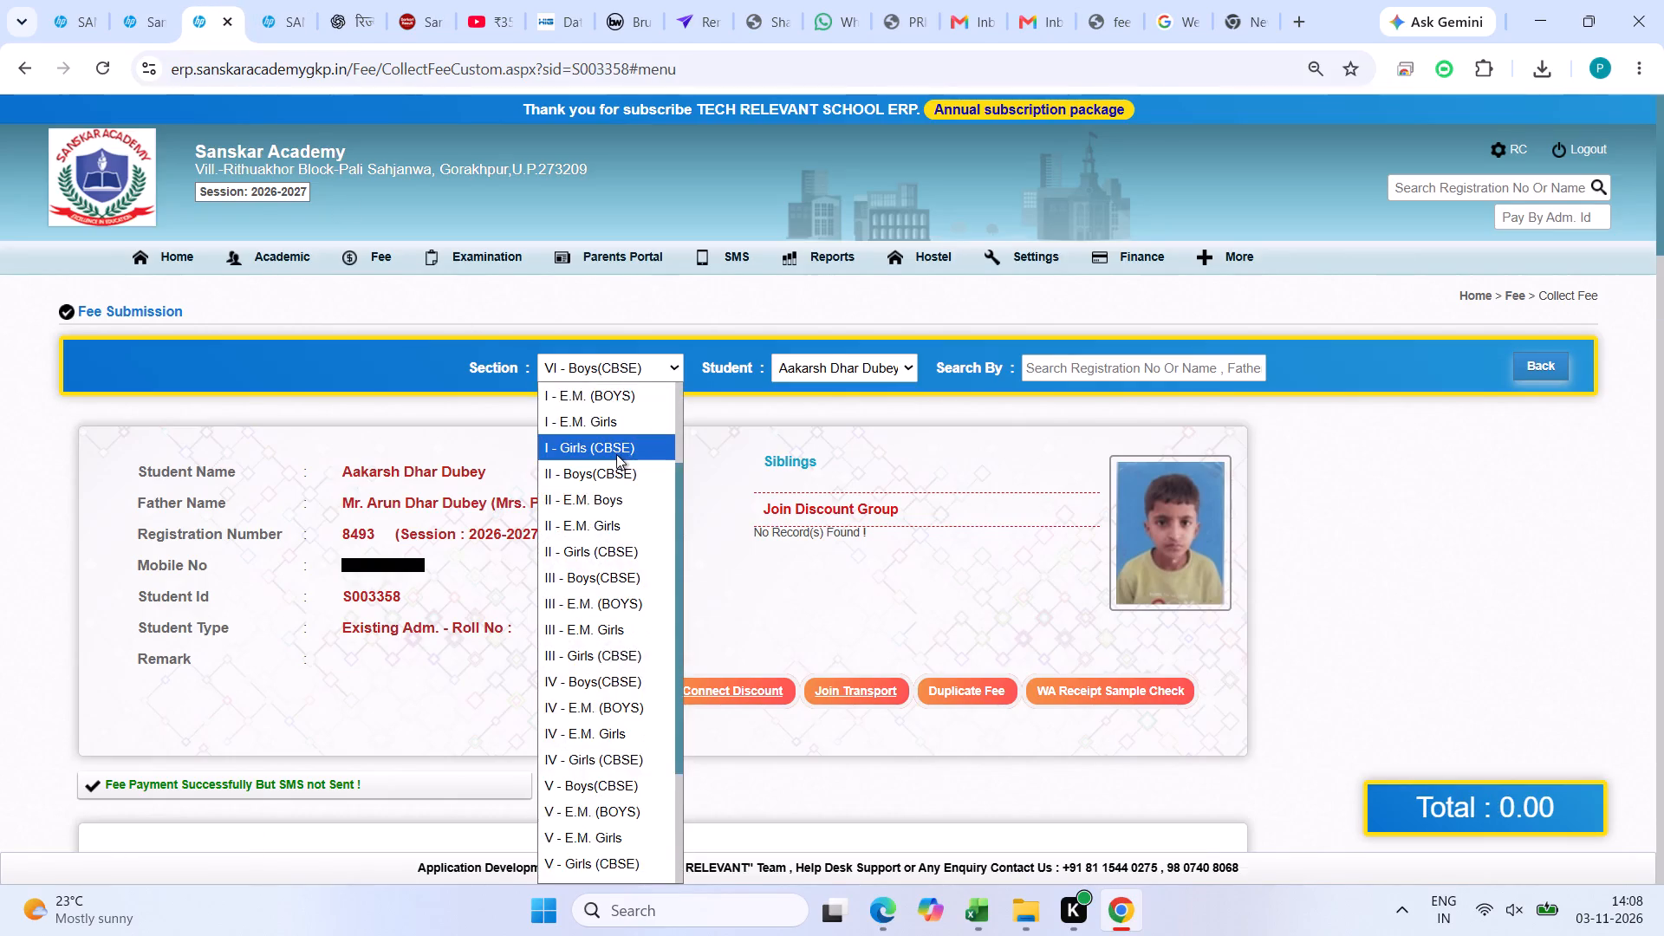
{"action": "scroll", "coordinate": [616, 454], "scroll_direction": "up", "scroll_amount": 2}
{"action": "left_click", "coordinate": [594, 579]}
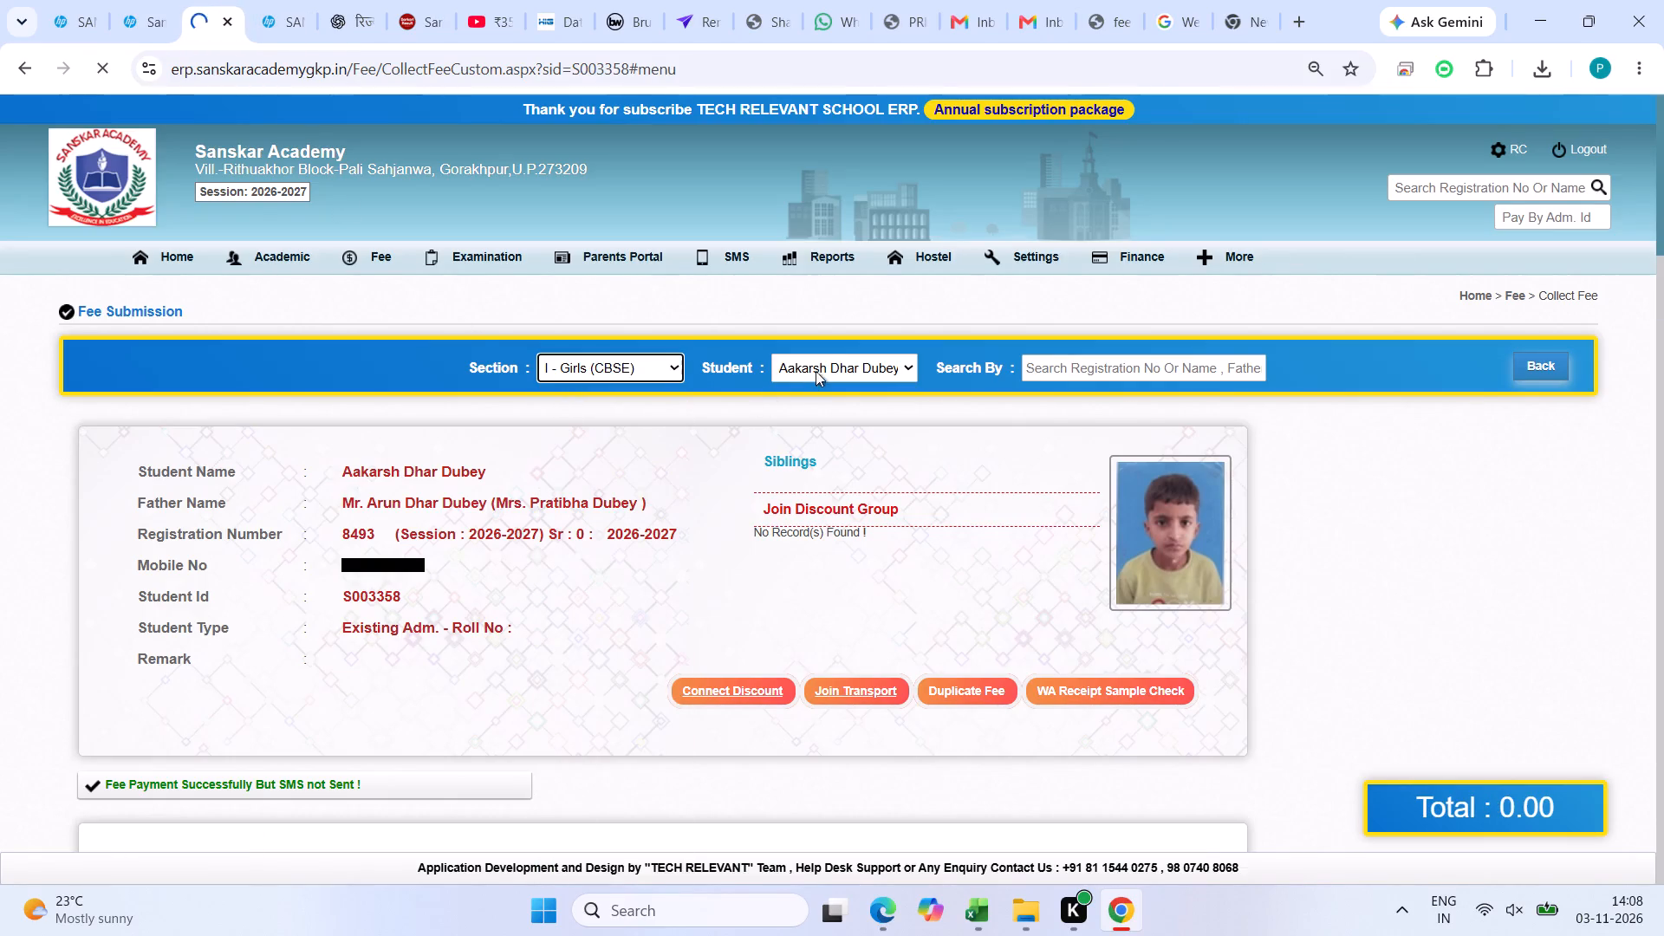
Look through the full list of students and their fathers' names in section I - Girls (CBSE).
{"action": "double_click", "coordinate": [816, 371]}
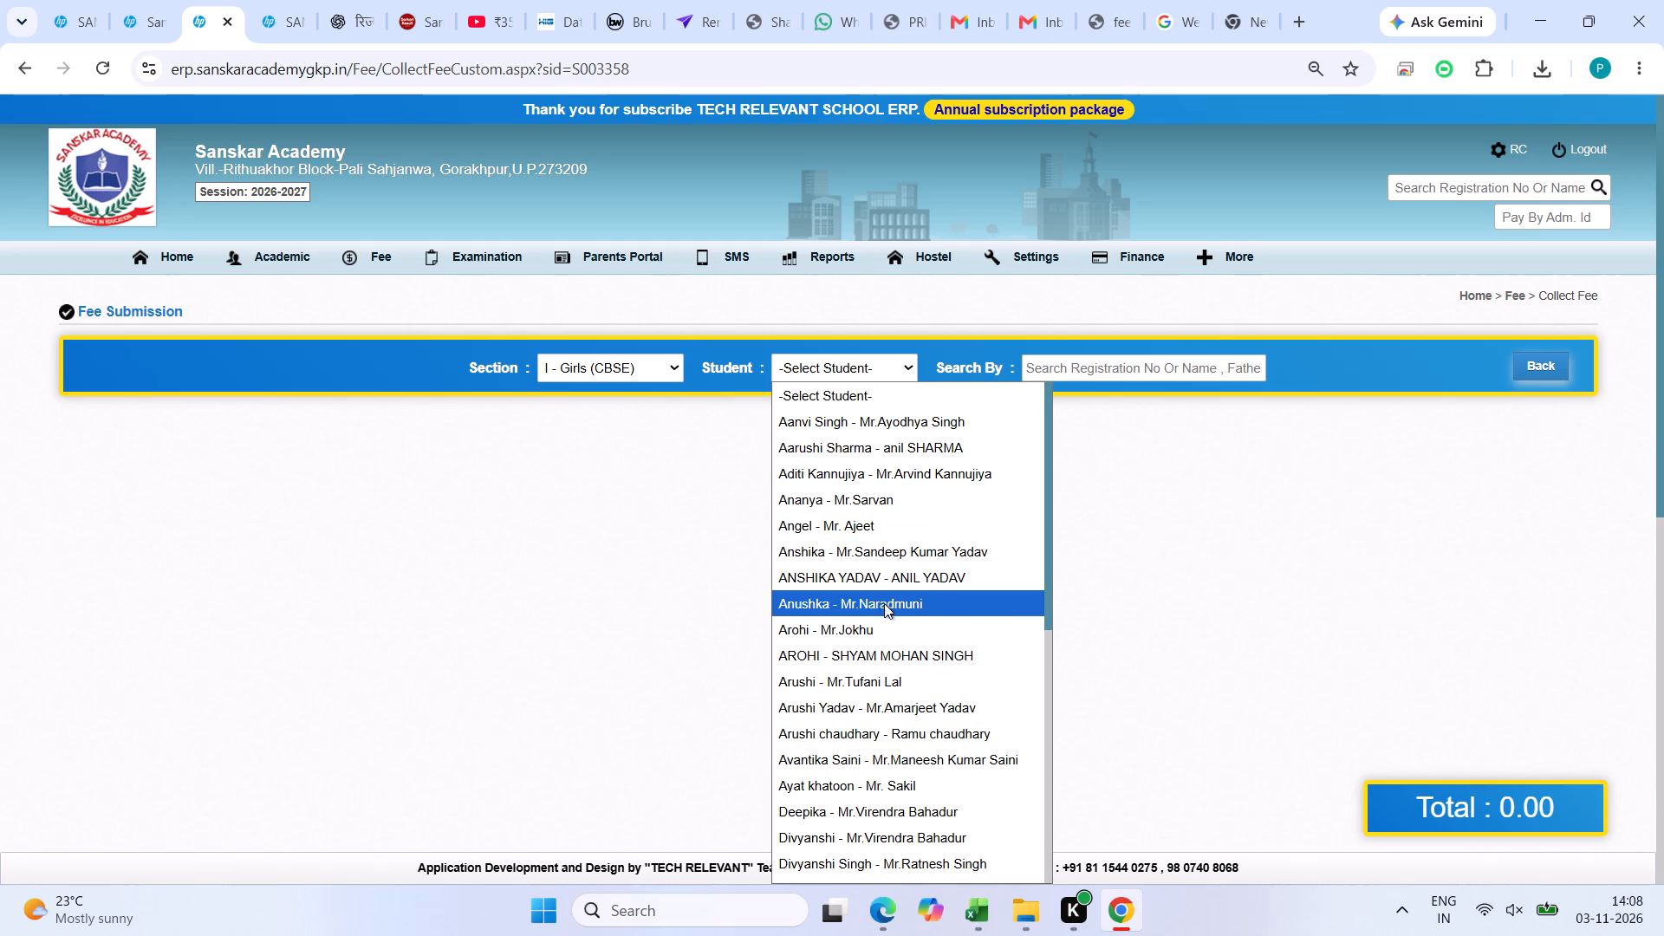
{"action": "scroll", "coordinate": [902, 766], "scroll_direction": "up", "scroll_amount": 1}
{"action": "scroll", "coordinate": [902, 766], "scroll_direction": "down", "scroll_amount": 1}
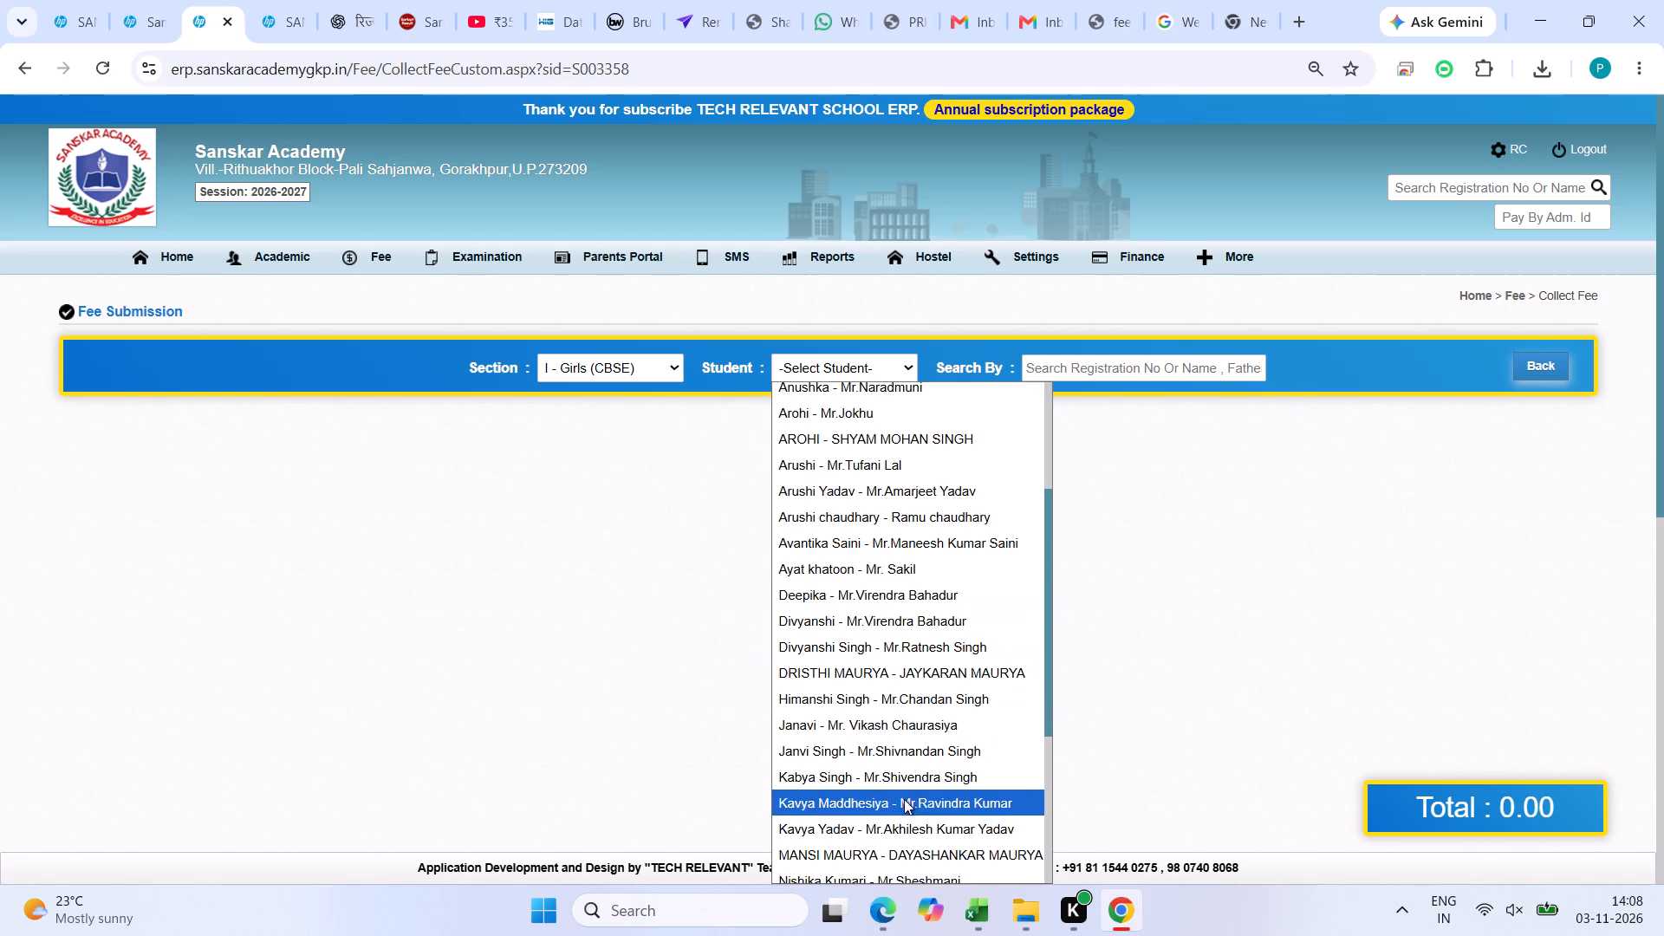
{"action": "scroll", "coordinate": [907, 811], "scroll_direction": "down", "scroll_amount": 1}
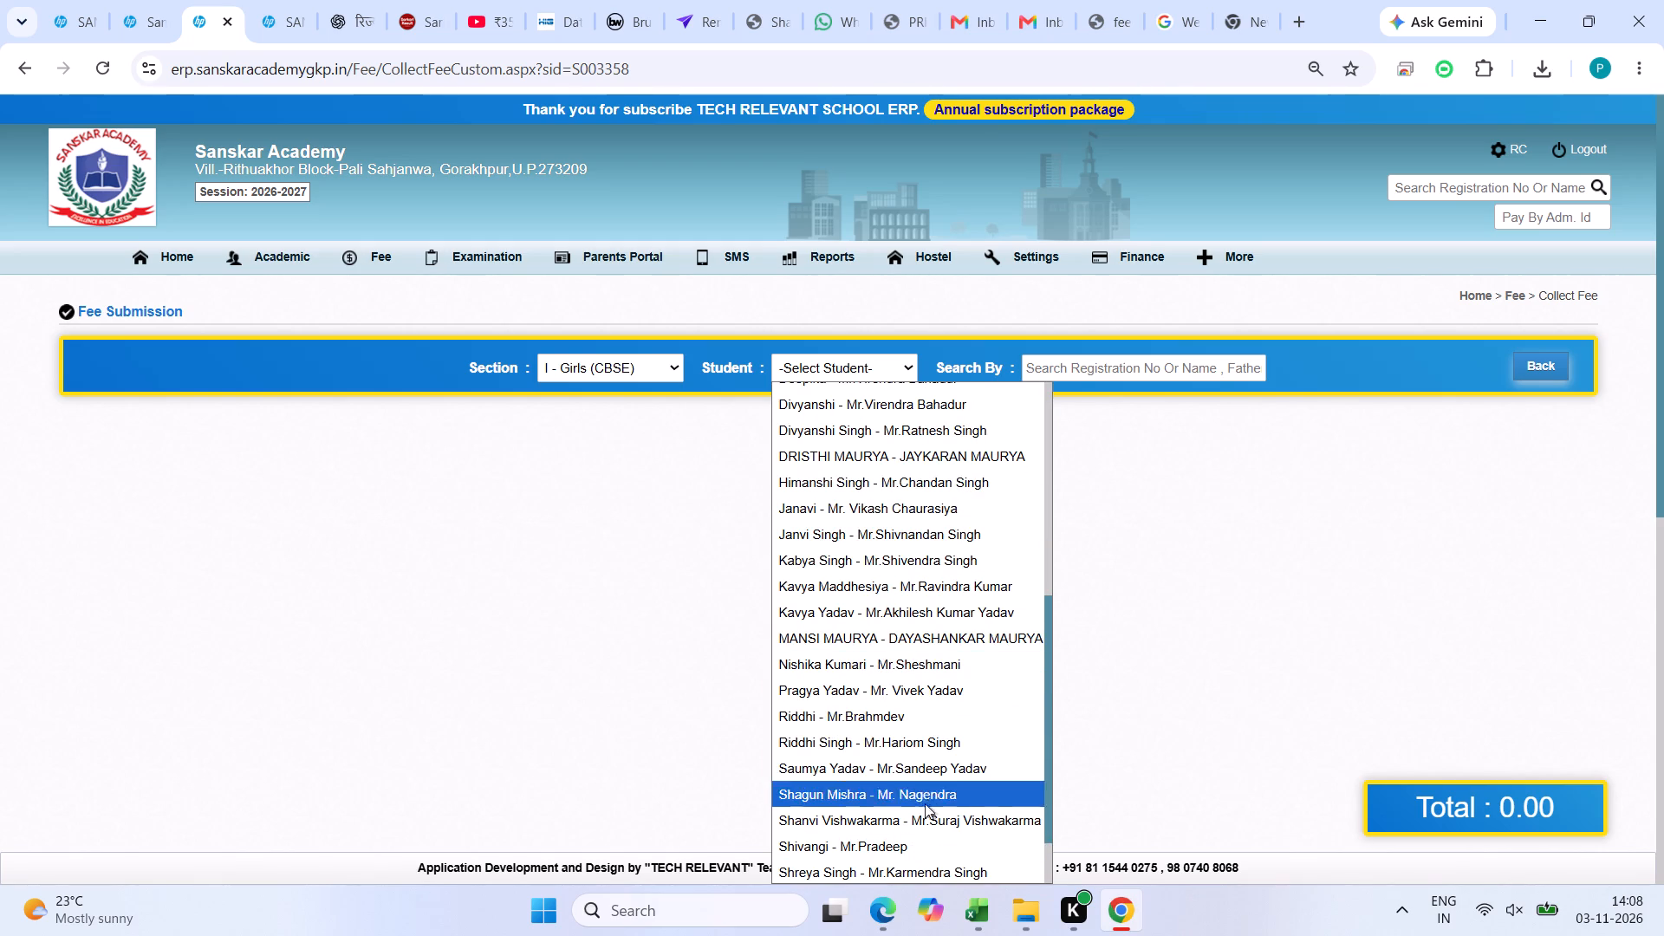
{"action": "scroll", "coordinate": [929, 820], "scroll_direction": "down", "scroll_amount": 3}
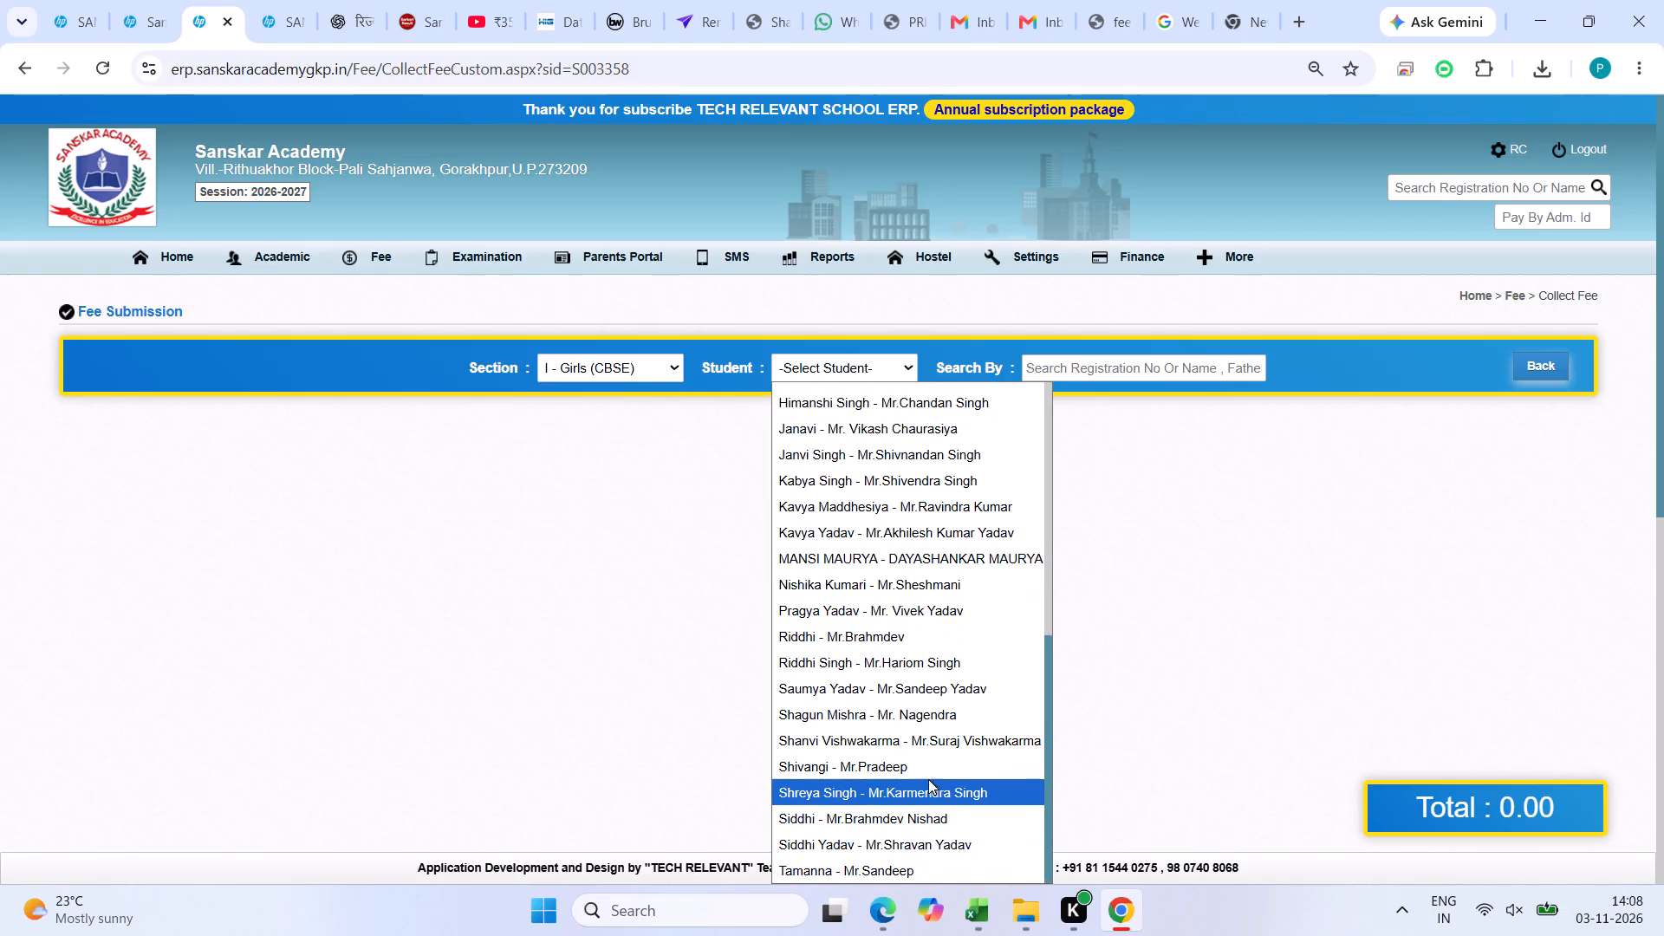
{"action": "scroll", "coordinate": [927, 779], "scroll_direction": "up", "scroll_amount": 1}
{"action": "scroll", "coordinate": [927, 779], "scroll_direction": "down", "scroll_amount": 1}
{"action": "scroll", "coordinate": [926, 776], "scroll_direction": "up", "scroll_amount": 7}
{"action": "scroll", "coordinate": [938, 752], "scroll_direction": "down", "scroll_amount": 1}
{"action": "scroll", "coordinate": [932, 715], "scroll_direction": "up", "scroll_amount": 1}
{"action": "scroll", "coordinate": [932, 715], "scroll_direction": "down", "scroll_amount": 1}
{"action": "scroll", "coordinate": [932, 715], "scroll_direction": "up", "scroll_amount": 2}
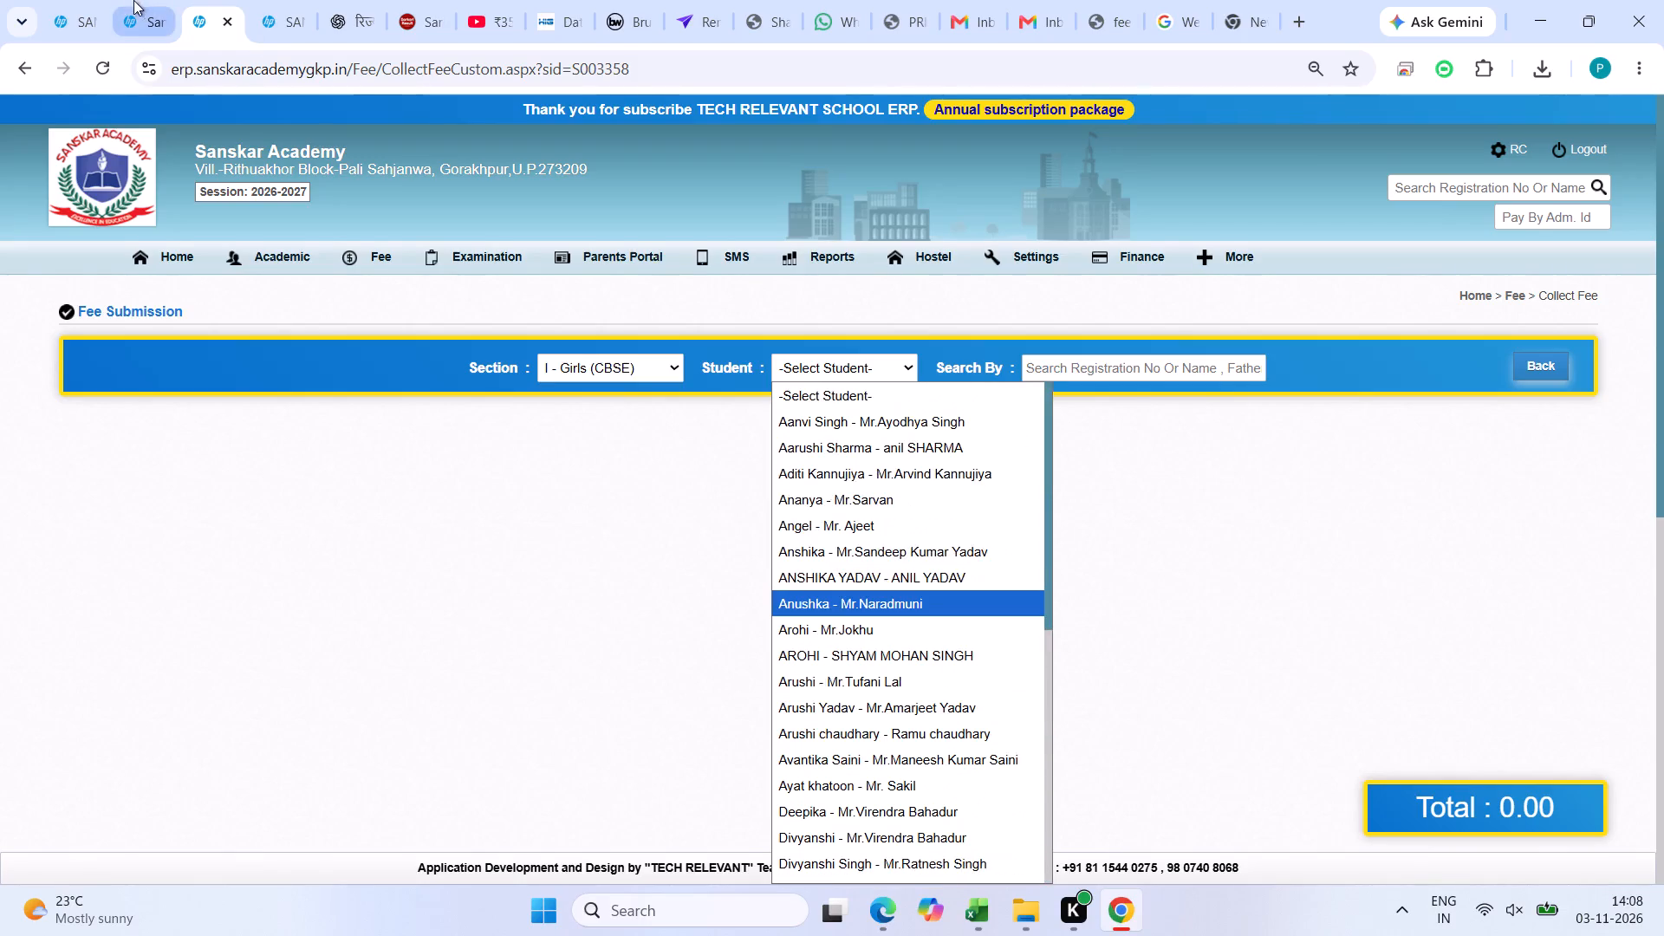
Check the student and father details on the II - Girls (CBSE) student's fee page.
{"action": "left_click", "coordinate": [138, 0]}
{"action": "scroll", "coordinate": [549, 398], "scroll_direction": "up", "scroll_amount": 6}
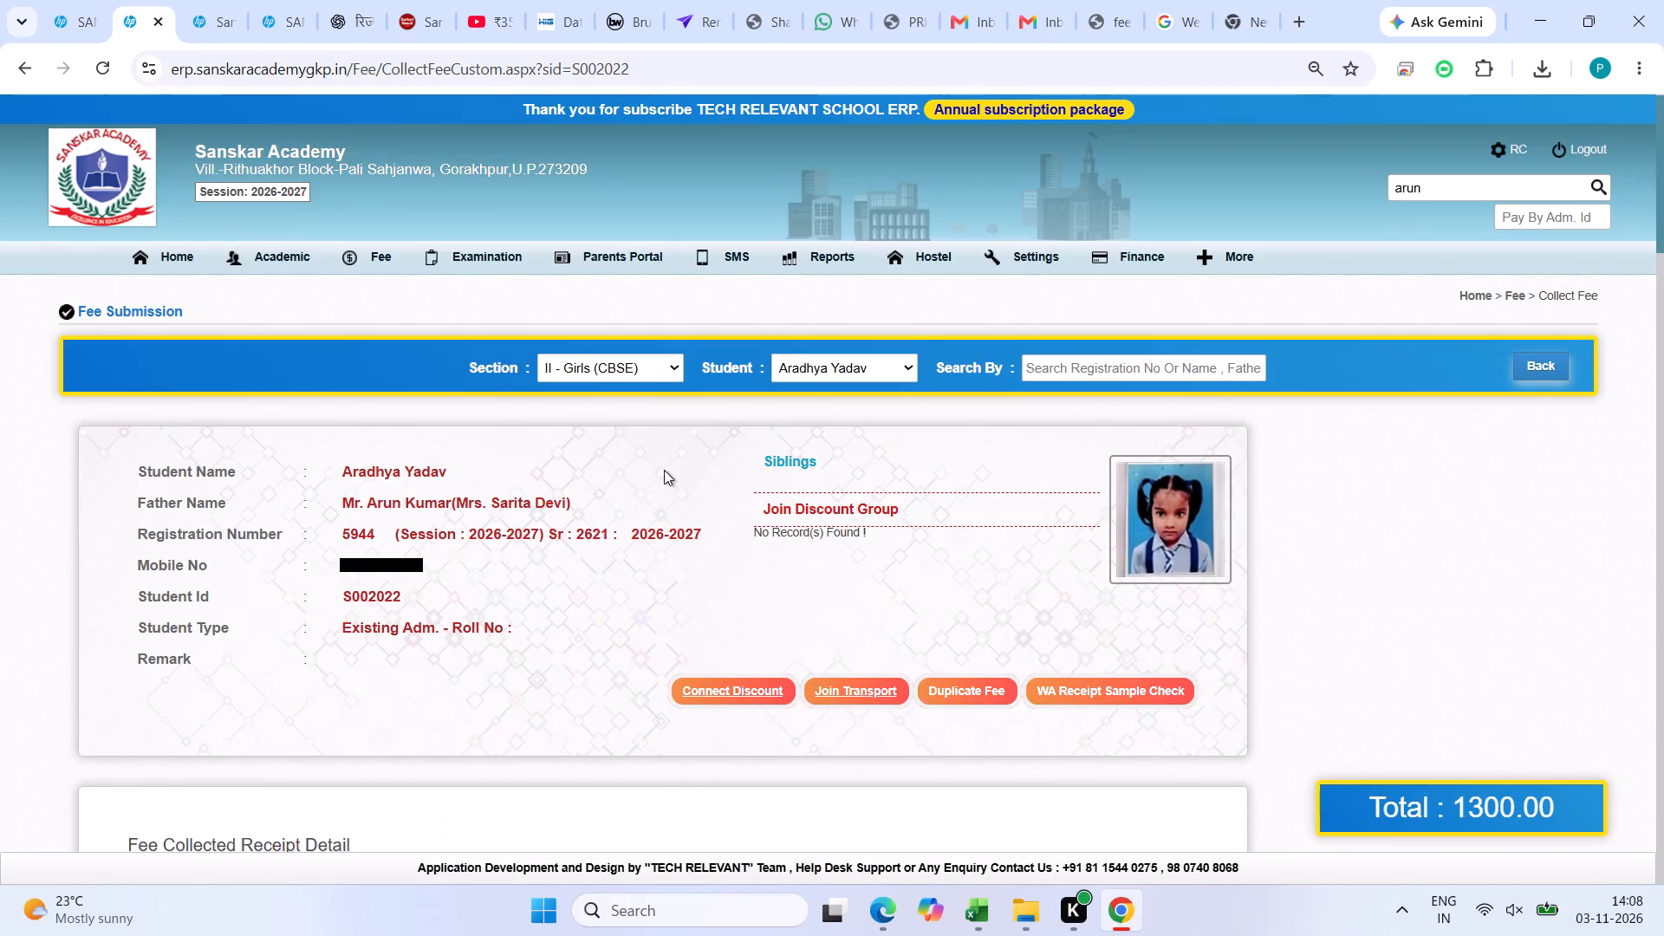
Go back to the I - Girls (CBSE) section page and look through its student list again.
{"action": "left_click", "coordinate": [201, 0]}
{"action": "left_click", "coordinate": [831, 364]}
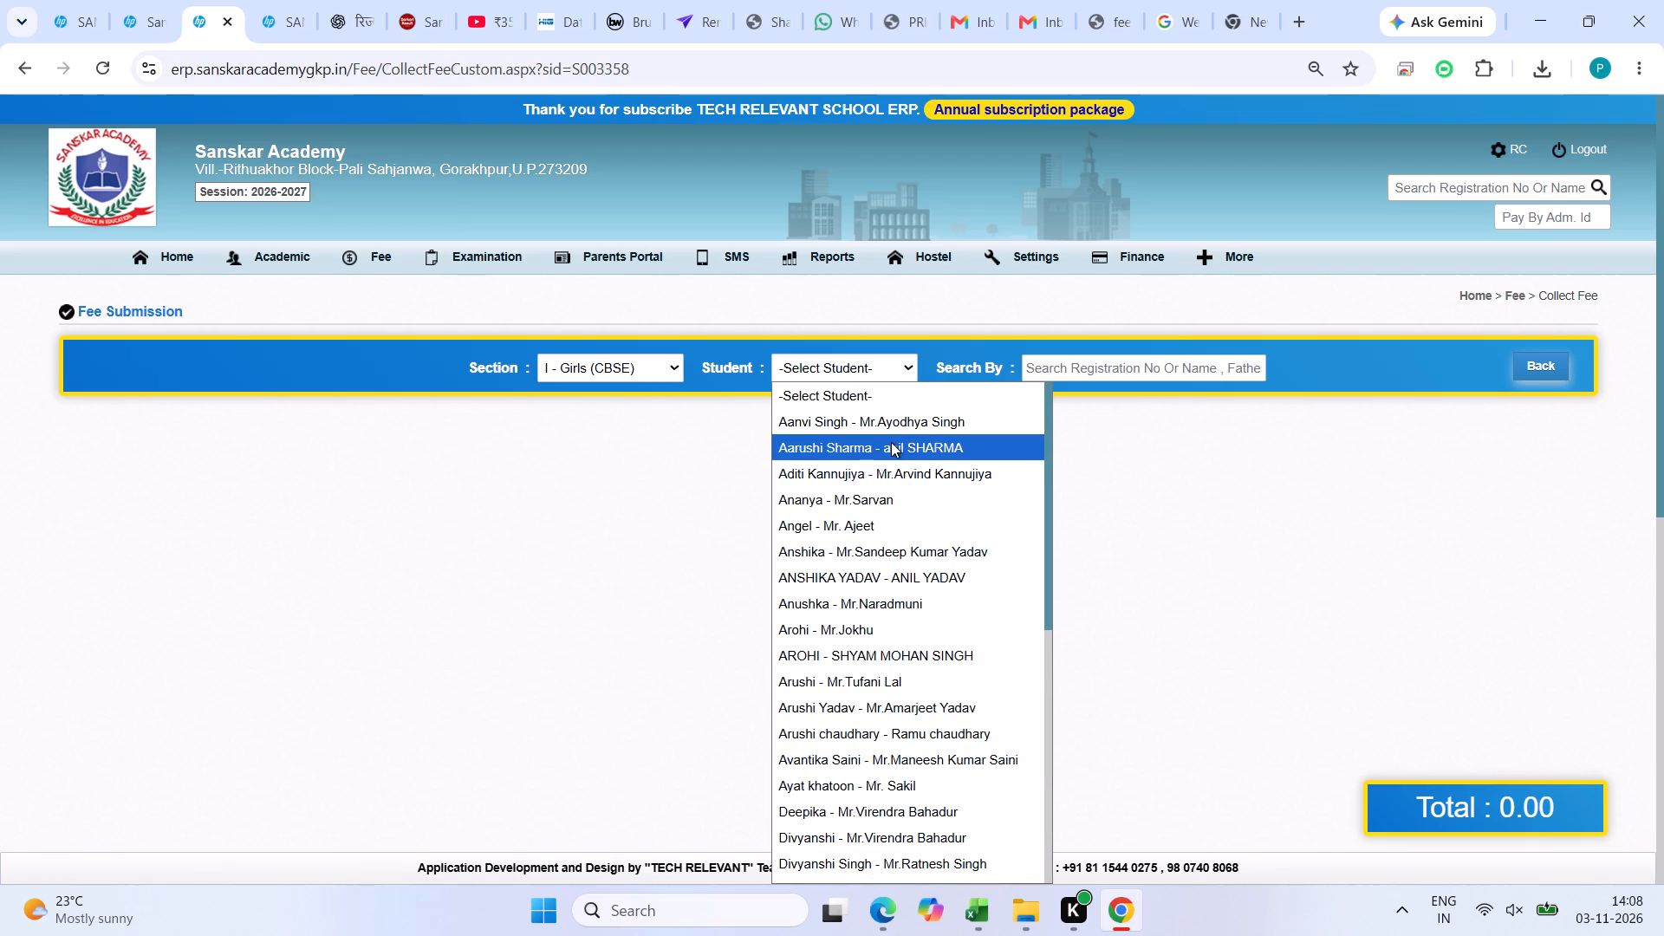
{"action": "scroll", "coordinate": [891, 442], "scroll_direction": "up", "scroll_amount": 4}
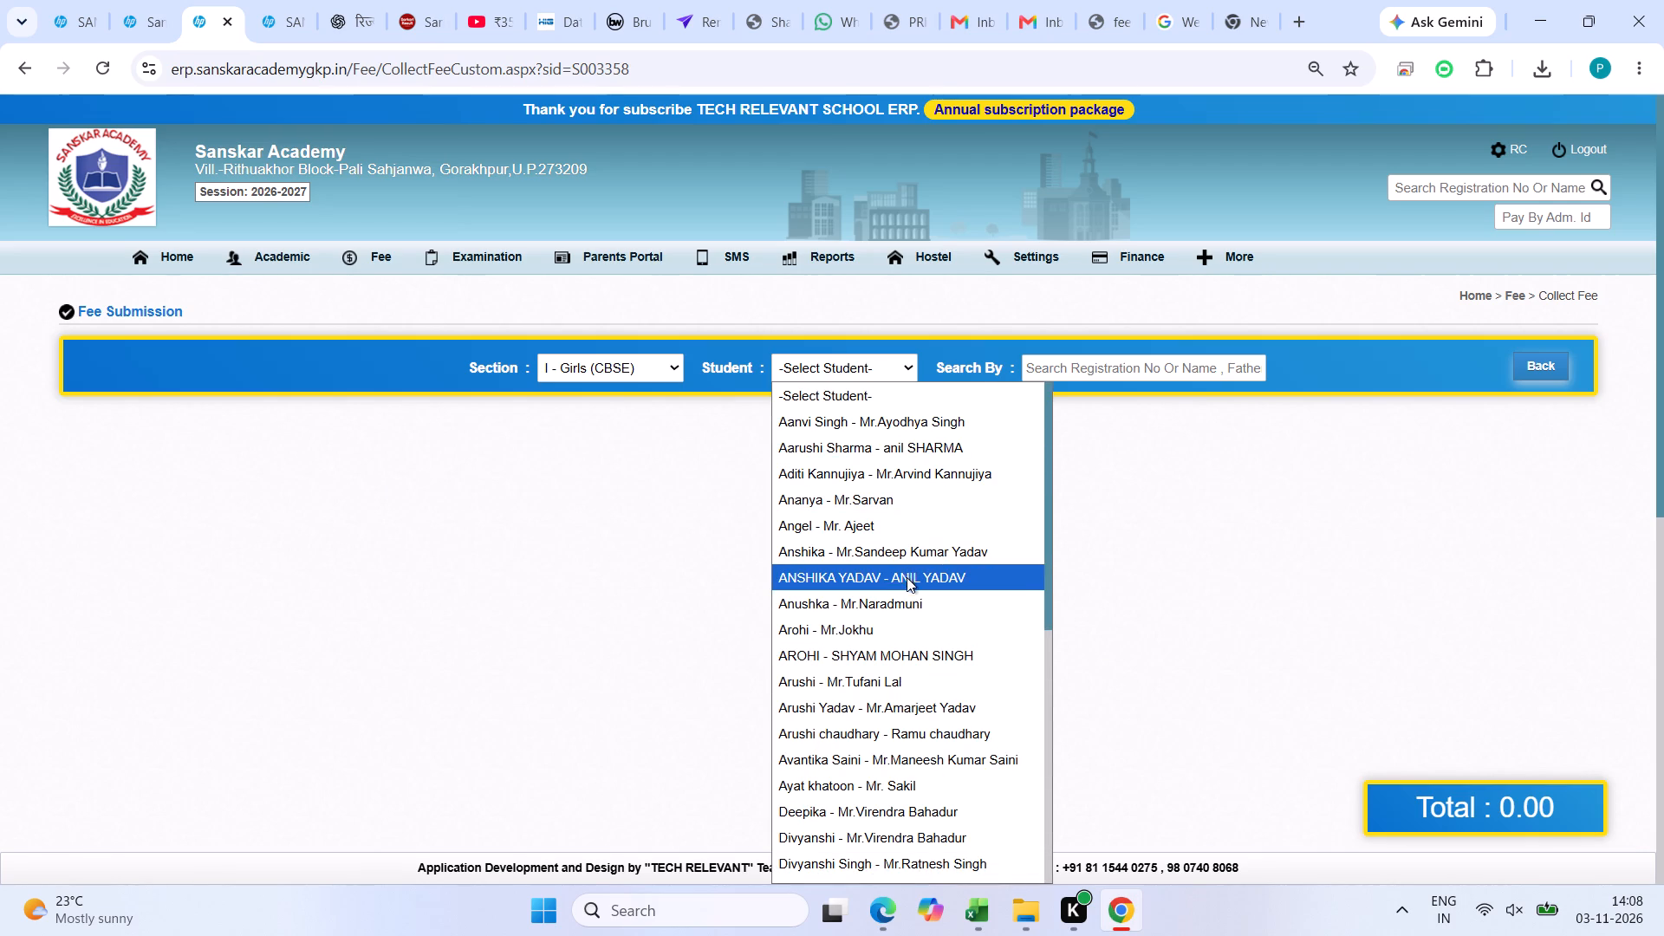
{"action": "scroll", "coordinate": [934, 779], "scroll_direction": "down", "scroll_amount": 1}
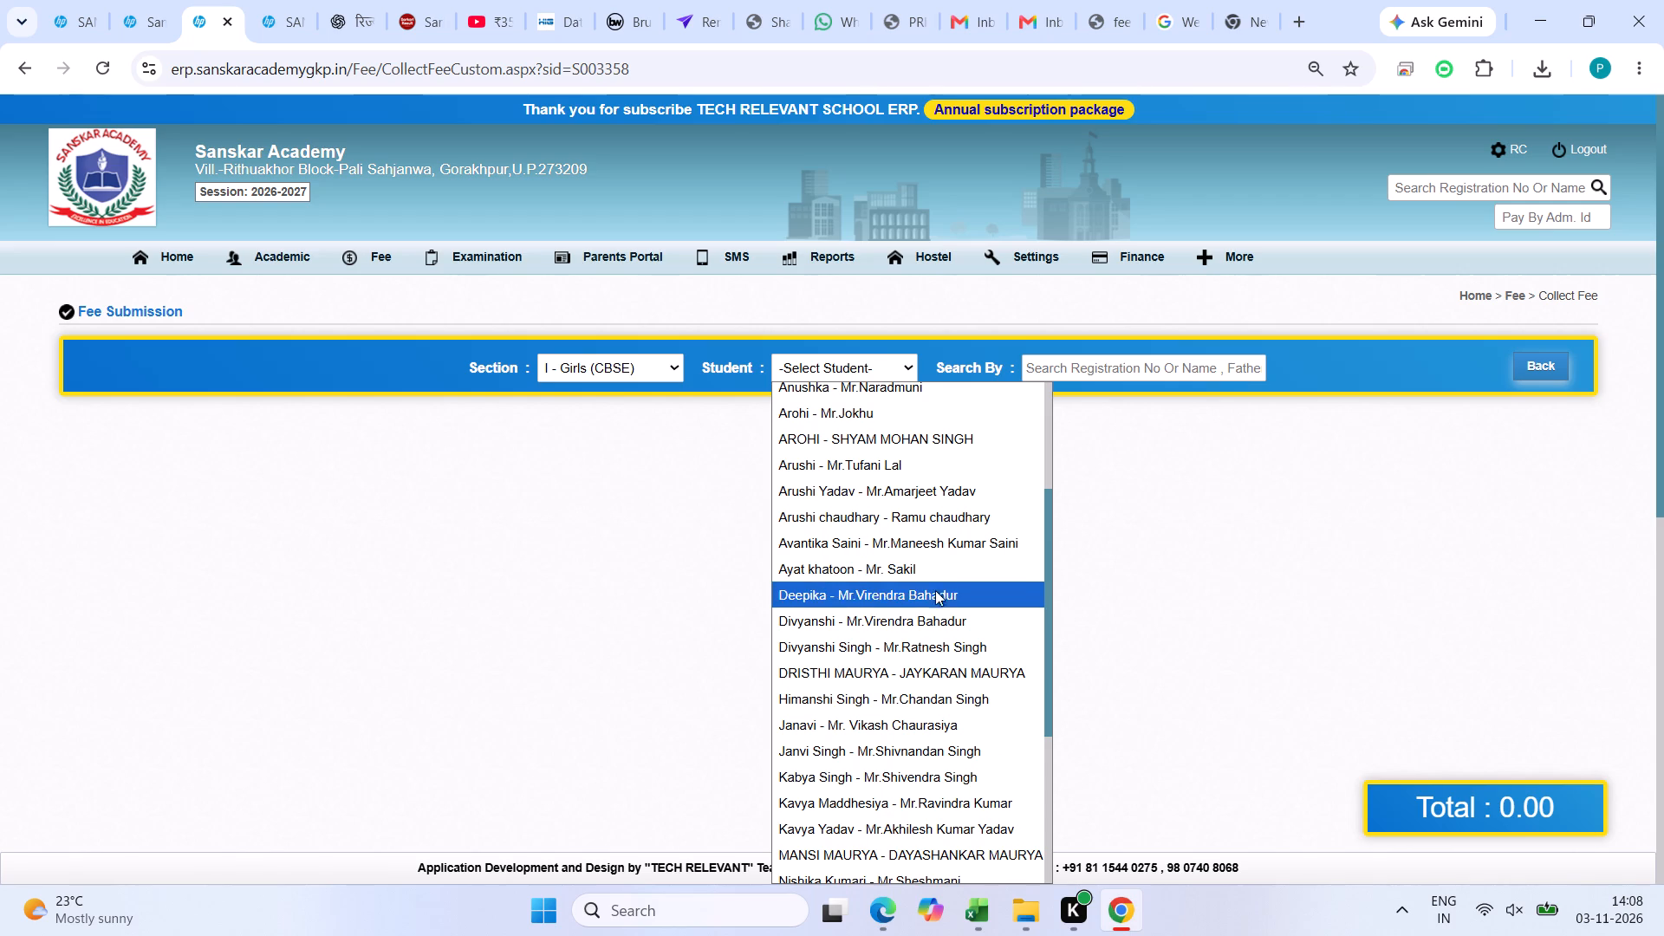
{"action": "scroll", "coordinate": [960, 786], "scroll_direction": "down", "scroll_amount": 1}
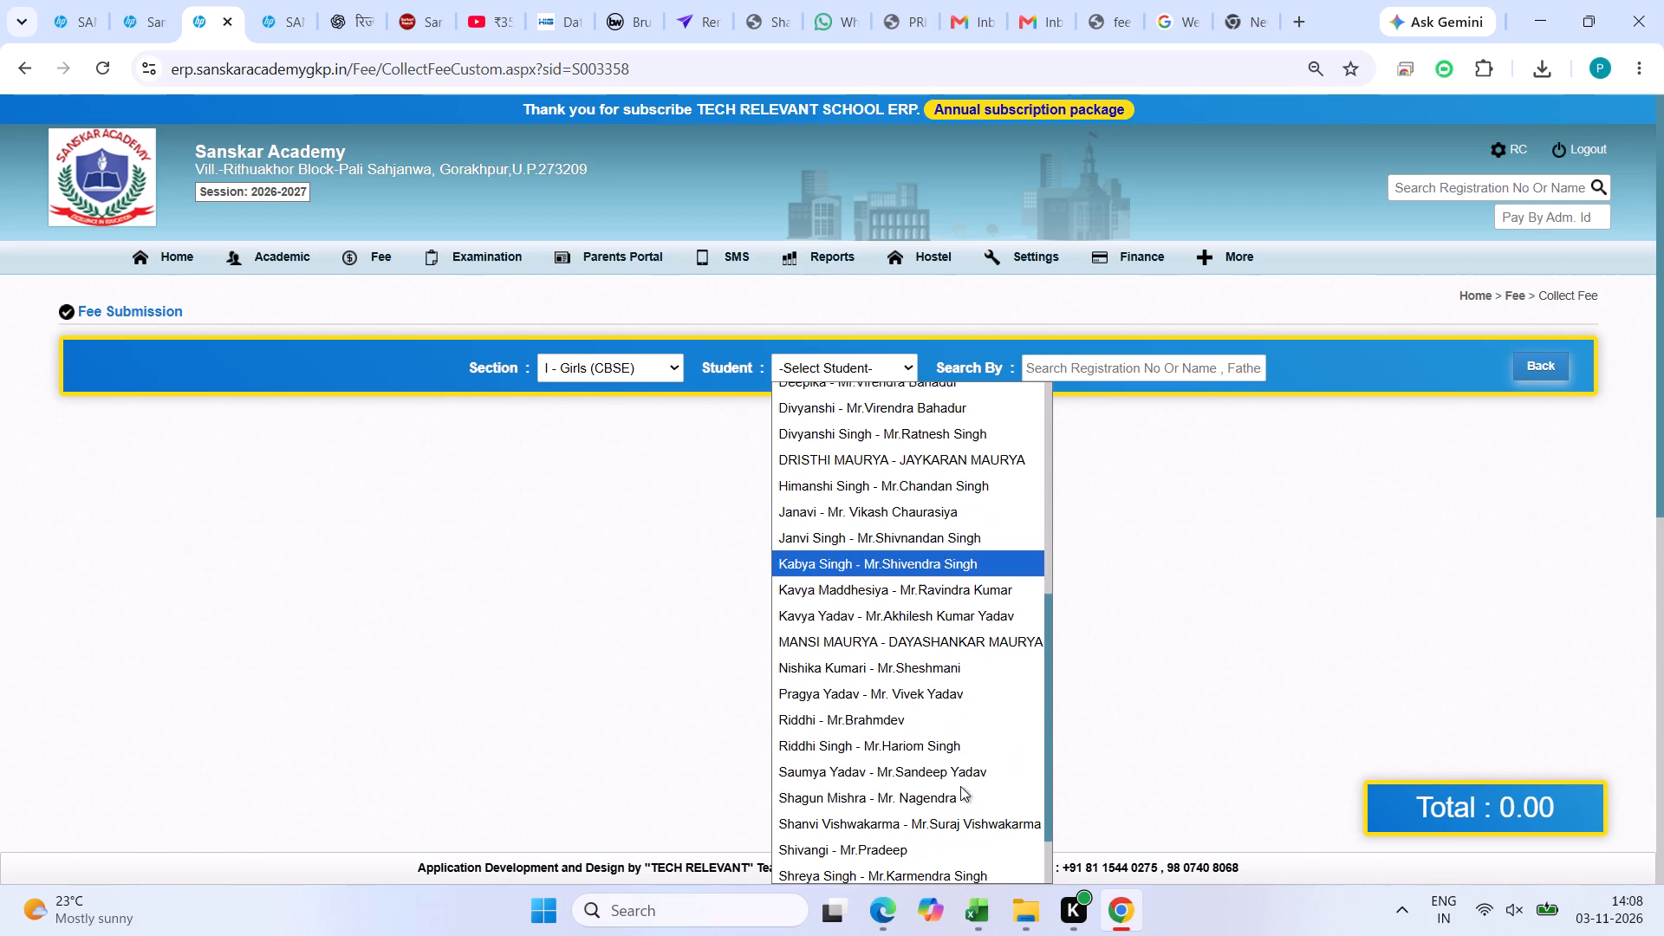
{"action": "scroll", "coordinate": [971, 742], "scroll_direction": "down", "scroll_amount": 3}
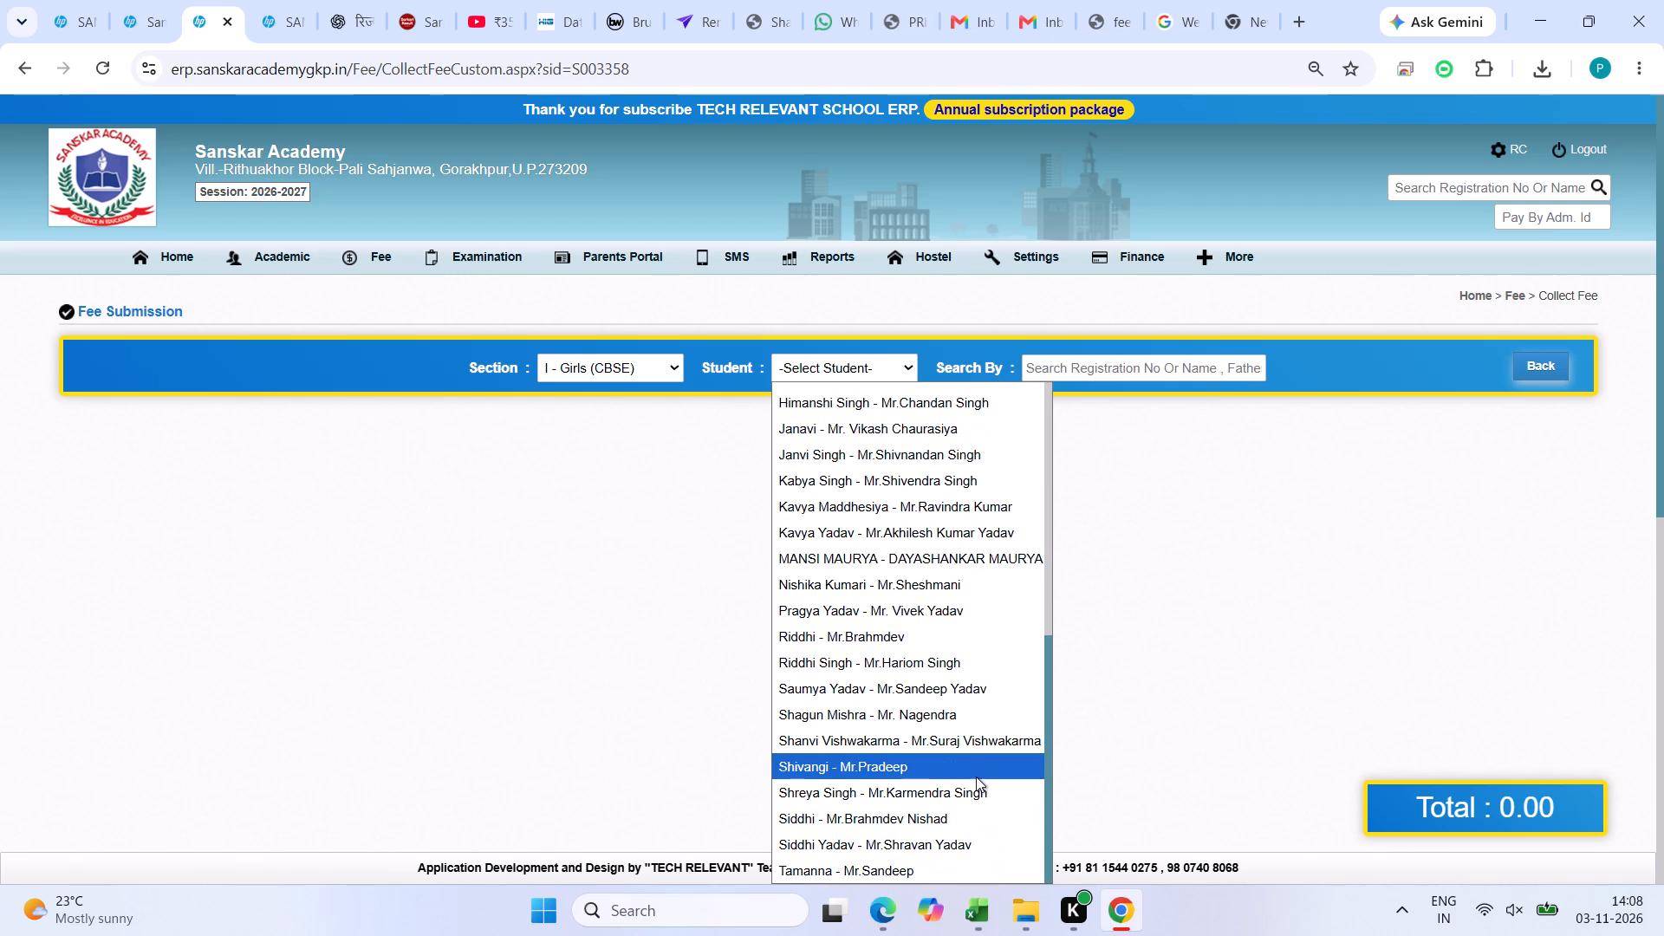
{"action": "scroll", "coordinate": [976, 777], "scroll_direction": "down", "scroll_amount": 1}
{"action": "scroll", "coordinate": [978, 775], "scroll_direction": "up", "scroll_amount": 5}
{"action": "scroll", "coordinate": [978, 774], "scroll_direction": "down", "scroll_amount": 1}
{"action": "scroll", "coordinate": [978, 767], "scroll_direction": "up", "scroll_amount": 1}
{"action": "scroll", "coordinate": [978, 759], "scroll_direction": "down", "scroll_amount": 1}
{"action": "scroll", "coordinate": [978, 759], "scroll_direction": "up", "scroll_amount": 1}
{"action": "scroll", "coordinate": [978, 759], "scroll_direction": "down", "scroll_amount": 1}
{"action": "scroll", "coordinate": [978, 759], "scroll_direction": "up", "scroll_amount": 6}
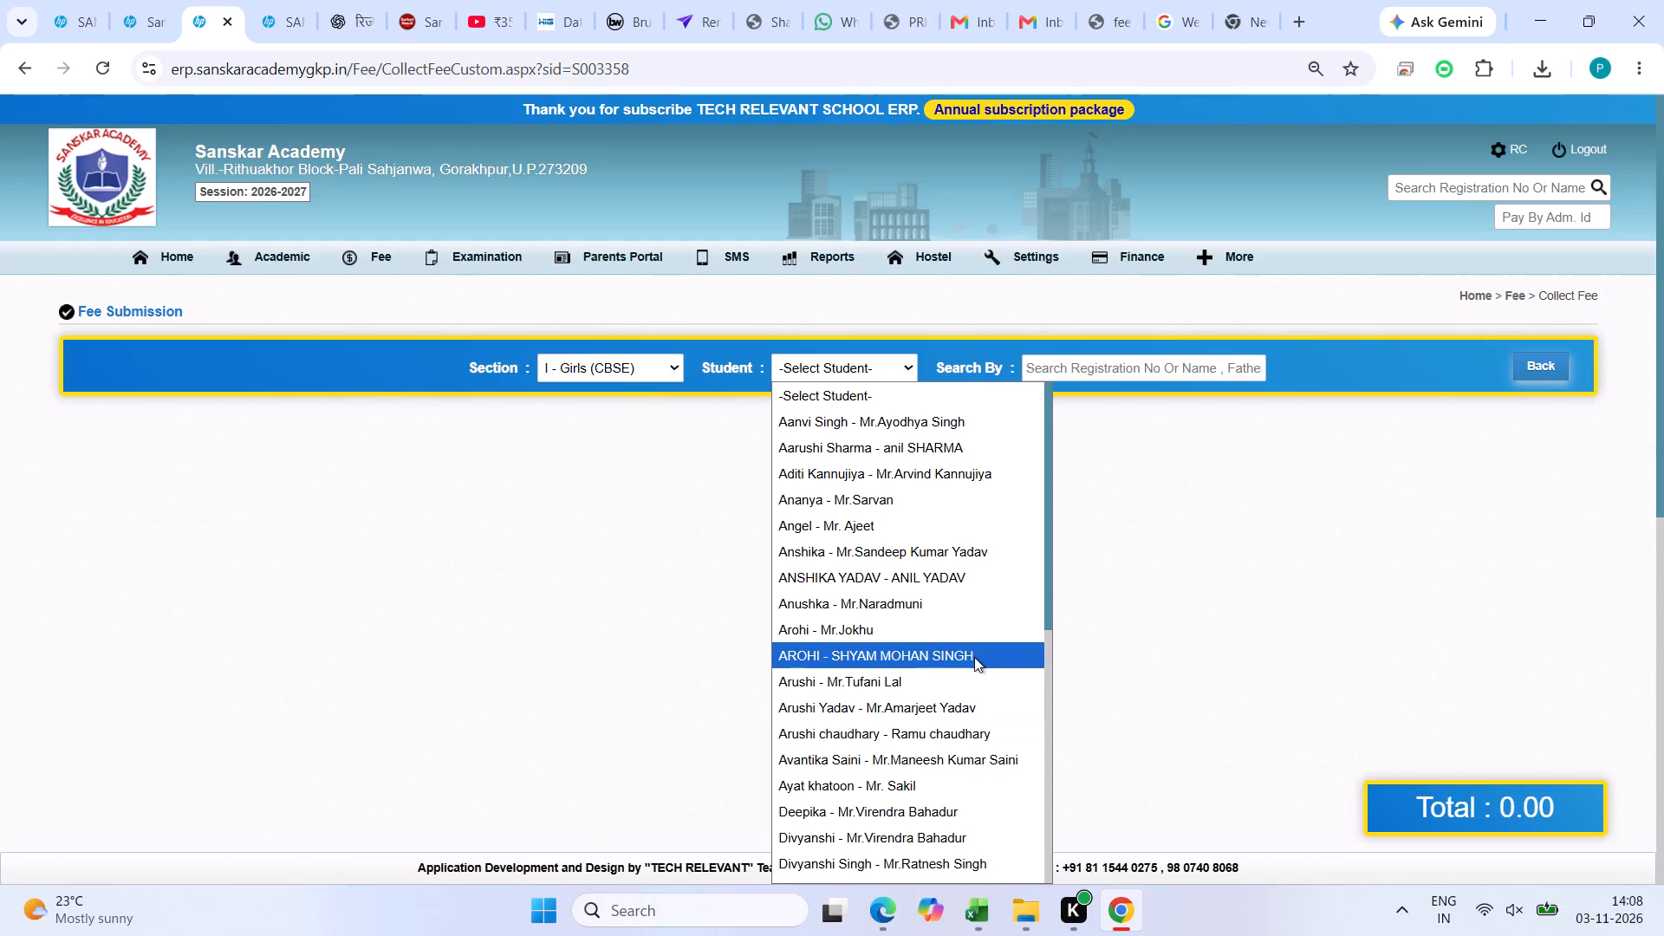
{"action": "scroll", "coordinate": [974, 657], "scroll_direction": "up", "scroll_amount": 2}
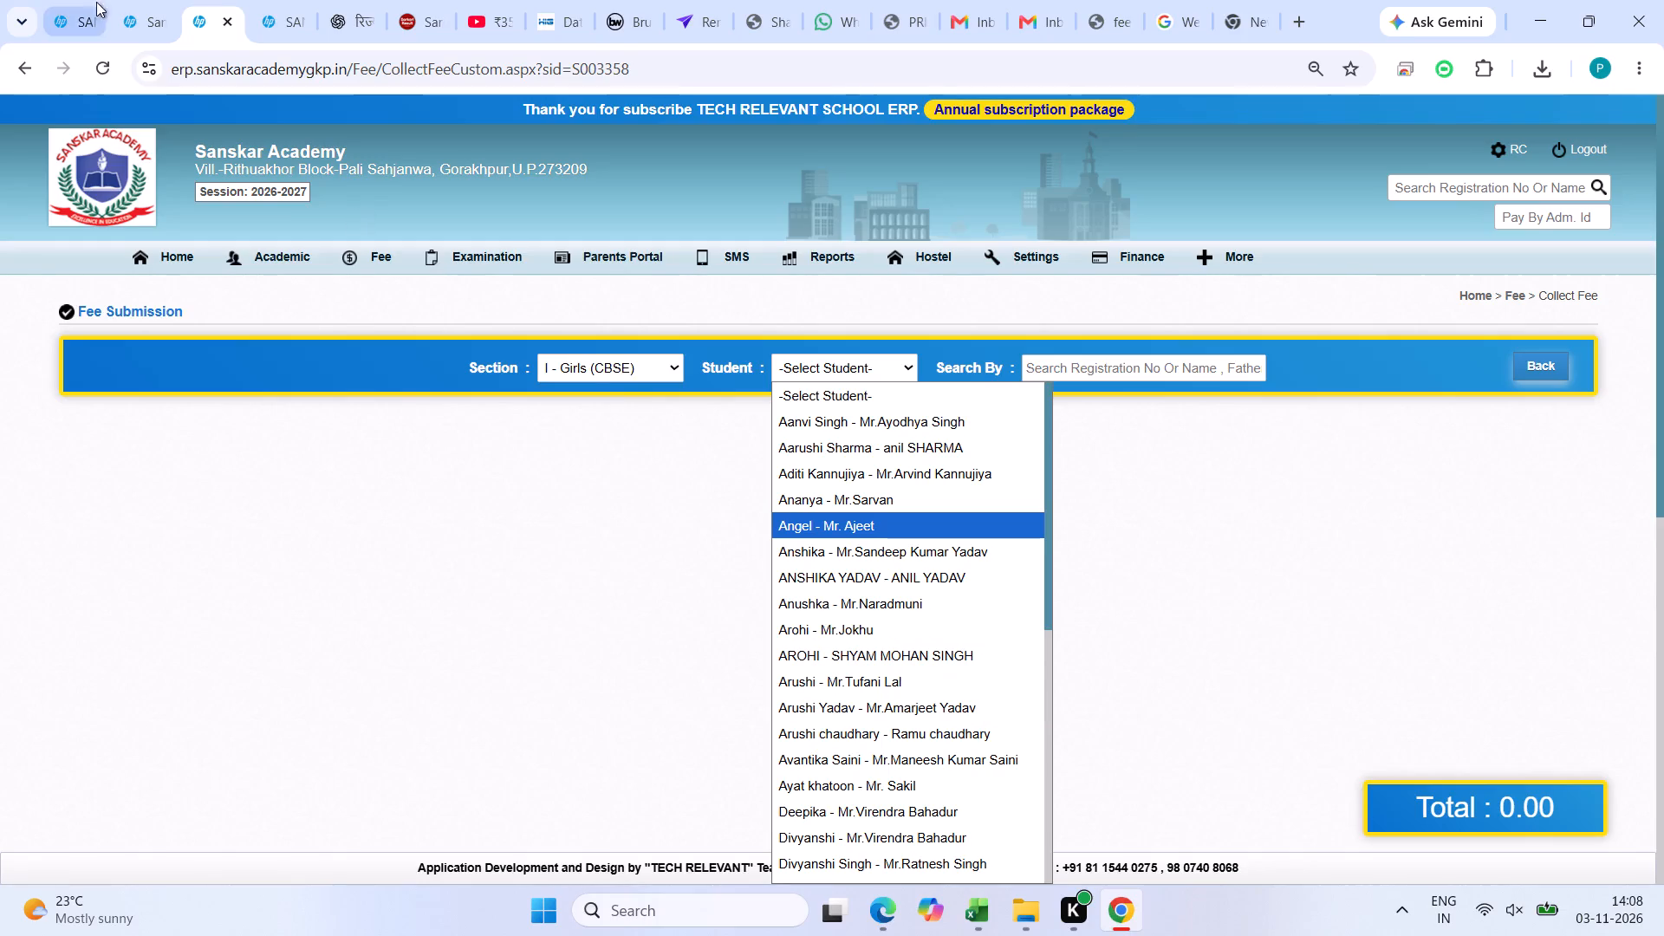
Return to the II - Girls (CBSE) student's fee page and review the student details and collected receipts.
{"action": "left_click", "coordinate": [147, 5]}
{"action": "scroll", "coordinate": [592, 474], "scroll_direction": "up", "scroll_amount": 1}
{"action": "scroll", "coordinate": [765, 509], "scroll_direction": "up", "scroll_amount": 2}
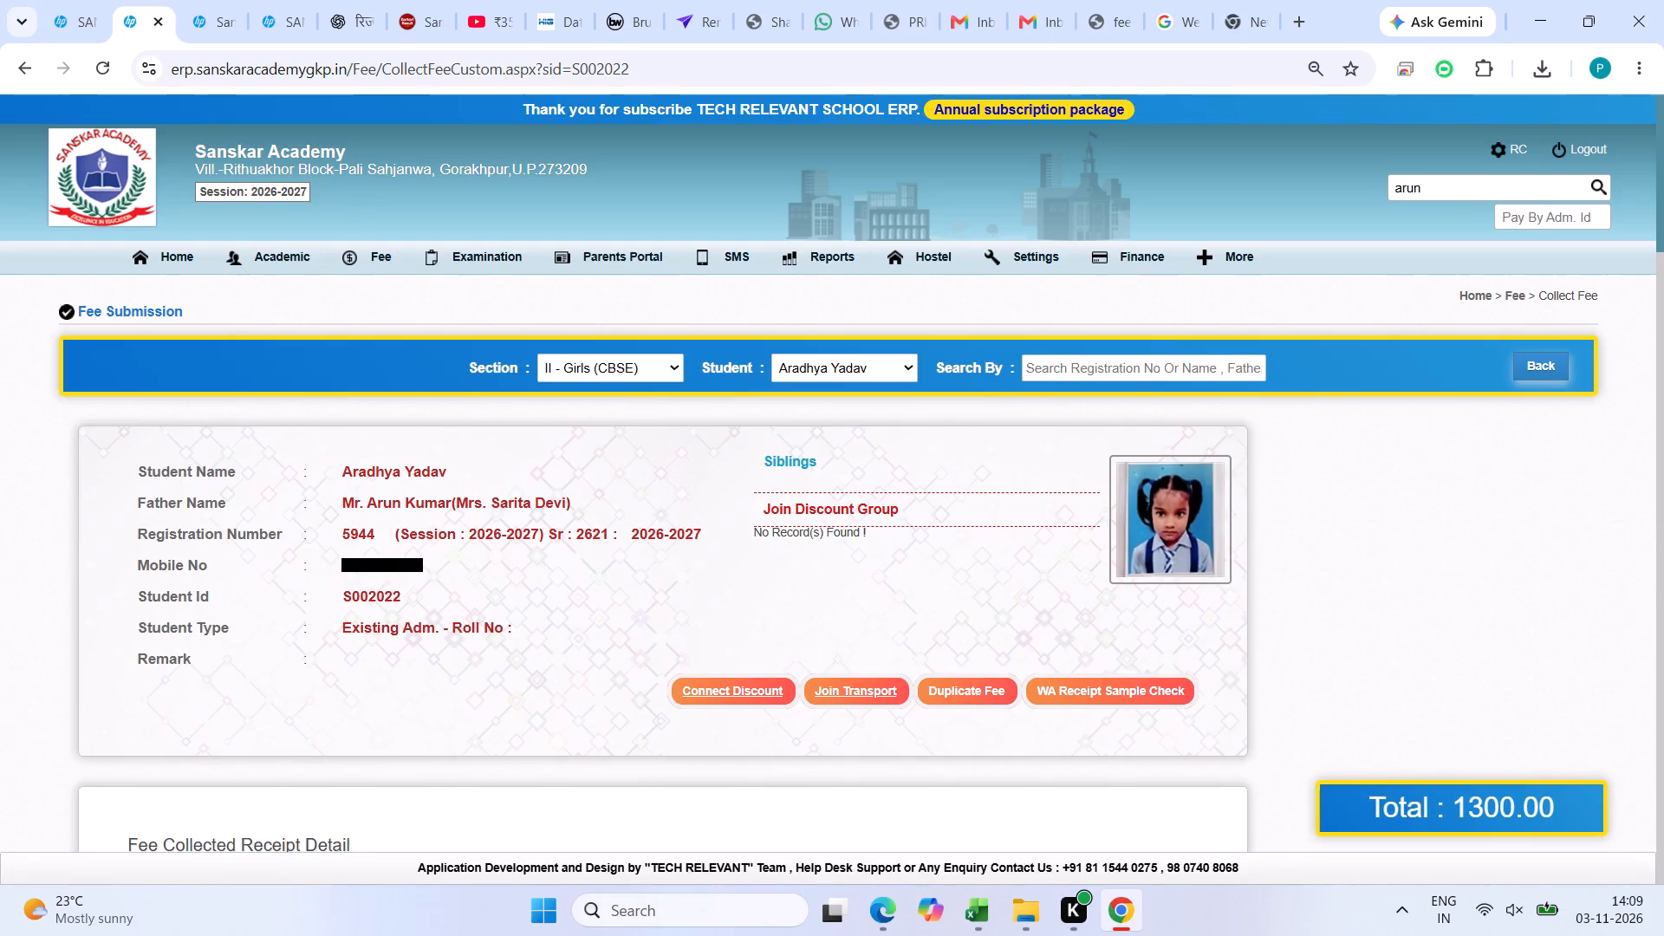
{"action": "scroll", "coordinate": [640, 470], "scroll_direction": "down", "scroll_amount": 7}
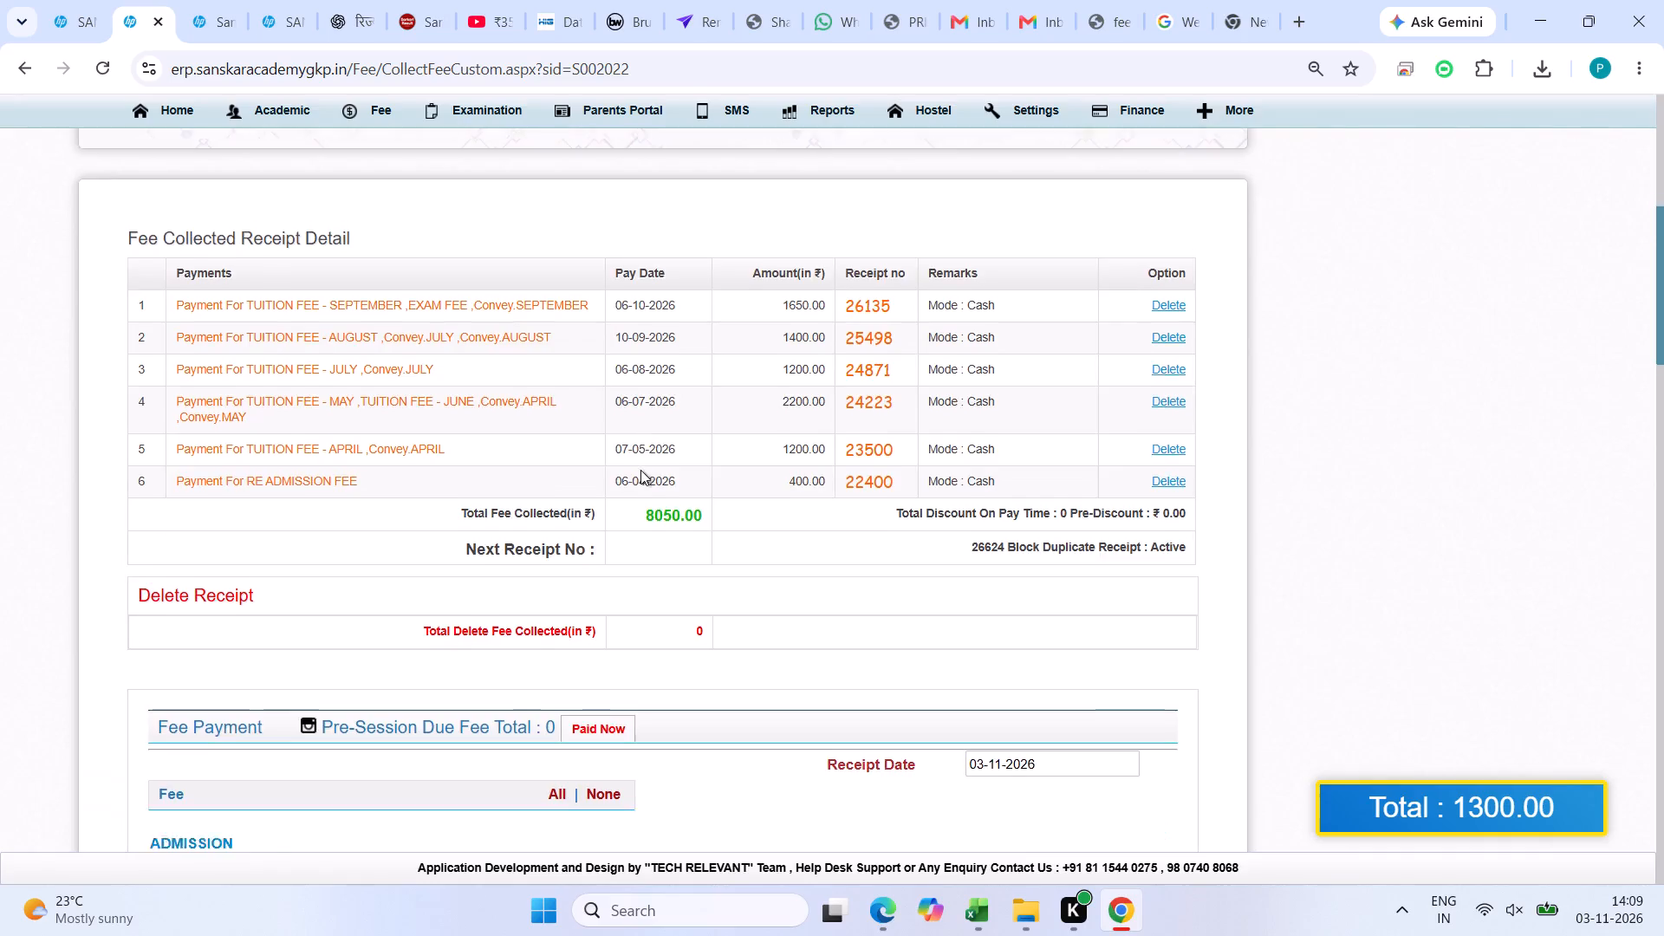
{"action": "scroll", "coordinate": [640, 470], "scroll_direction": "down", "scroll_amount": 1}
{"action": "scroll", "coordinate": [640, 470], "scroll_direction": "up", "scroll_amount": 5}
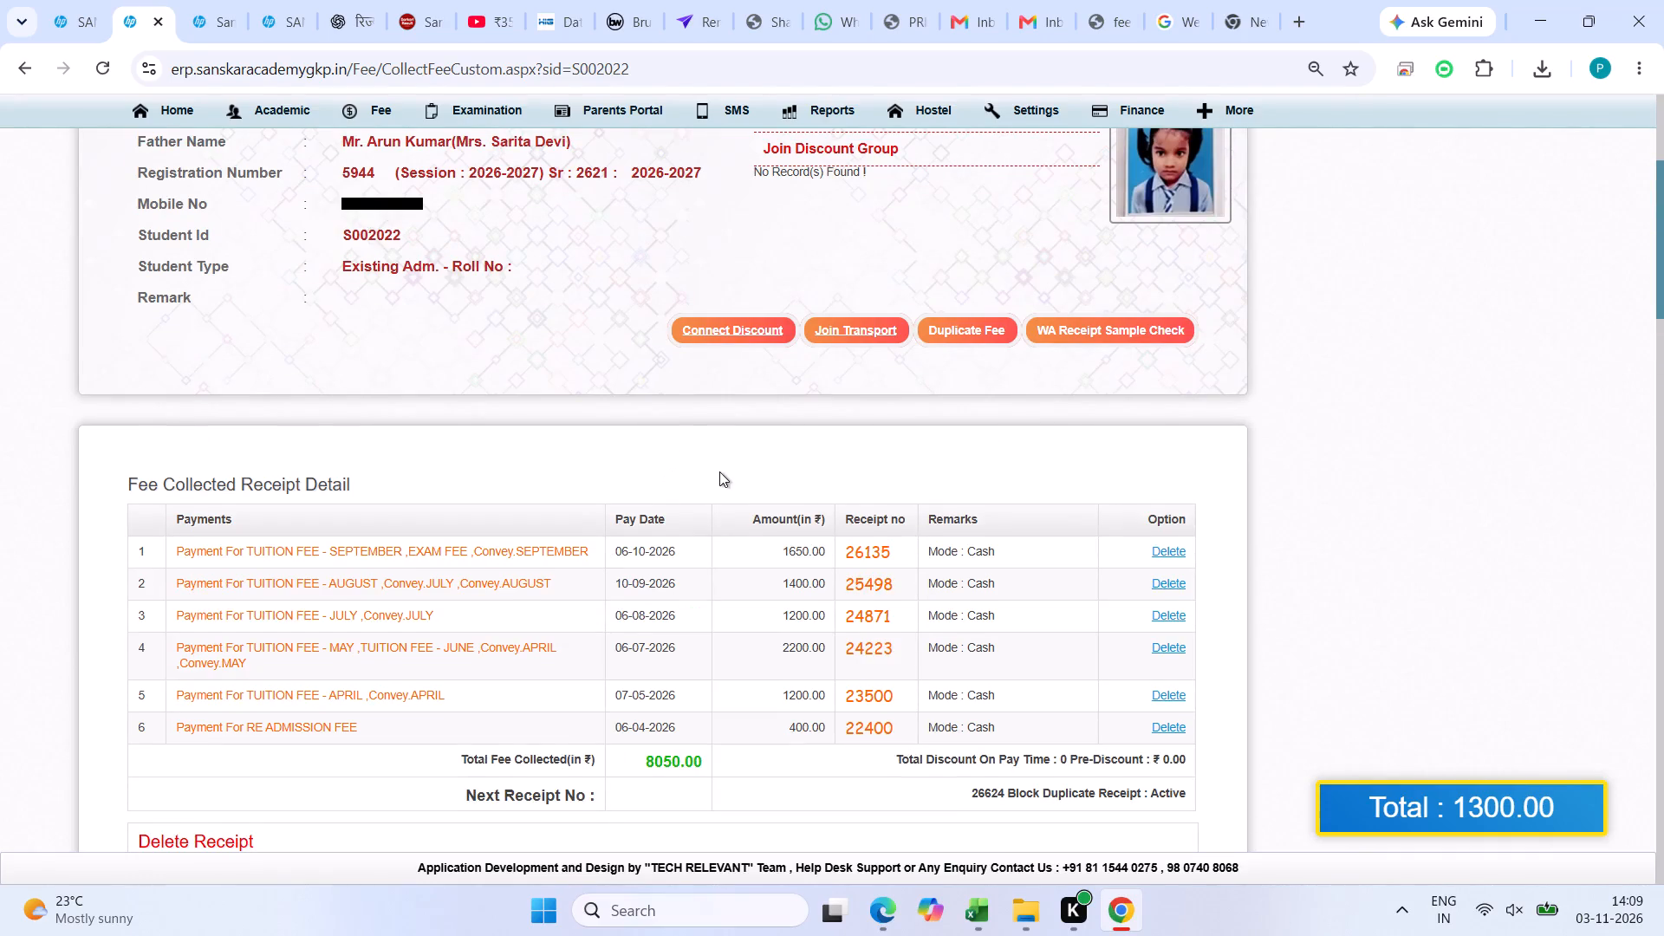
Look through the student list of section I - Girls (CBSE) again for the matching father's name.
{"action": "scroll", "coordinate": [723, 473], "scroll_direction": "up", "scroll_amount": 4}
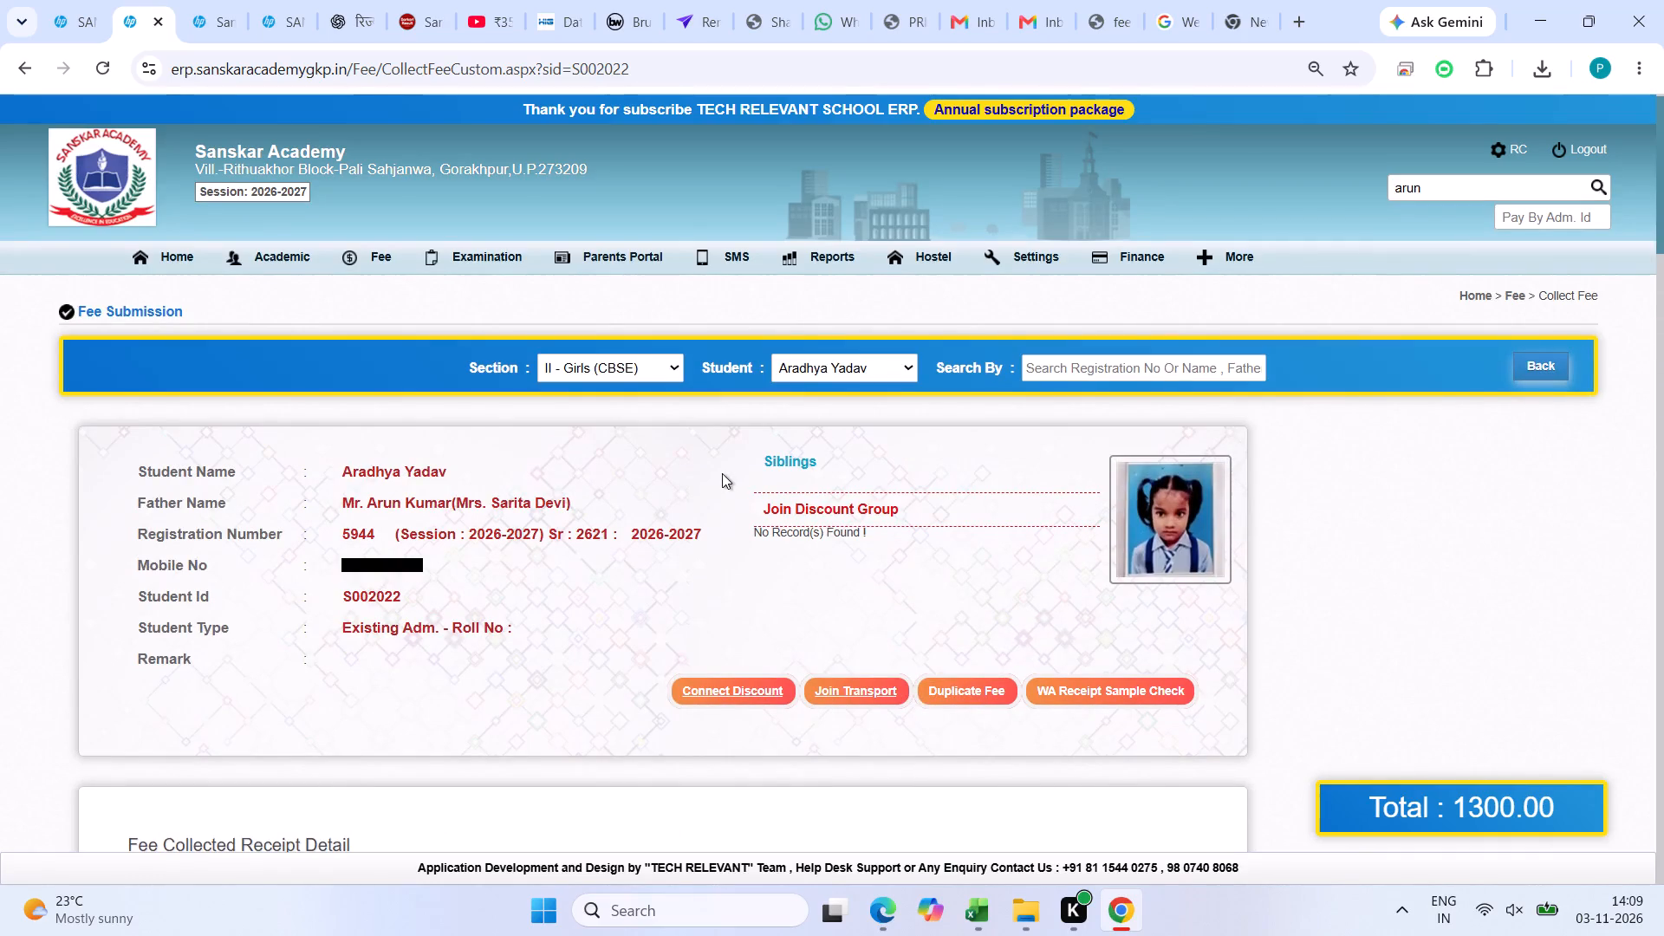
{"action": "scroll", "coordinate": [622, 428], "scroll_direction": "up", "scroll_amount": 2}
{"action": "left_click", "coordinate": [231, 6]}
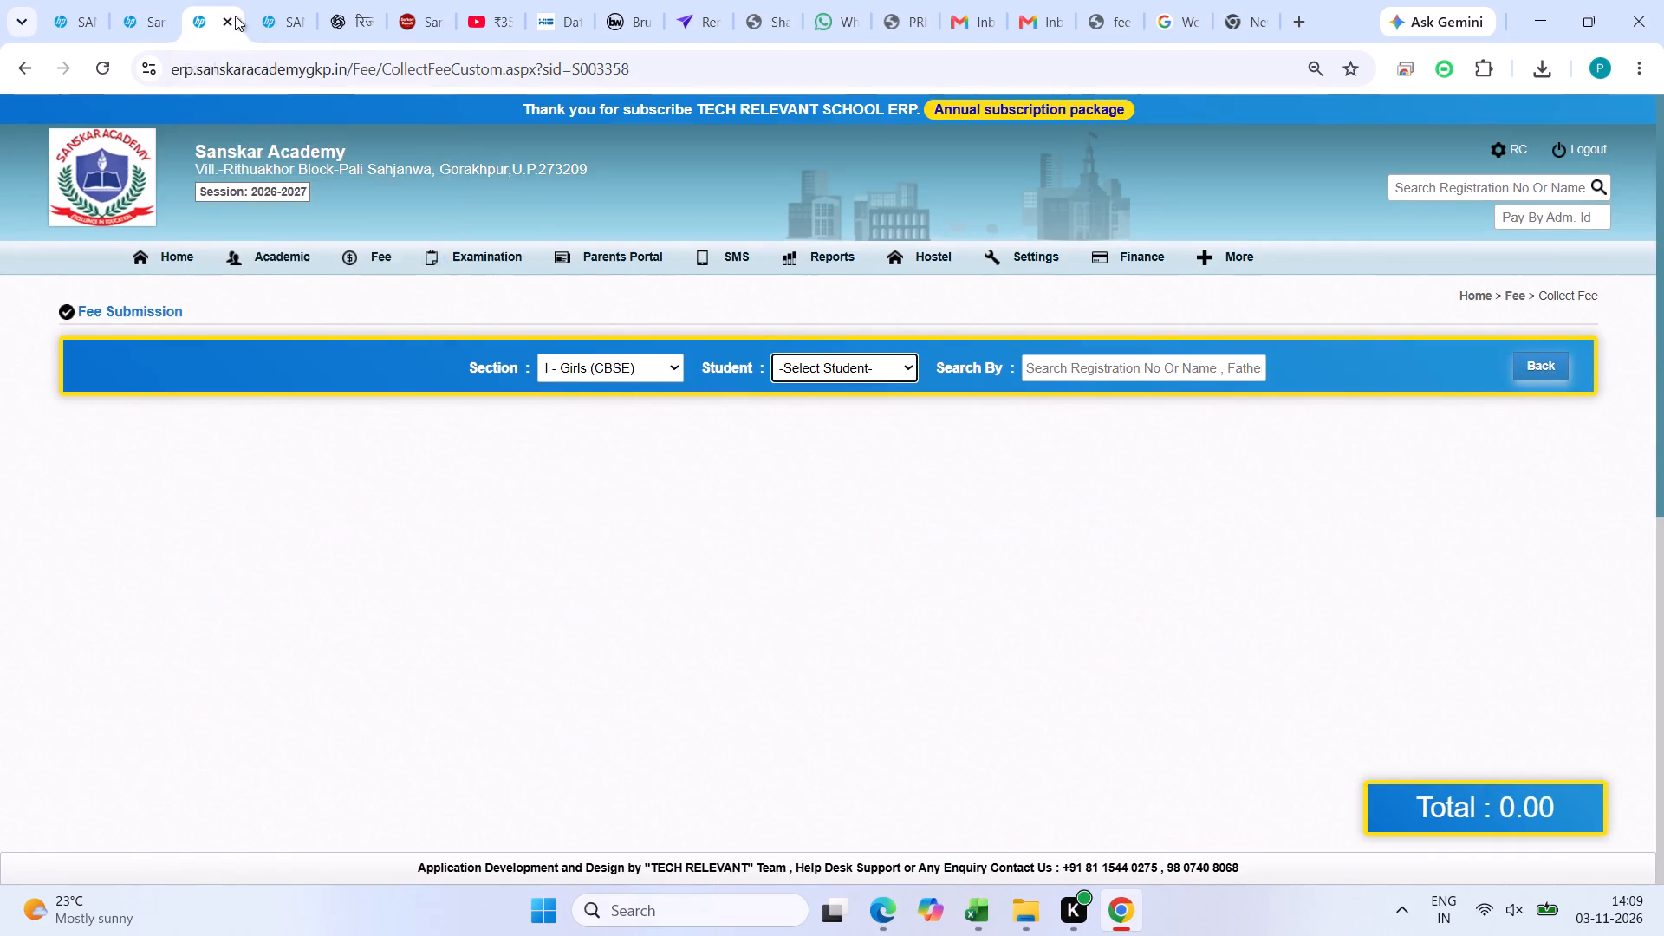
{"action": "left_click", "coordinate": [806, 350]}
{"action": "left_click", "coordinate": [823, 371]}
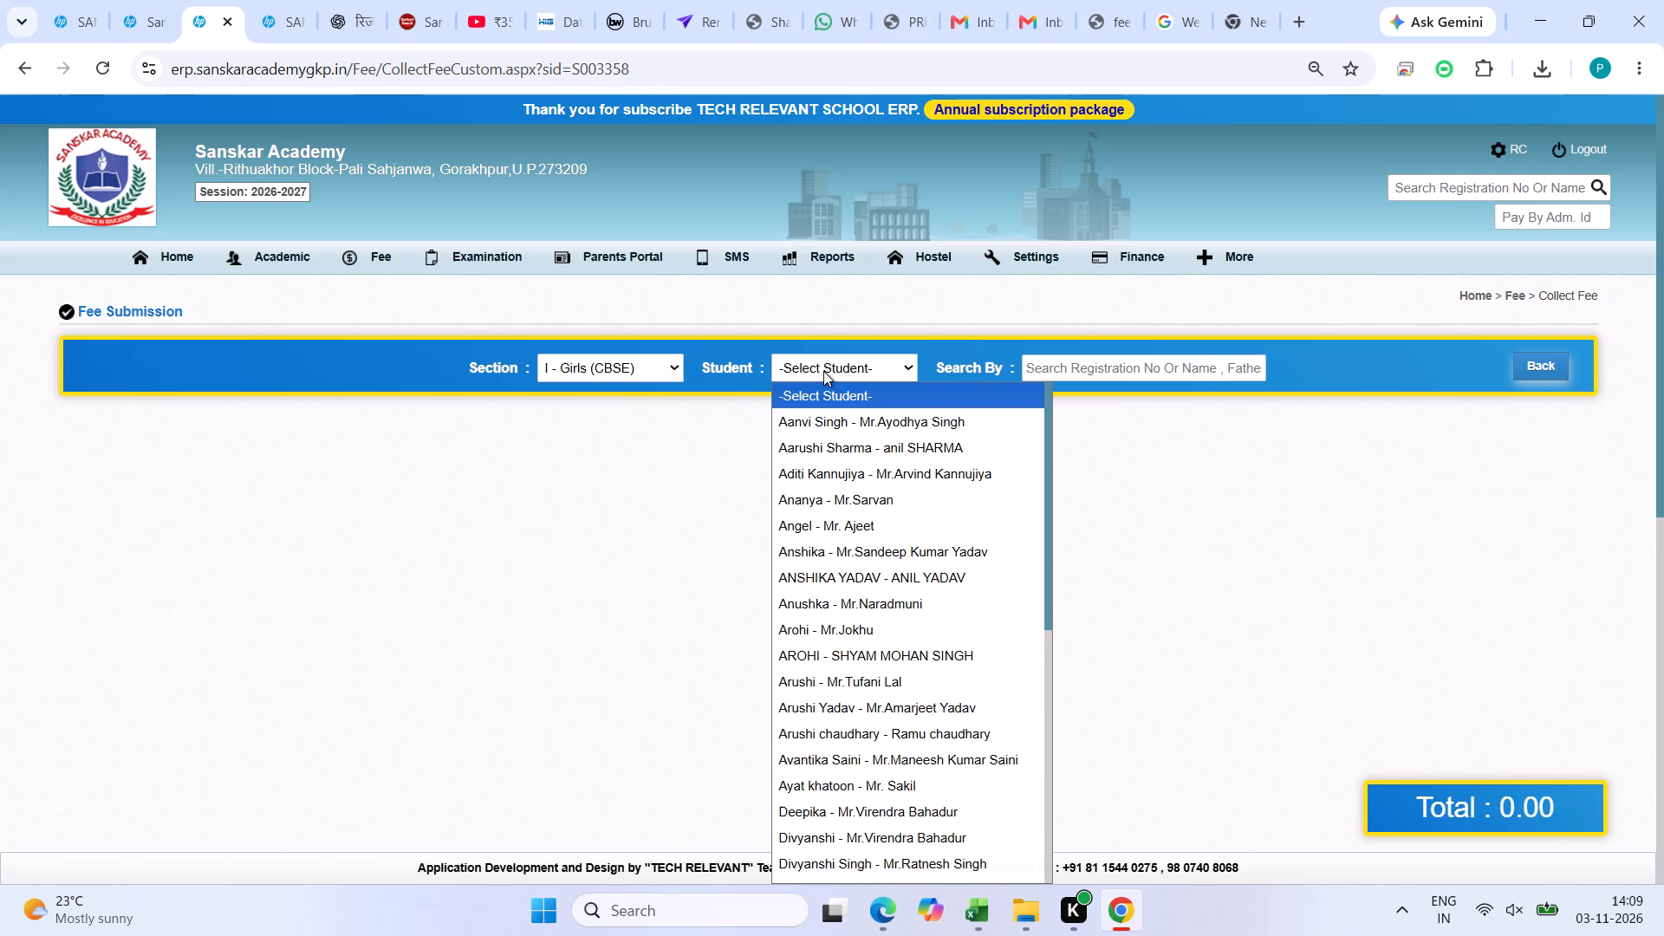
{"action": "double_click", "coordinate": [608, 386]}
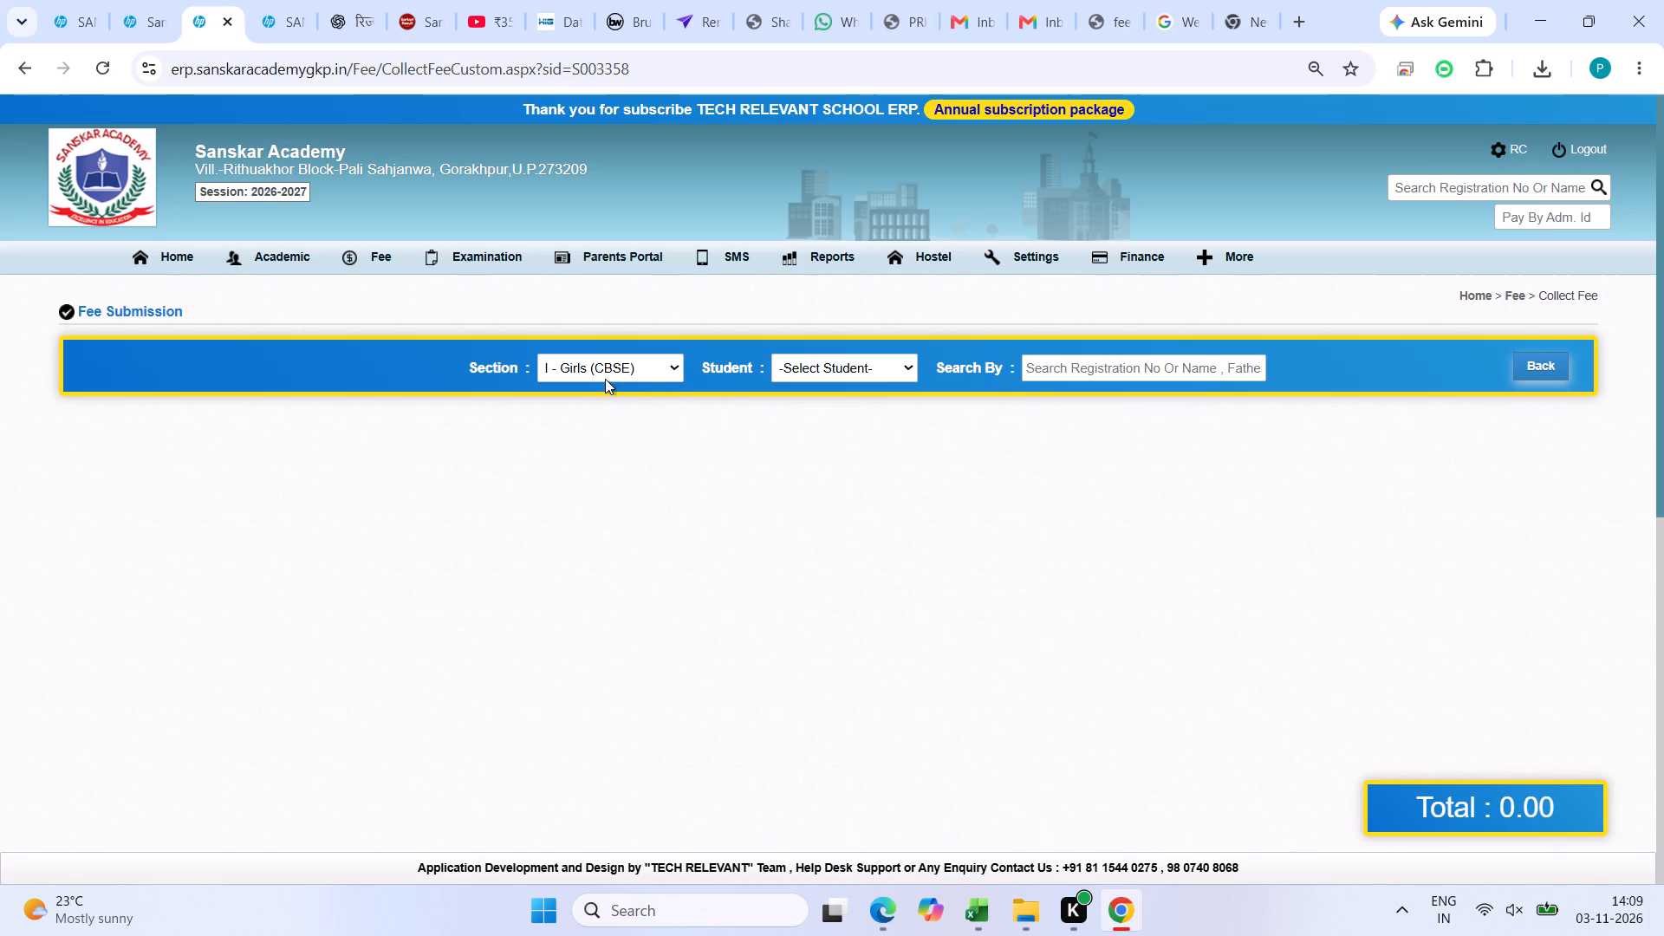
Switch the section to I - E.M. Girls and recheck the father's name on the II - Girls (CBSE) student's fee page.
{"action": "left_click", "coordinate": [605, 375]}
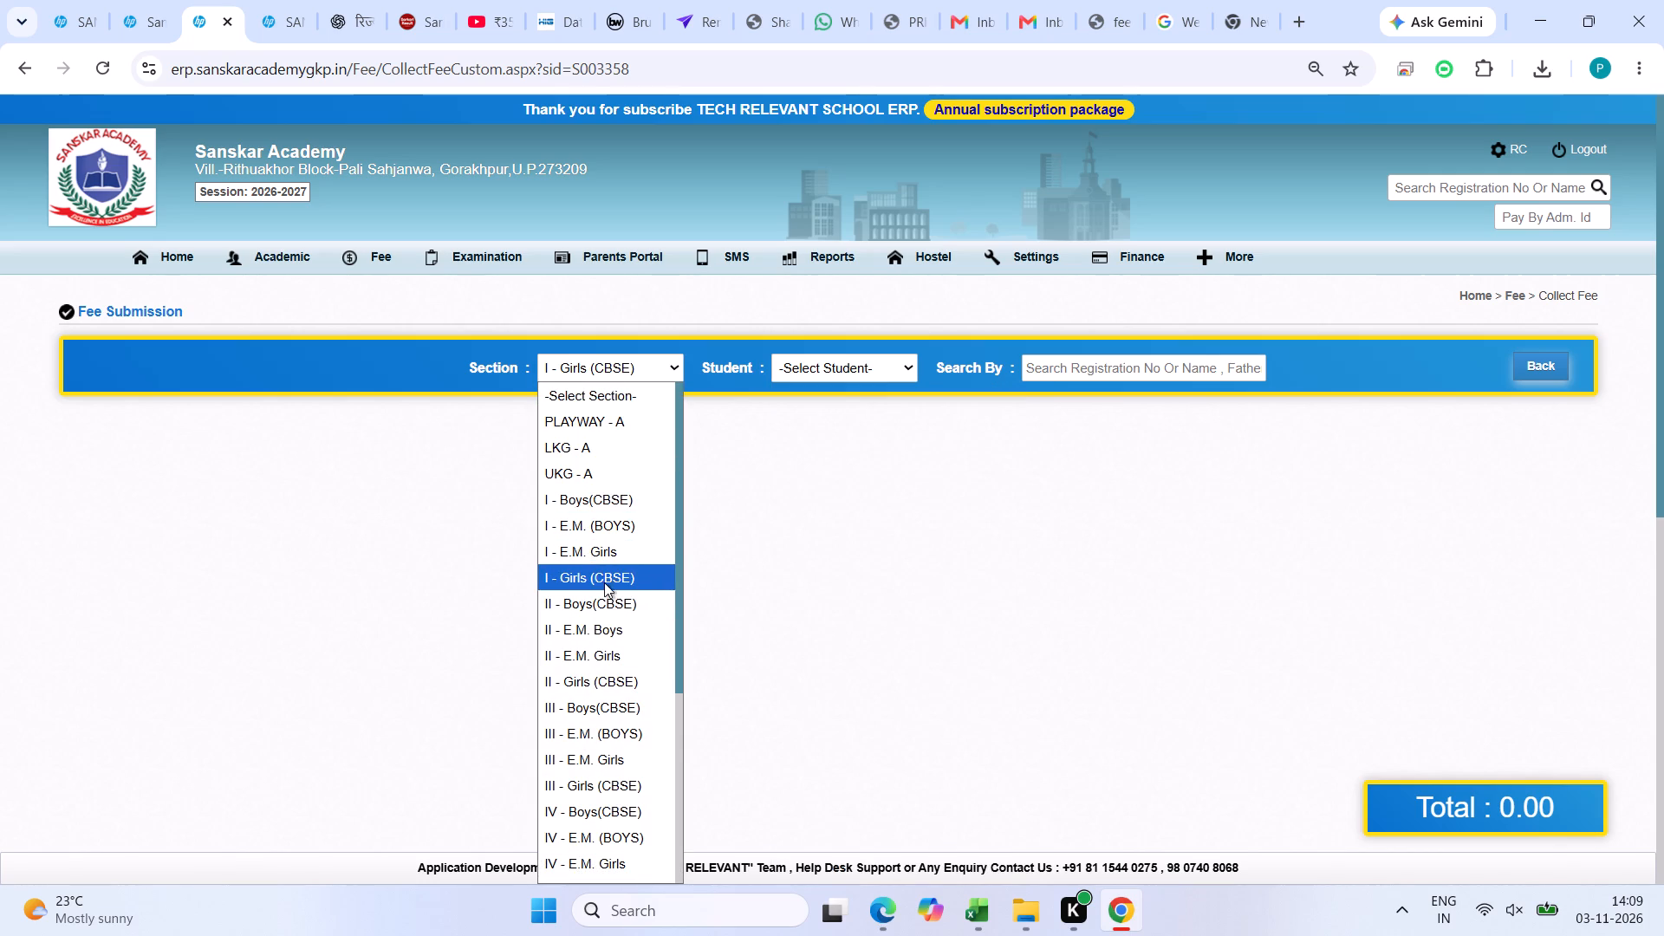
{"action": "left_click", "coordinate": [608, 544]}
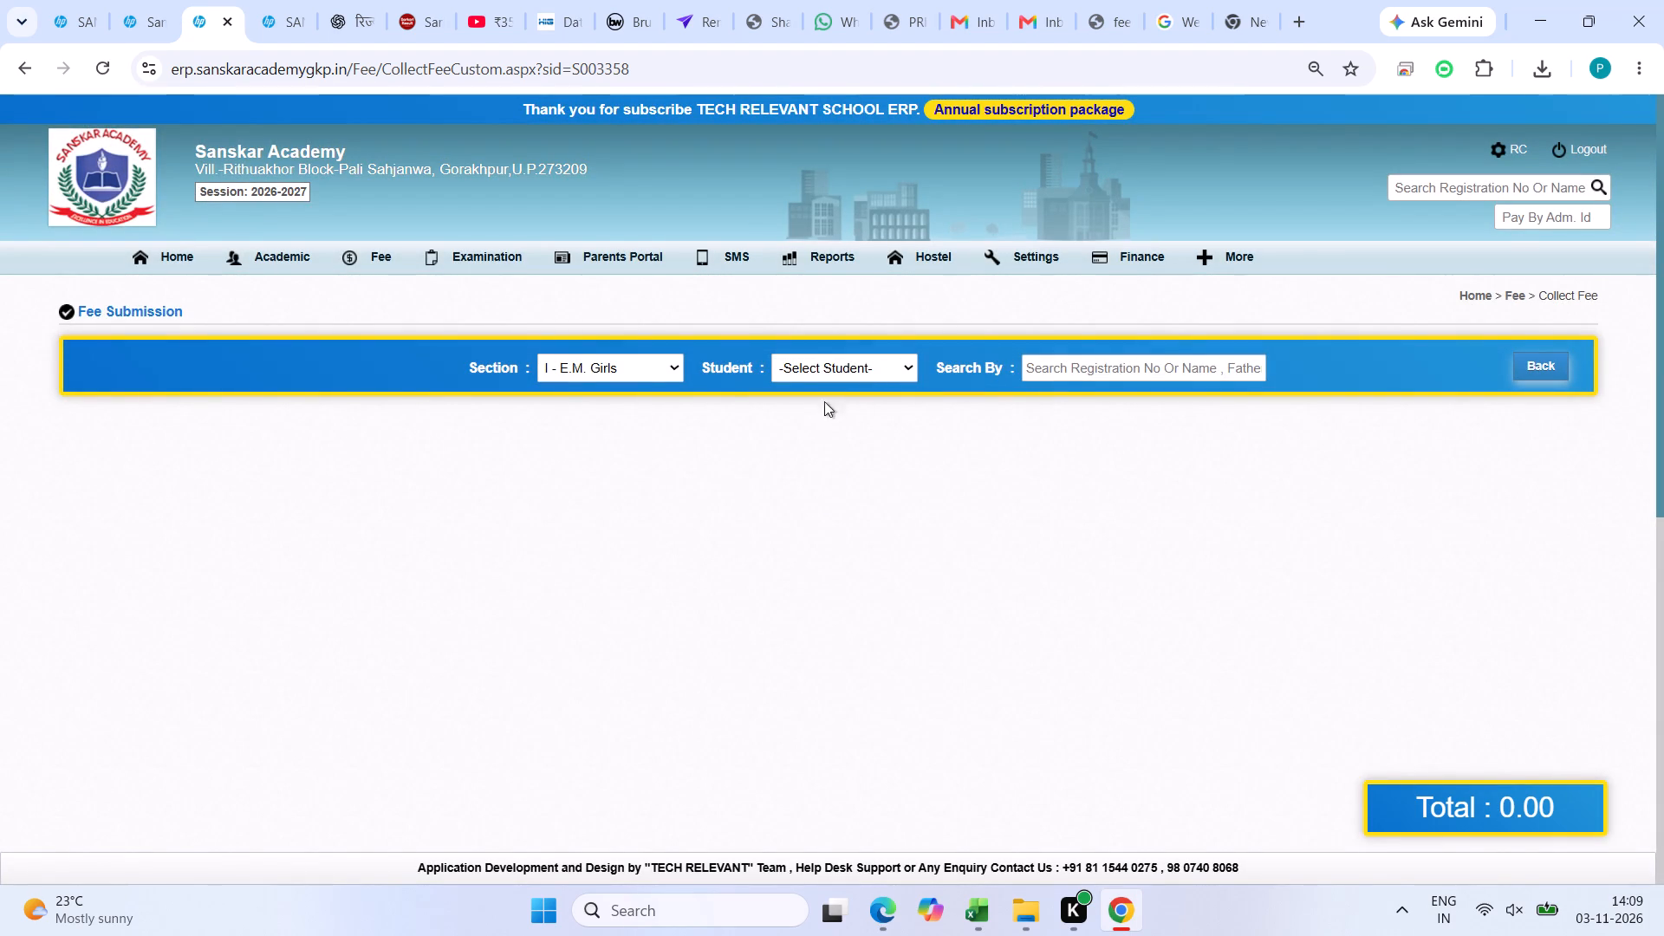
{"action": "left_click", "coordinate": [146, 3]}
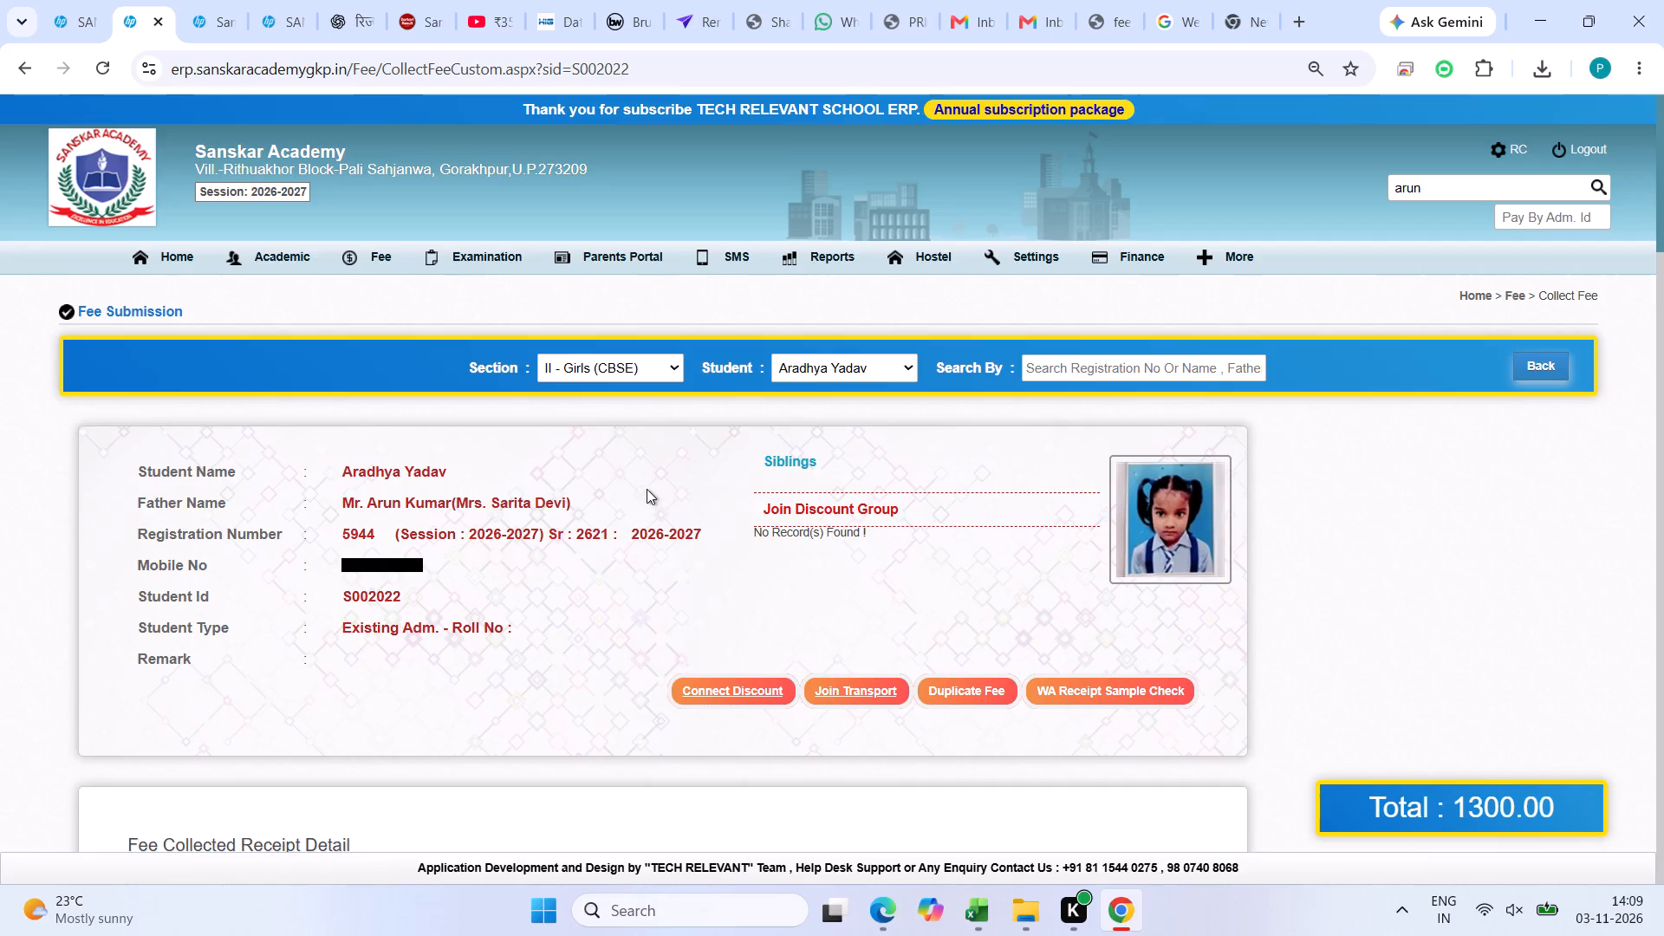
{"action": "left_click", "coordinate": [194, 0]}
Open the fee page of the I - Boys(CBSE) student who has the same father's name as the II - Girls (CBSE) student.
{"action": "left_click", "coordinate": [606, 361]}
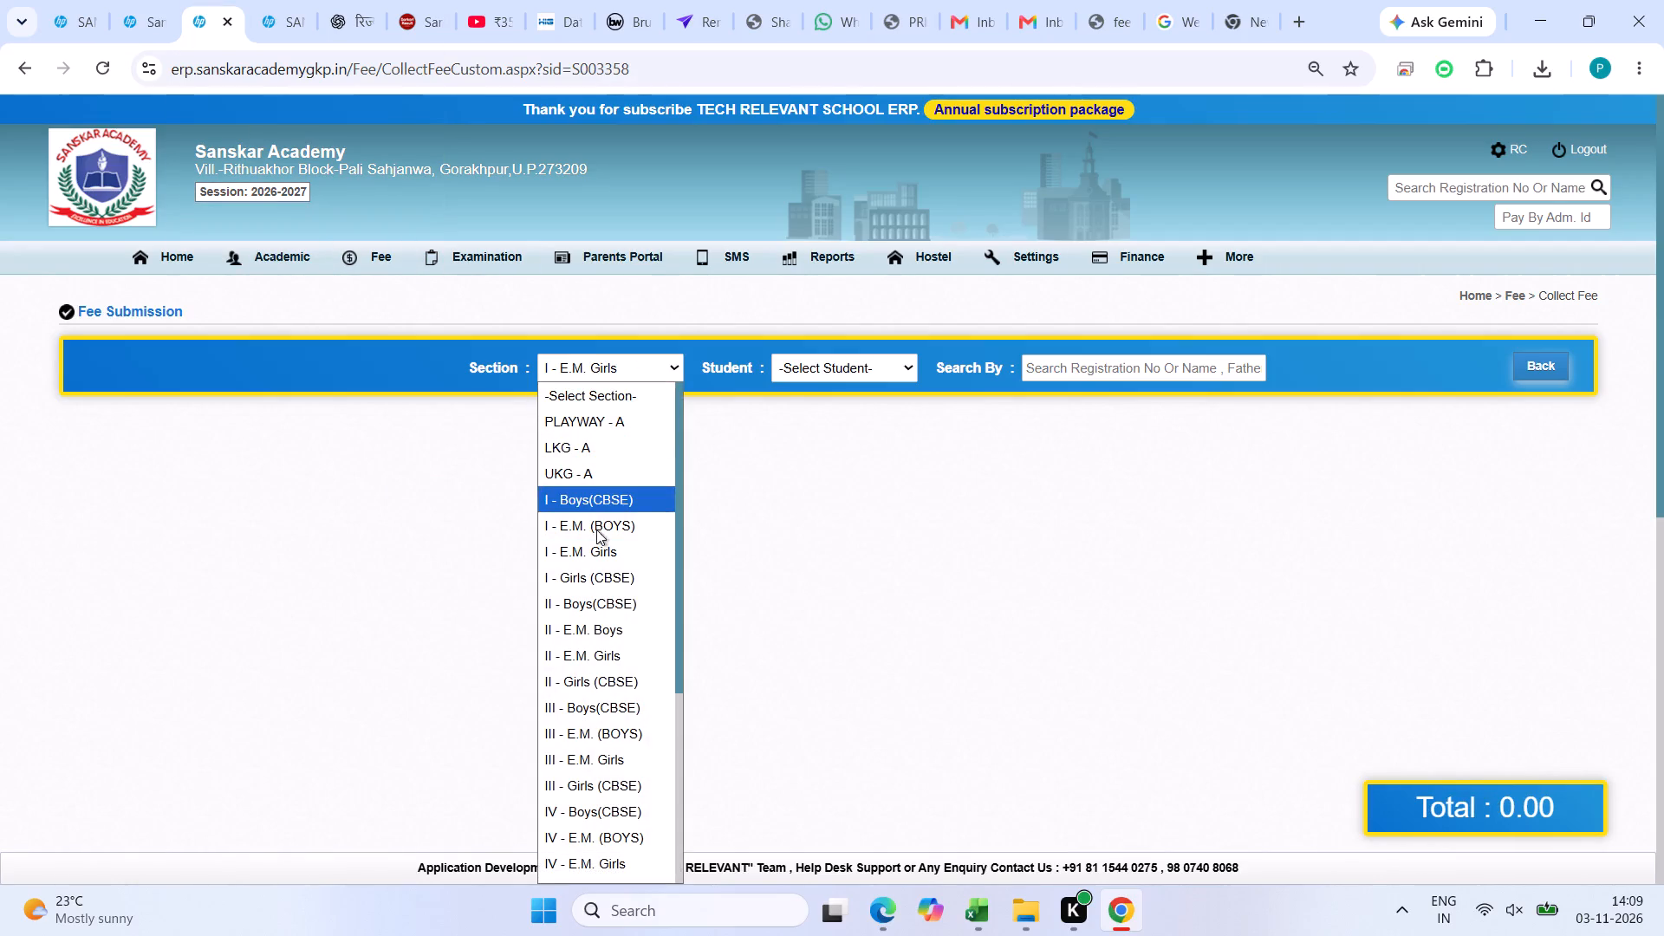
{"action": "left_click", "coordinate": [601, 488]}
{"action": "double_click", "coordinate": [804, 366]}
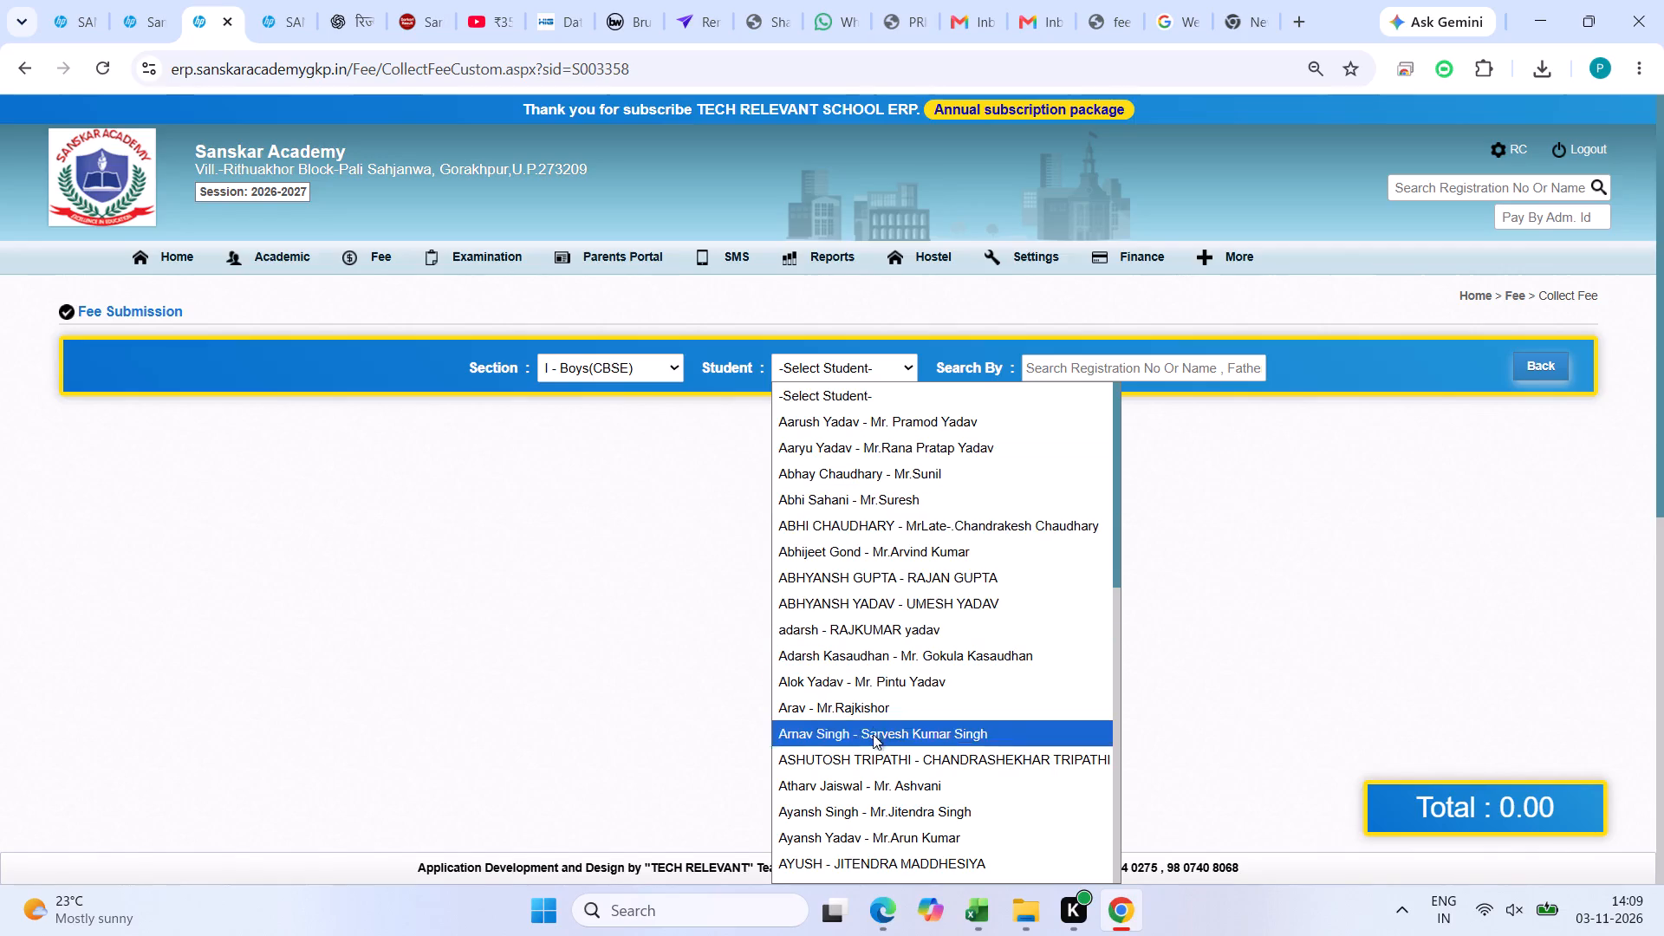
{"action": "left_click", "coordinate": [871, 828]}
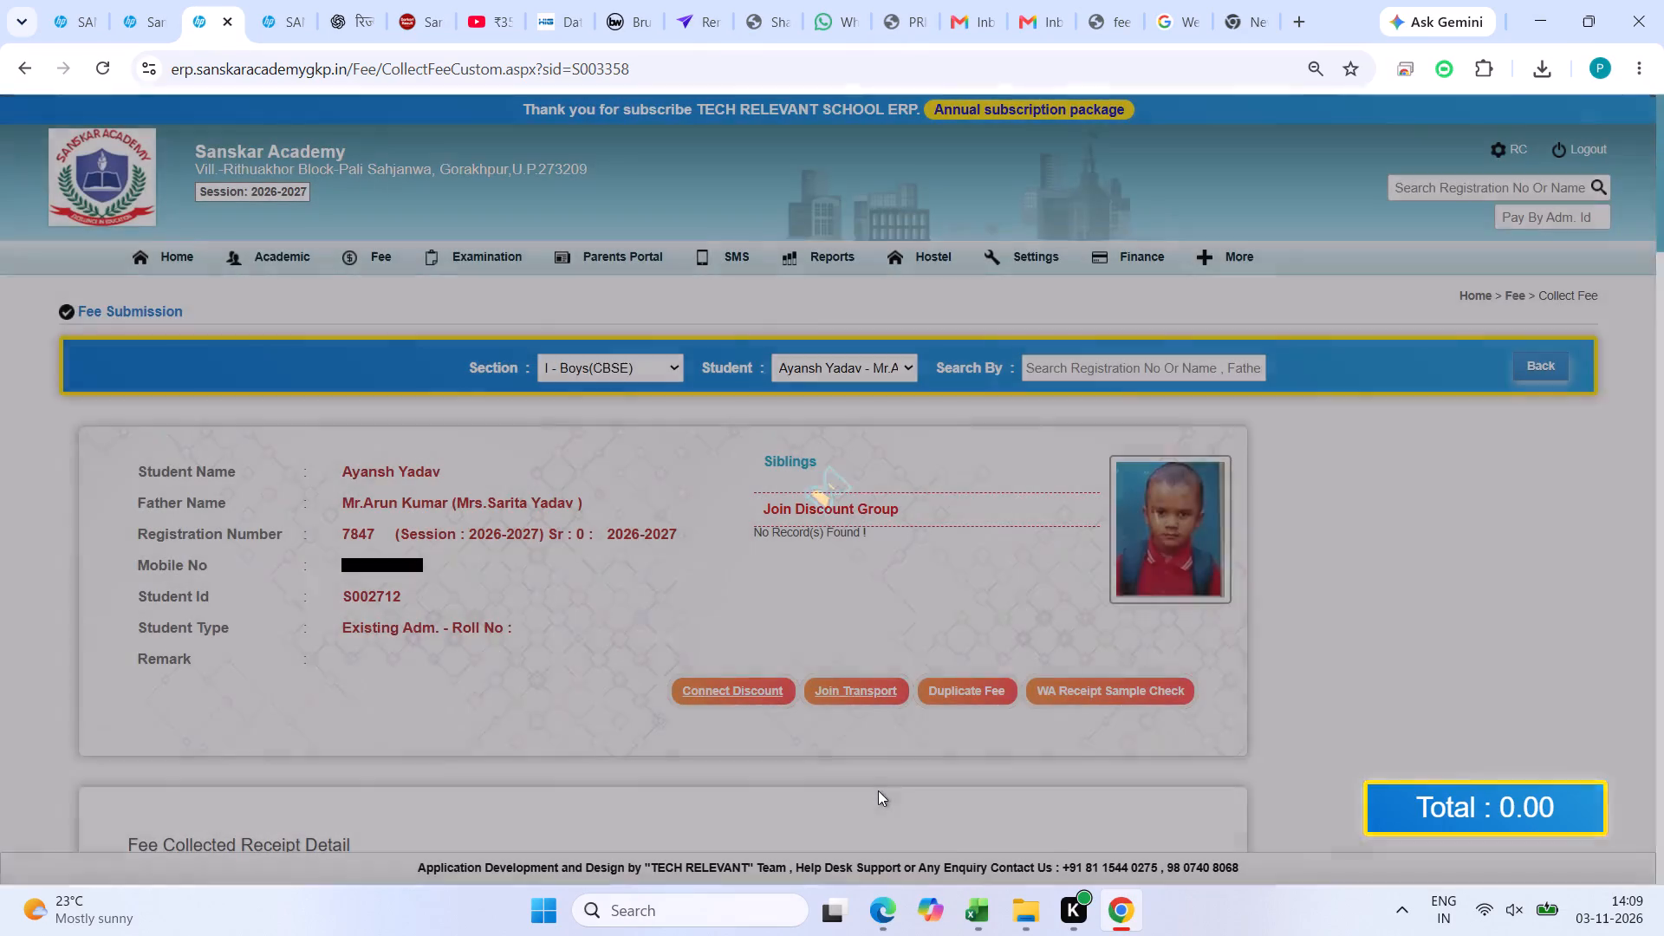
Select the boy's October tuition fee of 800 and October transport fee of 500 for payment.
{"action": "scroll", "coordinate": [543, 634], "scroll_direction": "down", "scroll_amount": 3}
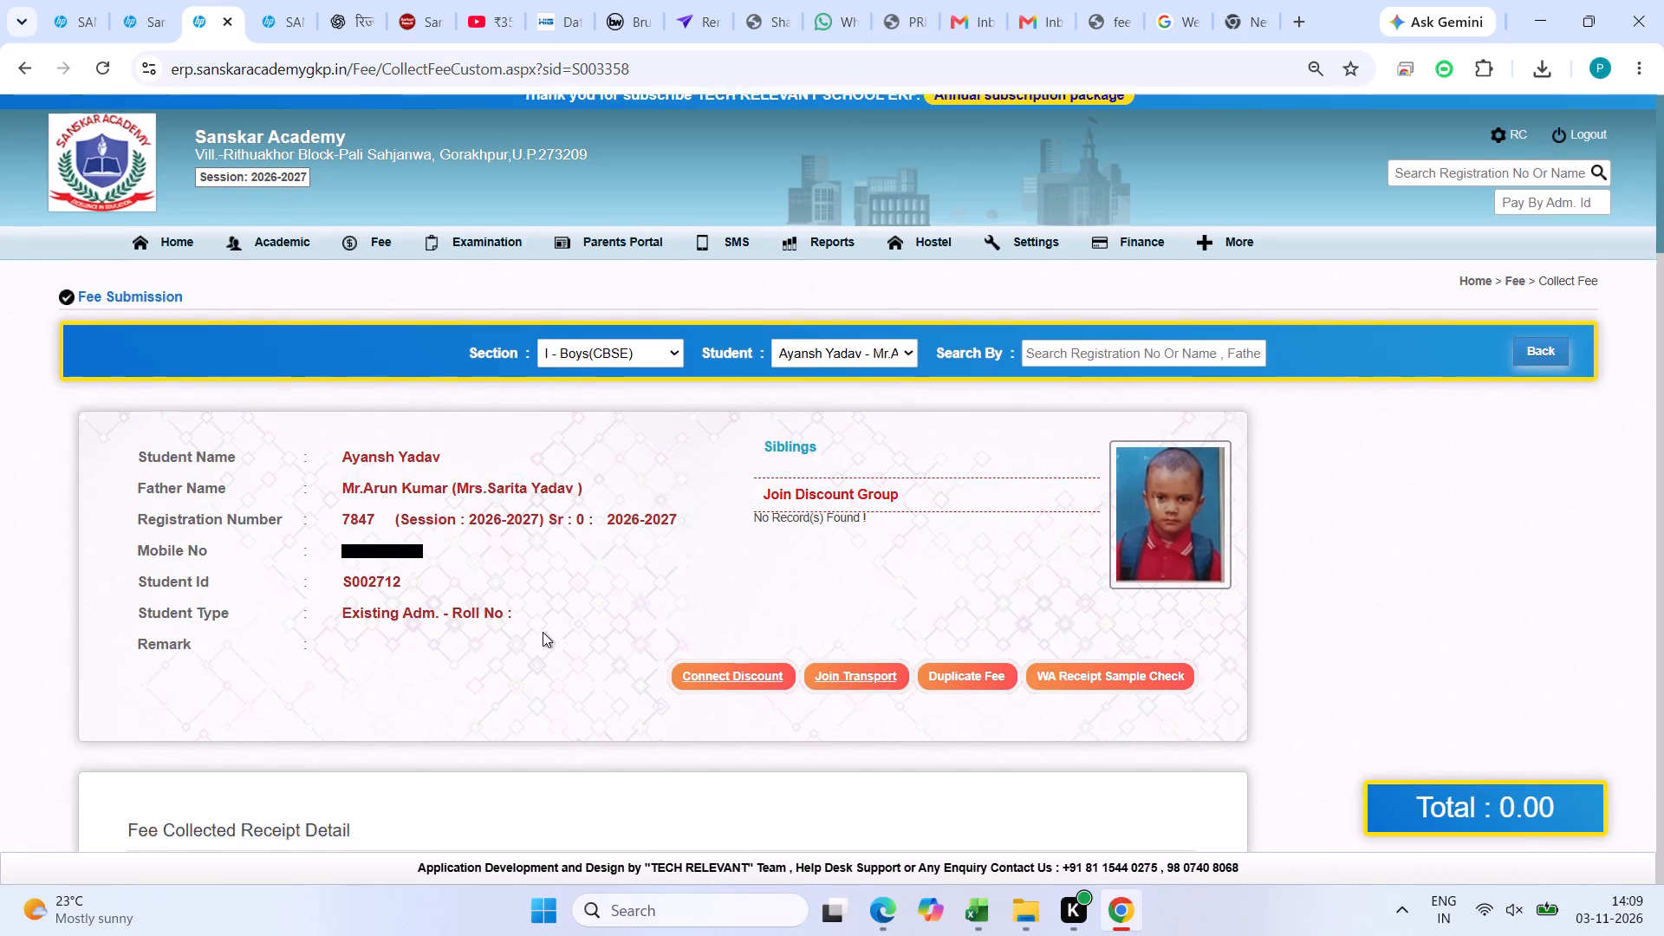
{"action": "scroll", "coordinate": [543, 632], "scroll_direction": "down", "scroll_amount": 6}
{"action": "scroll", "coordinate": [543, 632], "scroll_direction": "up", "scroll_amount": 1}
{"action": "scroll", "coordinate": [543, 632], "scroll_direction": "down", "scroll_amount": 3}
{"action": "scroll", "coordinate": [547, 685], "scroll_direction": "up", "scroll_amount": 1}
{"action": "scroll", "coordinate": [547, 686], "scroll_direction": "down", "scroll_amount": 1}
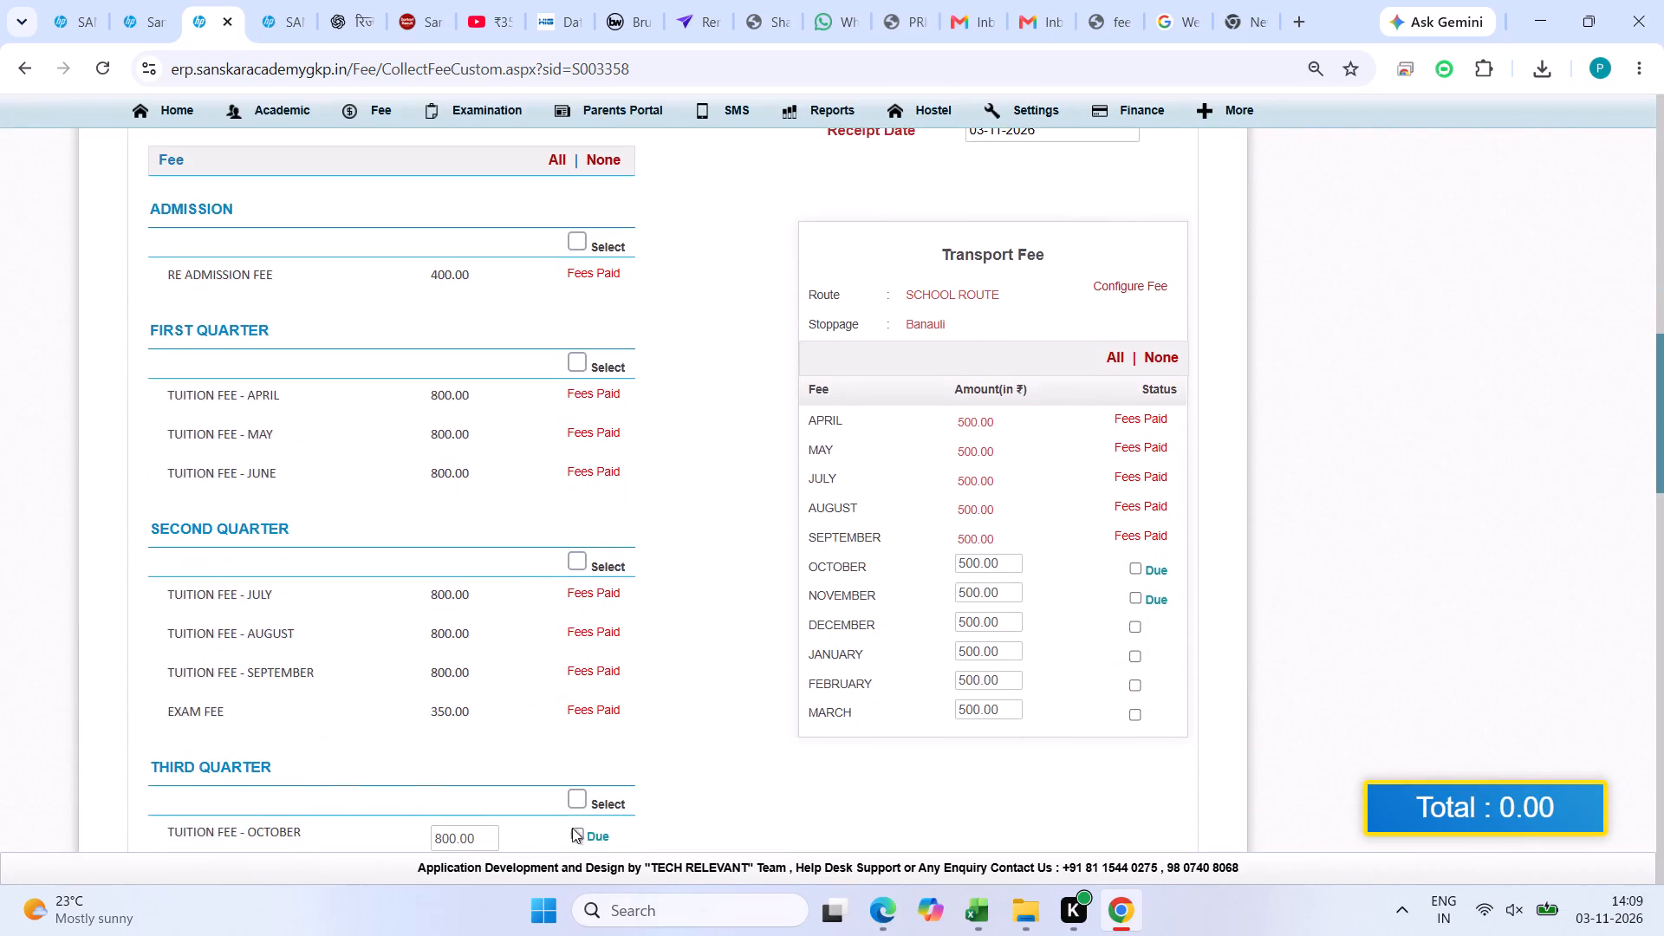
{"action": "left_click", "coordinate": [577, 835]}
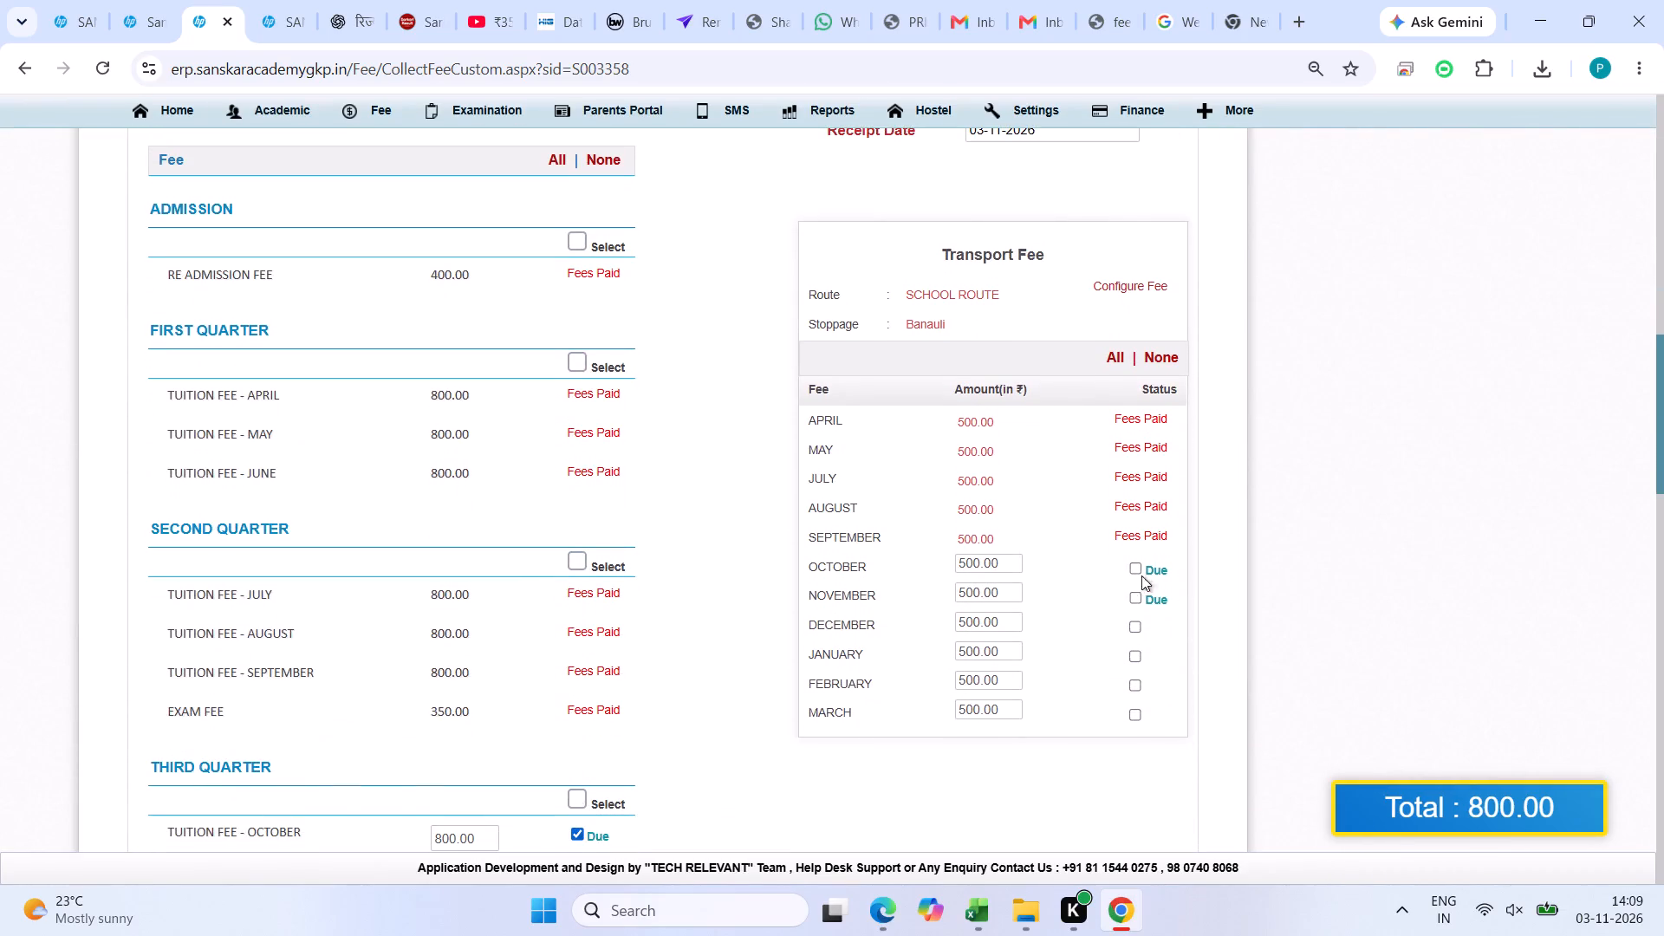
{"action": "left_click", "coordinate": [1126, 571]}
{"action": "left_click", "coordinate": [1132, 571]}
Submit the 1300.00 October fee payment for the I - Boys(CBSE) student.
{"action": "scroll", "coordinate": [575, 633], "scroll_direction": "down", "scroll_amount": 16}
{"action": "scroll", "coordinate": [571, 570], "scroll_direction": "up", "scroll_amount": 1}
{"action": "scroll", "coordinate": [571, 568], "scroll_direction": "down", "scroll_amount": 3}
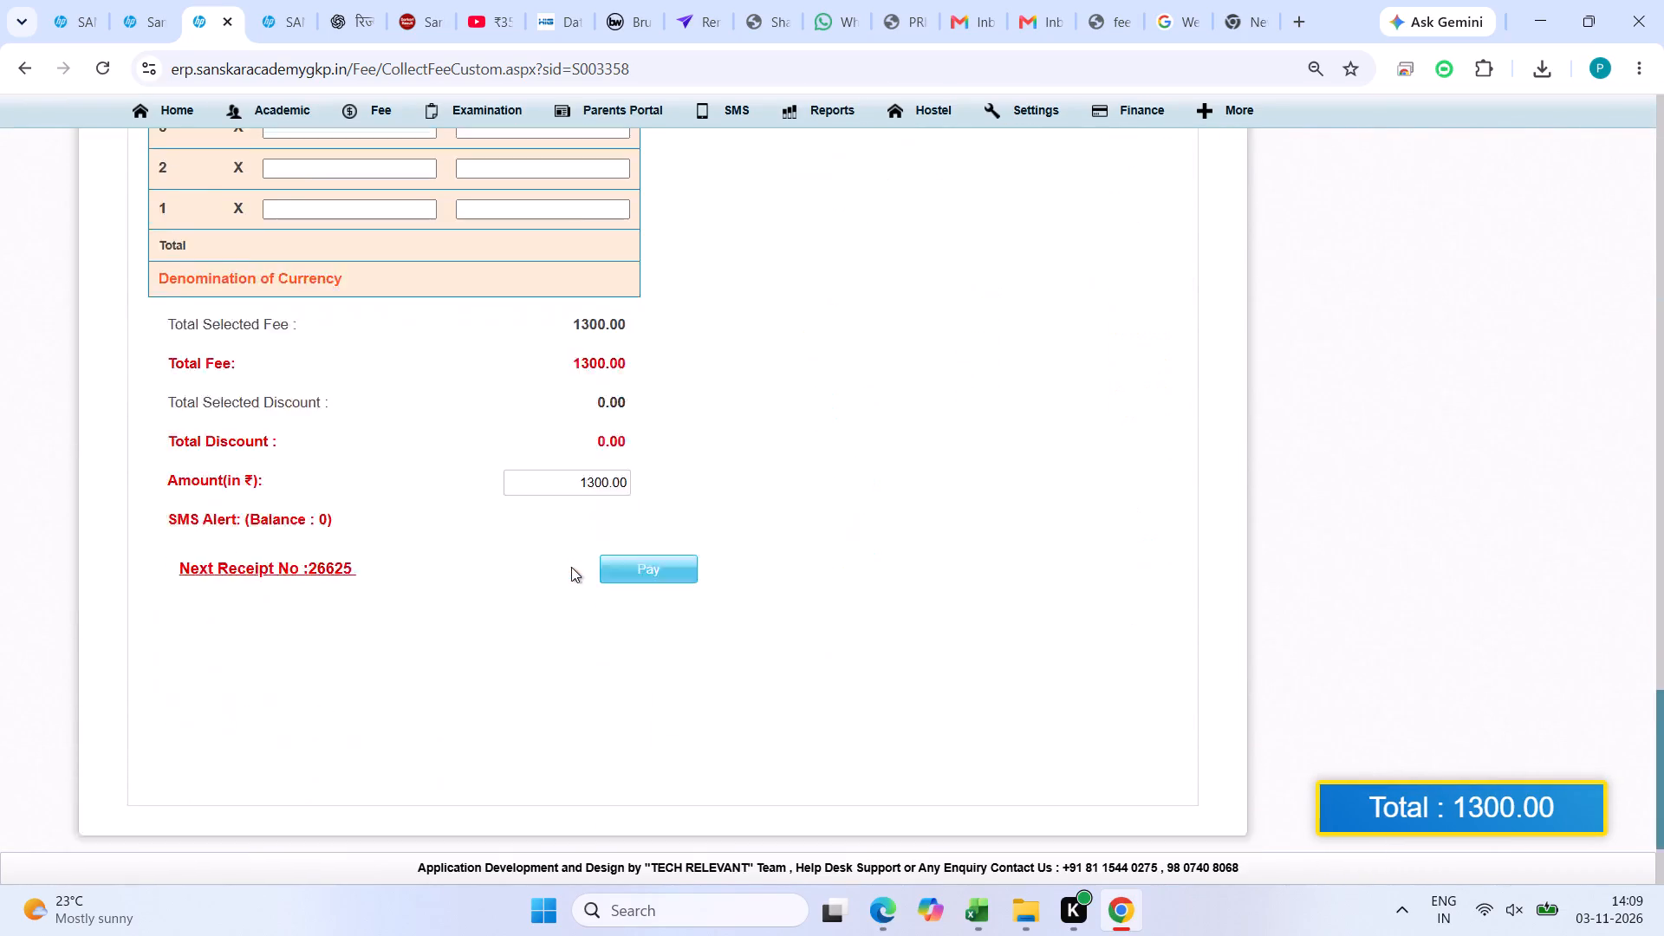
{"action": "left_click", "coordinate": [645, 428]}
{"action": "left_click", "coordinate": [653, 459]}
{"action": "scroll", "coordinate": [649, 447], "scroll_direction": "up", "scroll_amount": 1}
{"action": "scroll", "coordinate": [649, 447], "scroll_direction": "down", "scroll_amount": 1}
{"action": "scroll", "coordinate": [647, 446], "scroll_direction": "up", "scroll_amount": 16}
{"action": "scroll", "coordinate": [647, 445], "scroll_direction": "down", "scroll_amount": 2}
{"action": "scroll", "coordinate": [648, 444], "scroll_direction": "up", "scroll_amount": 5}
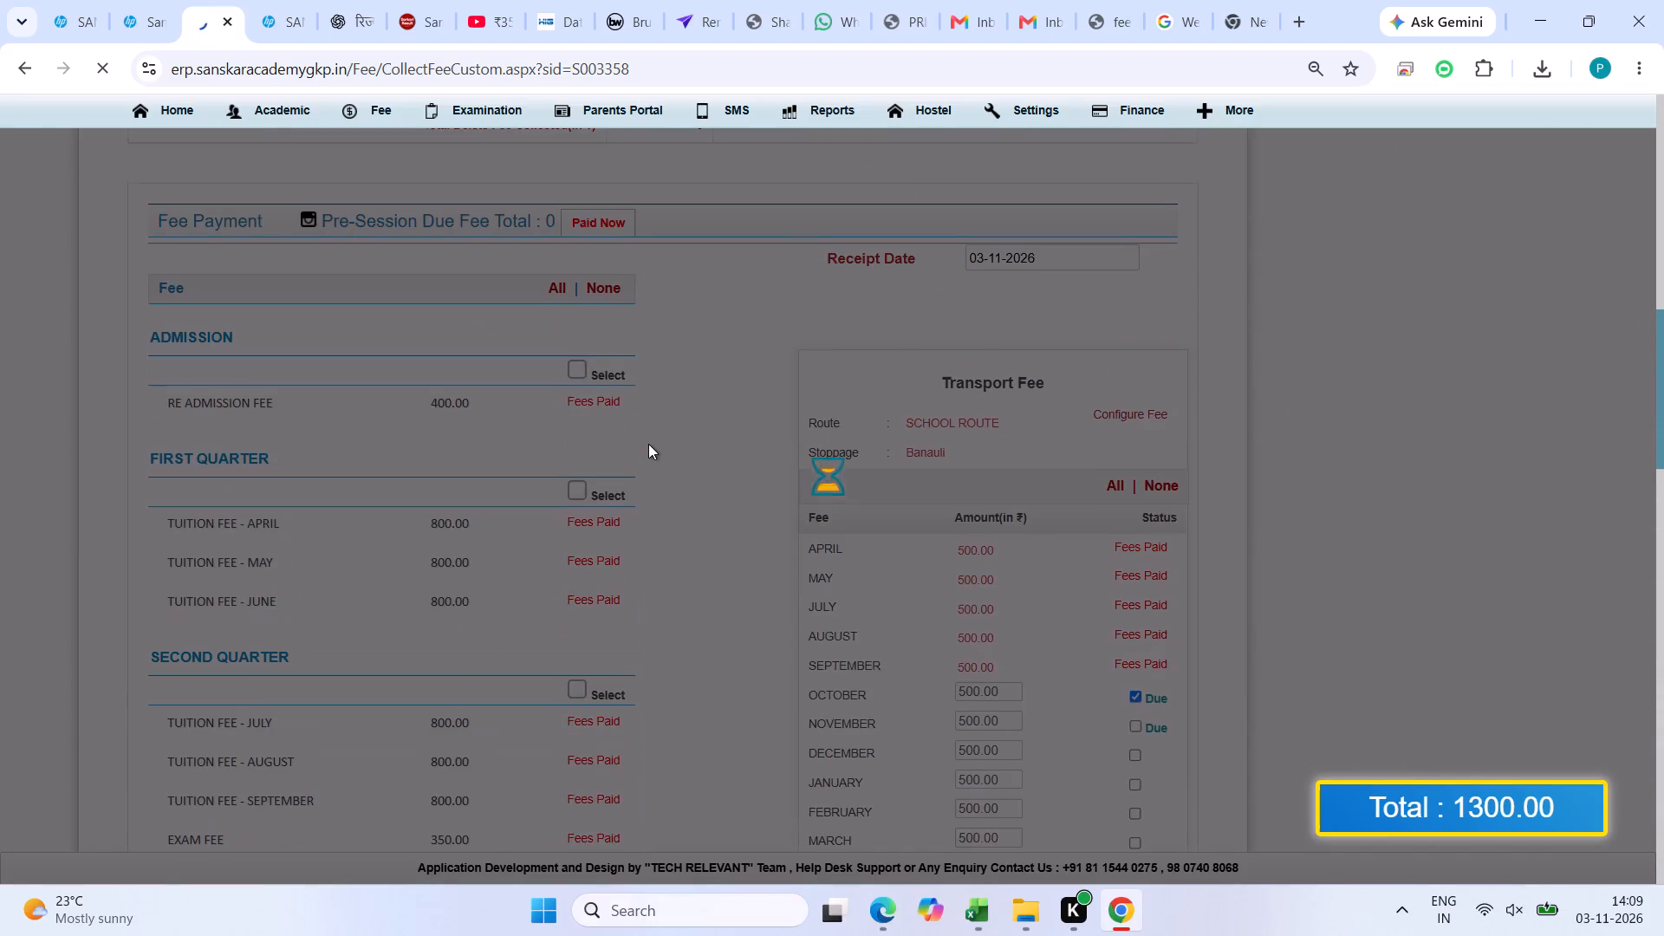
{"action": "scroll", "coordinate": [648, 444], "scroll_direction": "up", "scroll_amount": 5}
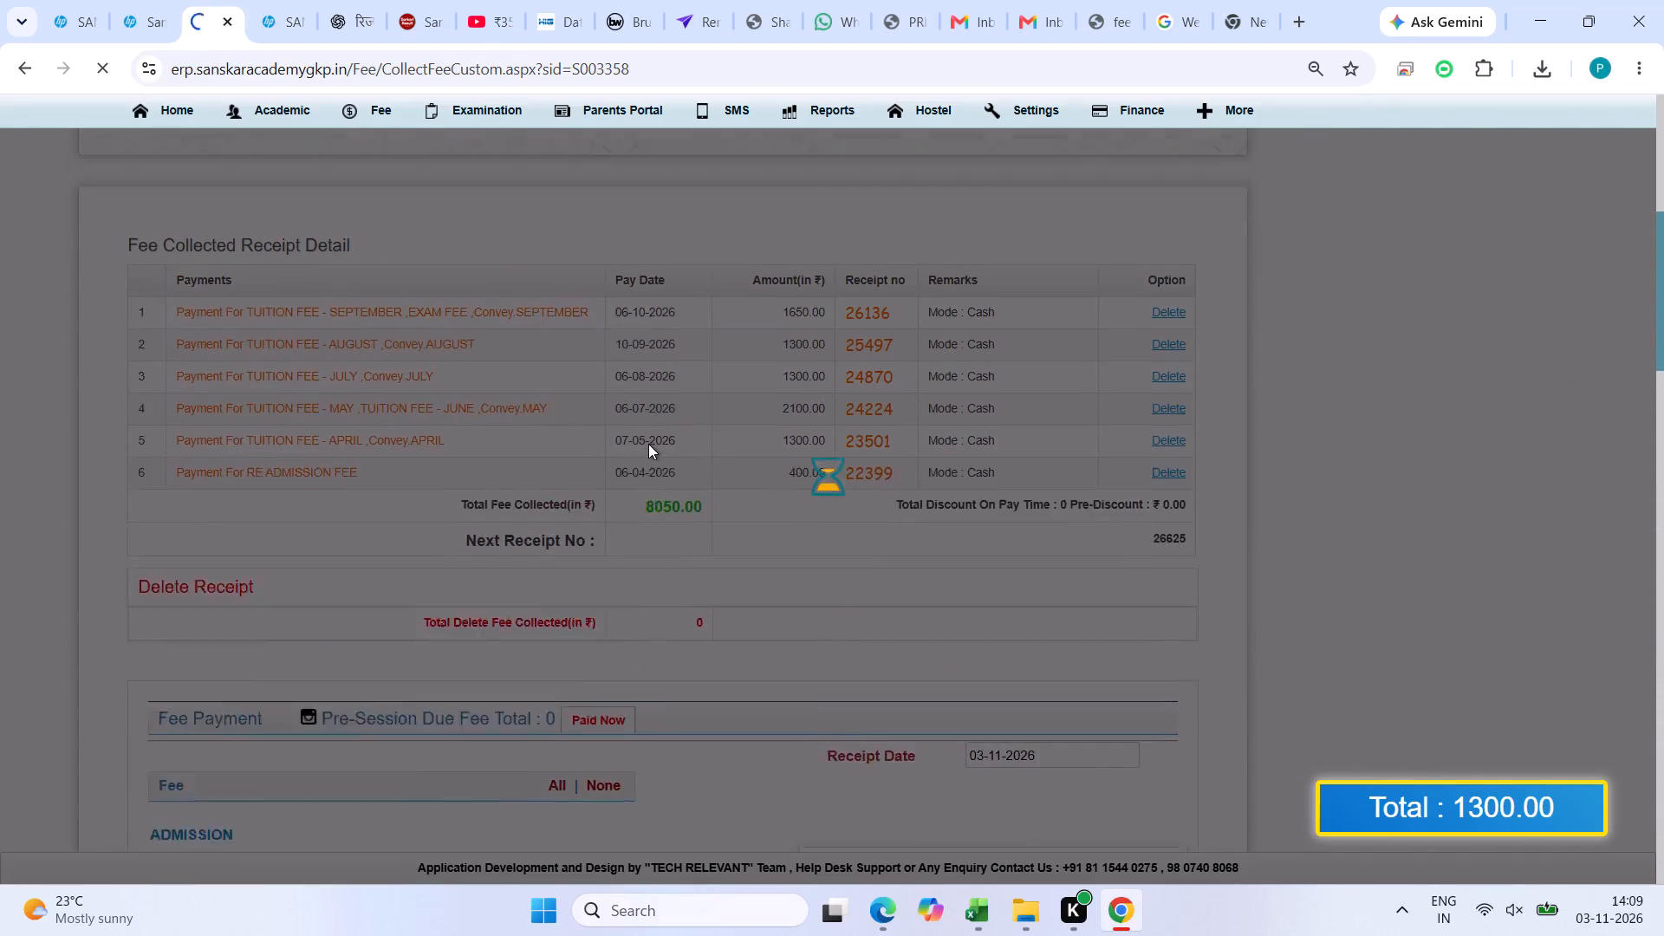
{"action": "scroll", "coordinate": [779, 395], "scroll_direction": "up", "scroll_amount": 1}
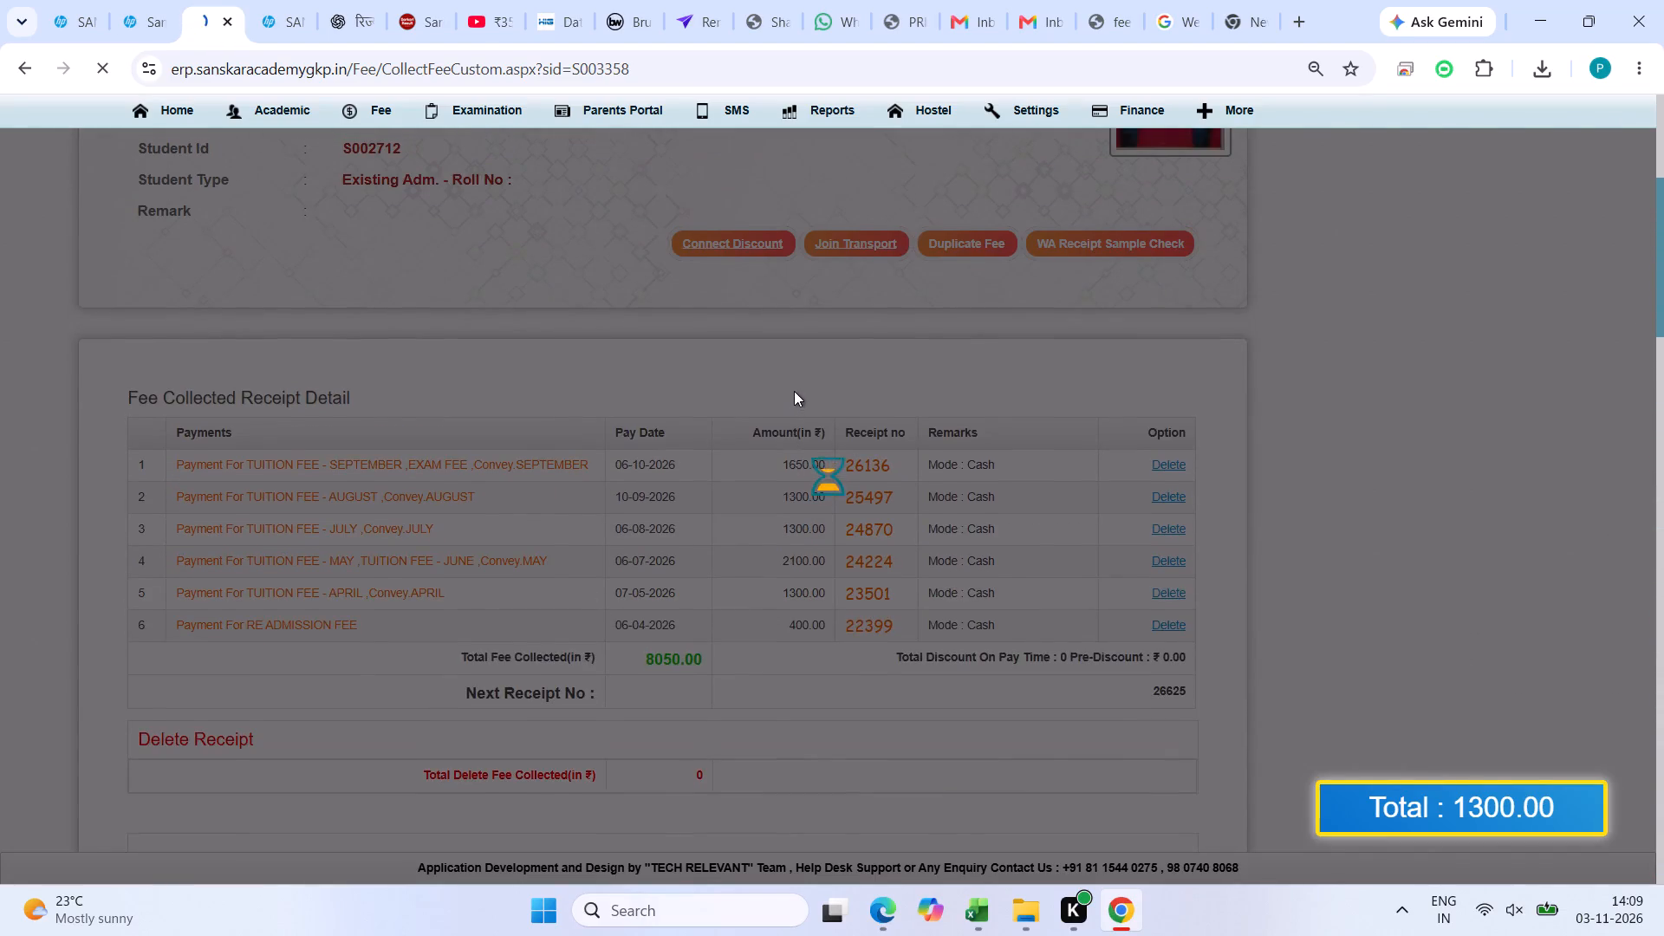
{"action": "scroll", "coordinate": [794, 391], "scroll_direction": "up", "scroll_amount": 7}
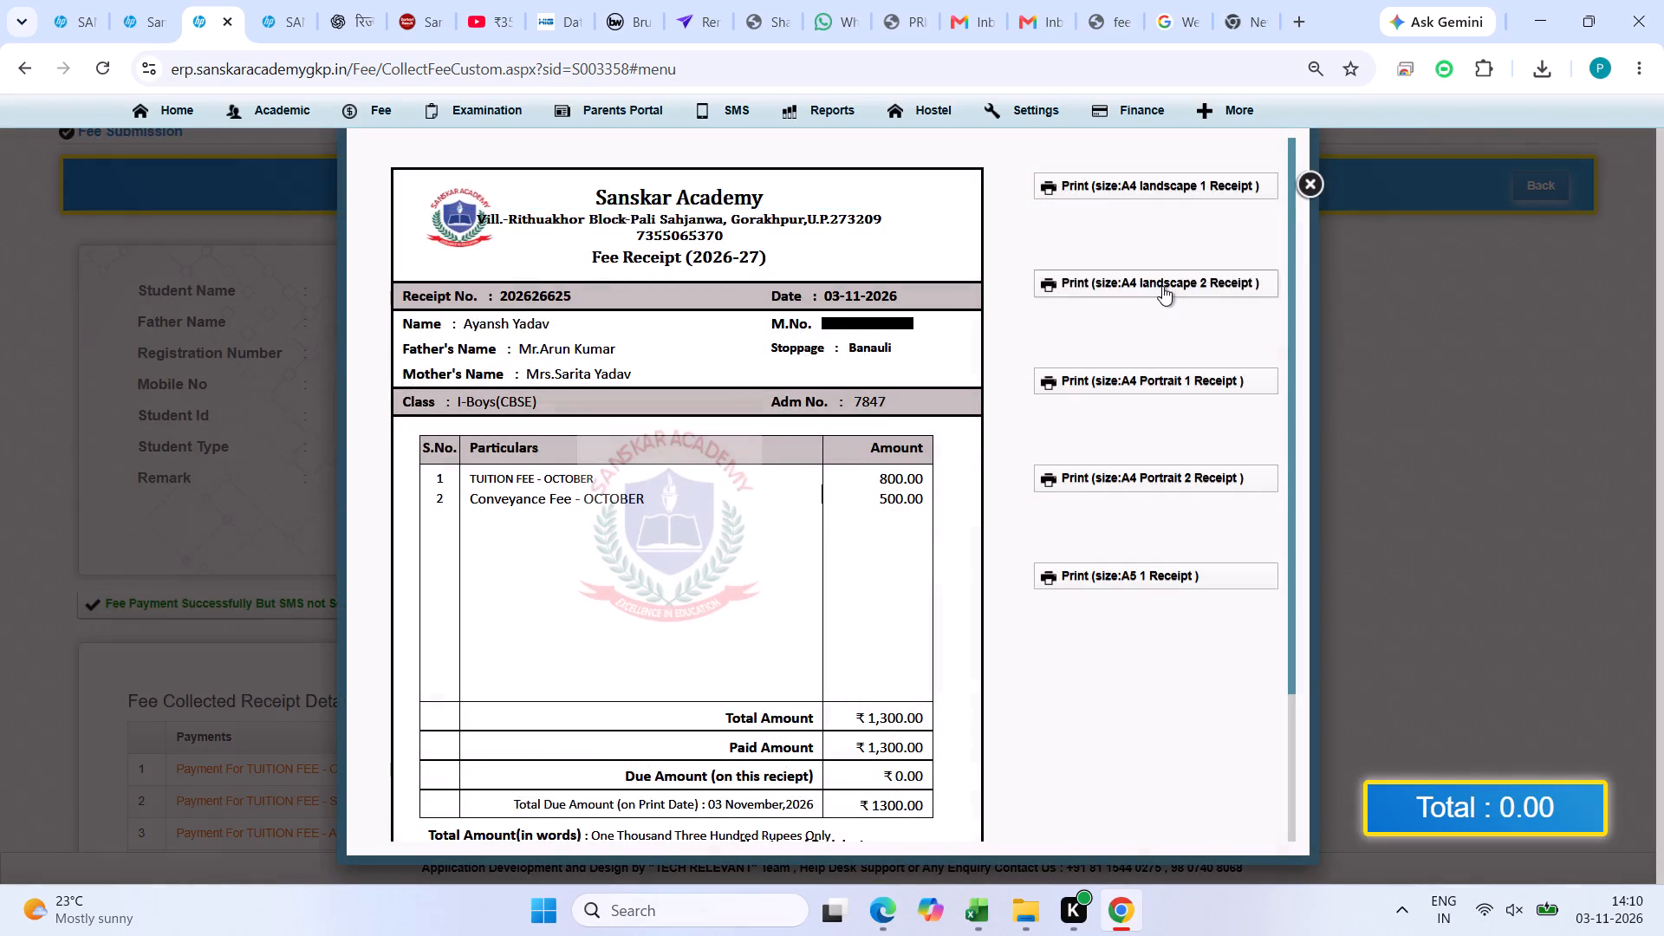
Print the boy's fee receipt in the A4 landscape 2 Receipt format on the EPSON M1050 Series.
{"action": "left_click", "coordinate": [1162, 286]}
{"action": "scroll", "coordinate": [907, 502], "scroll_direction": "down", "scroll_amount": 8}
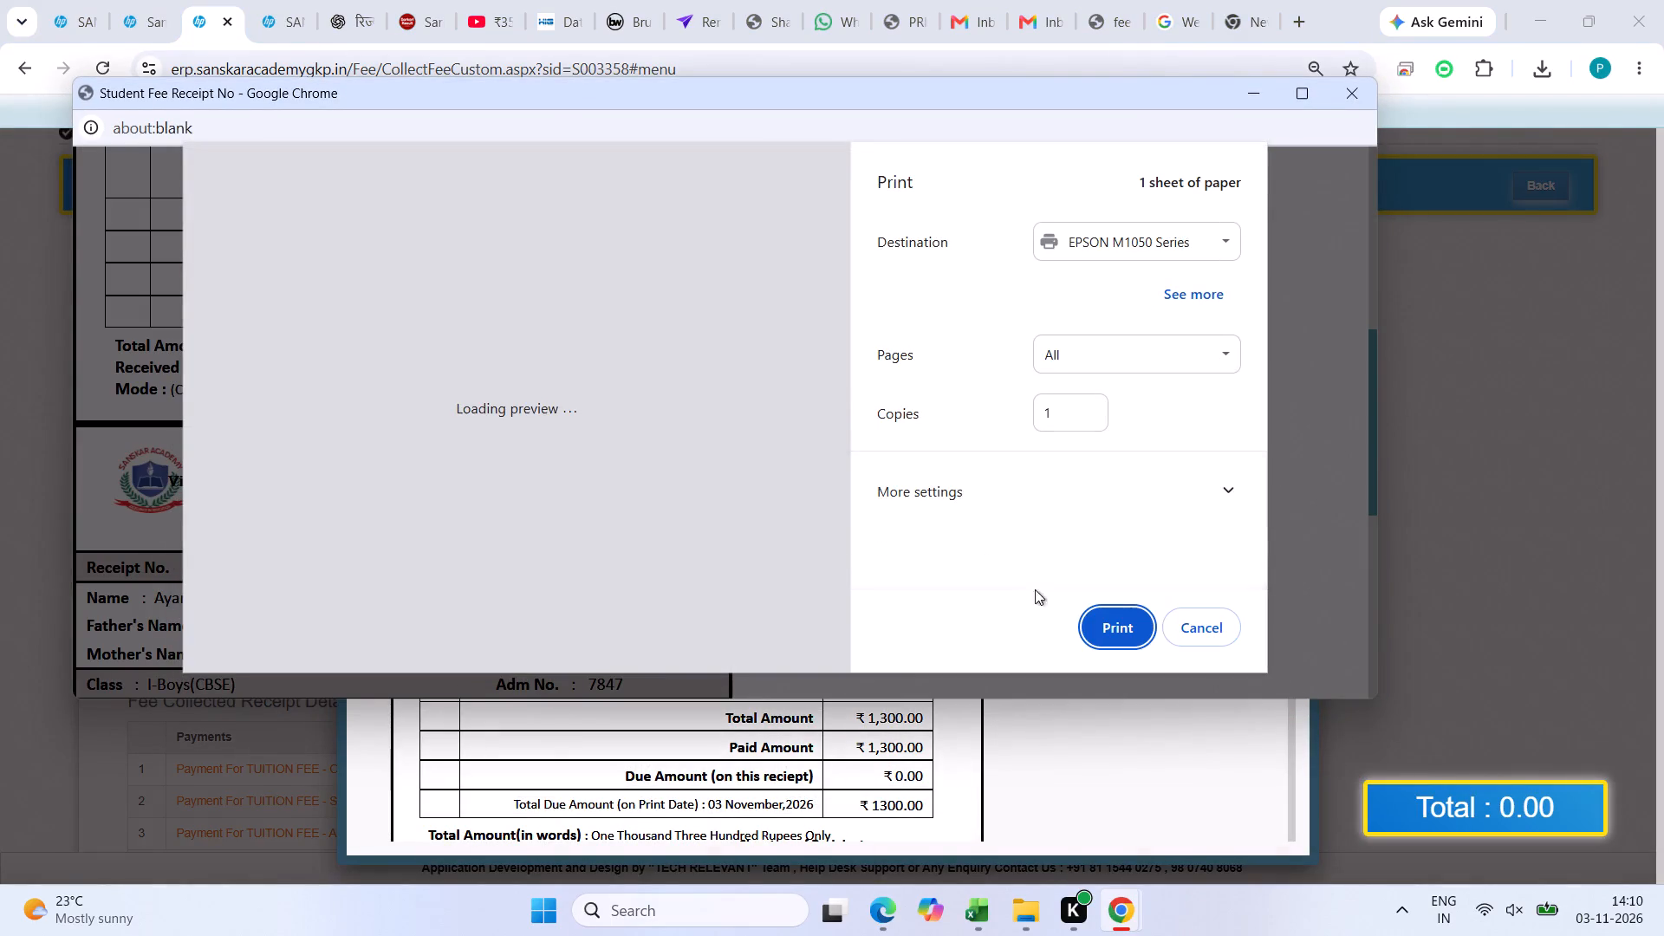
{"action": "left_click", "coordinate": [1109, 633]}
Return to the II - Girls (CBSE) student's fee page and reload her record by searching for her registration number.
{"action": "left_click", "coordinate": [180, 10]}
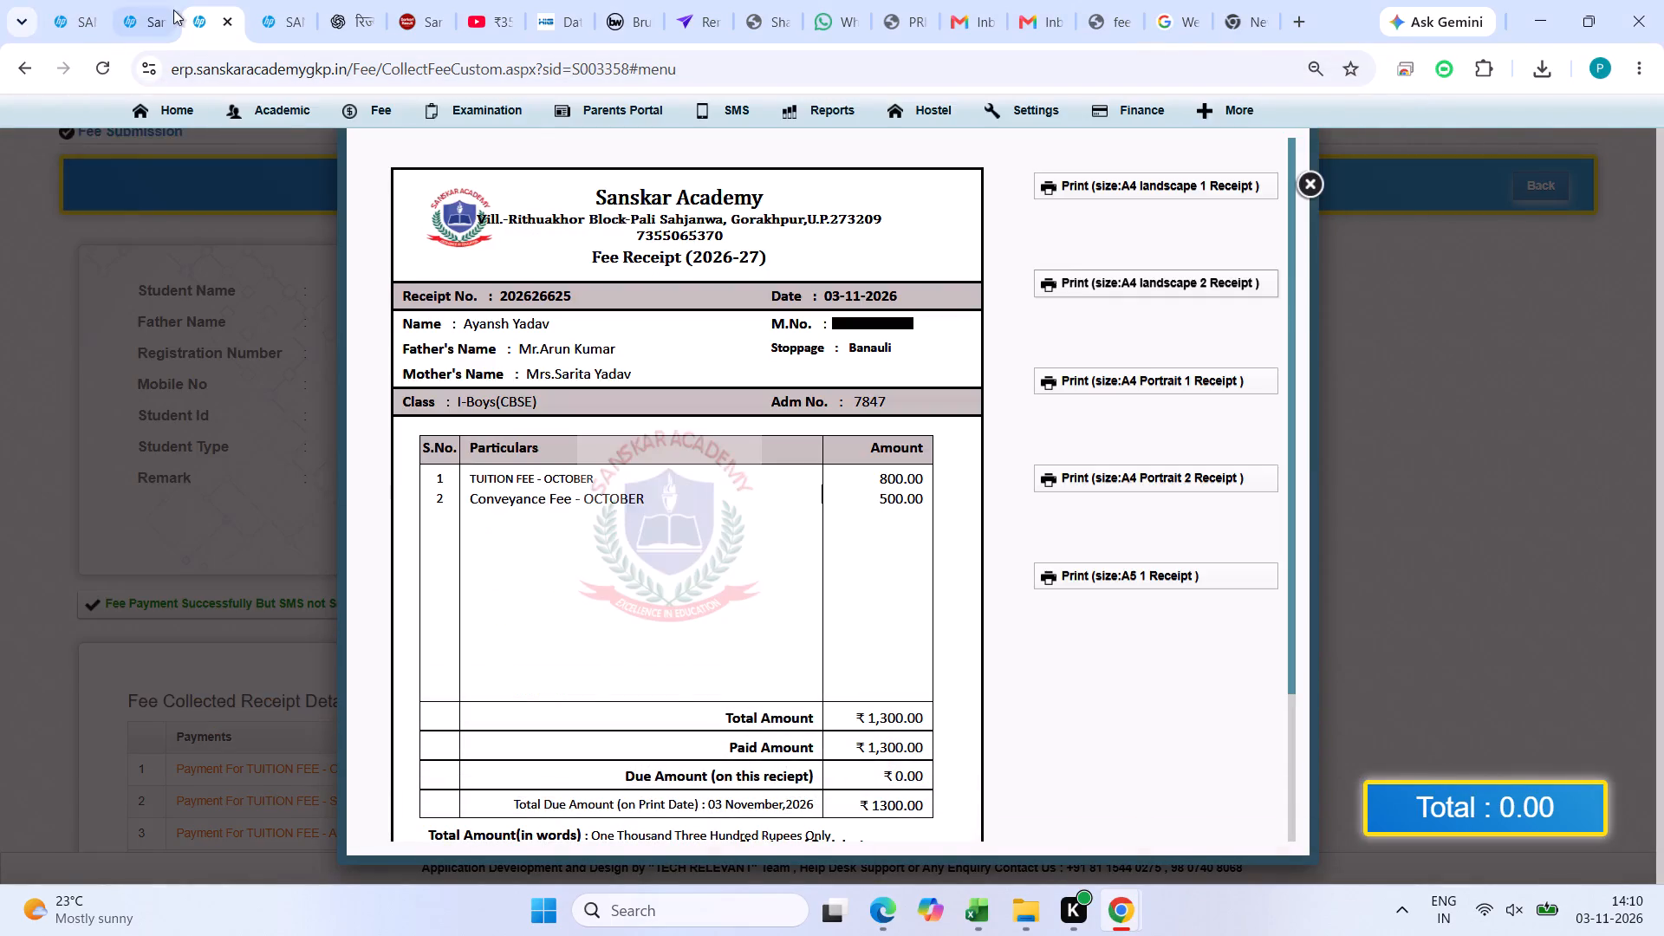
{"action": "left_click", "coordinate": [173, 10]}
{"action": "scroll", "coordinate": [691, 282], "scroll_direction": "down", "scroll_amount": 3}
{"action": "scroll", "coordinate": [778, 352], "scroll_direction": "up", "scroll_amount": 1}
{"action": "scroll", "coordinate": [778, 353], "scroll_direction": "down", "scroll_amount": 1}
{"action": "scroll", "coordinate": [780, 353], "scroll_direction": "up", "scroll_amount": 1}
{"action": "scroll", "coordinate": [780, 353], "scroll_direction": "down", "scroll_amount": 1}
{"action": "scroll", "coordinate": [780, 353], "scroll_direction": "up", "scroll_amount": 2}
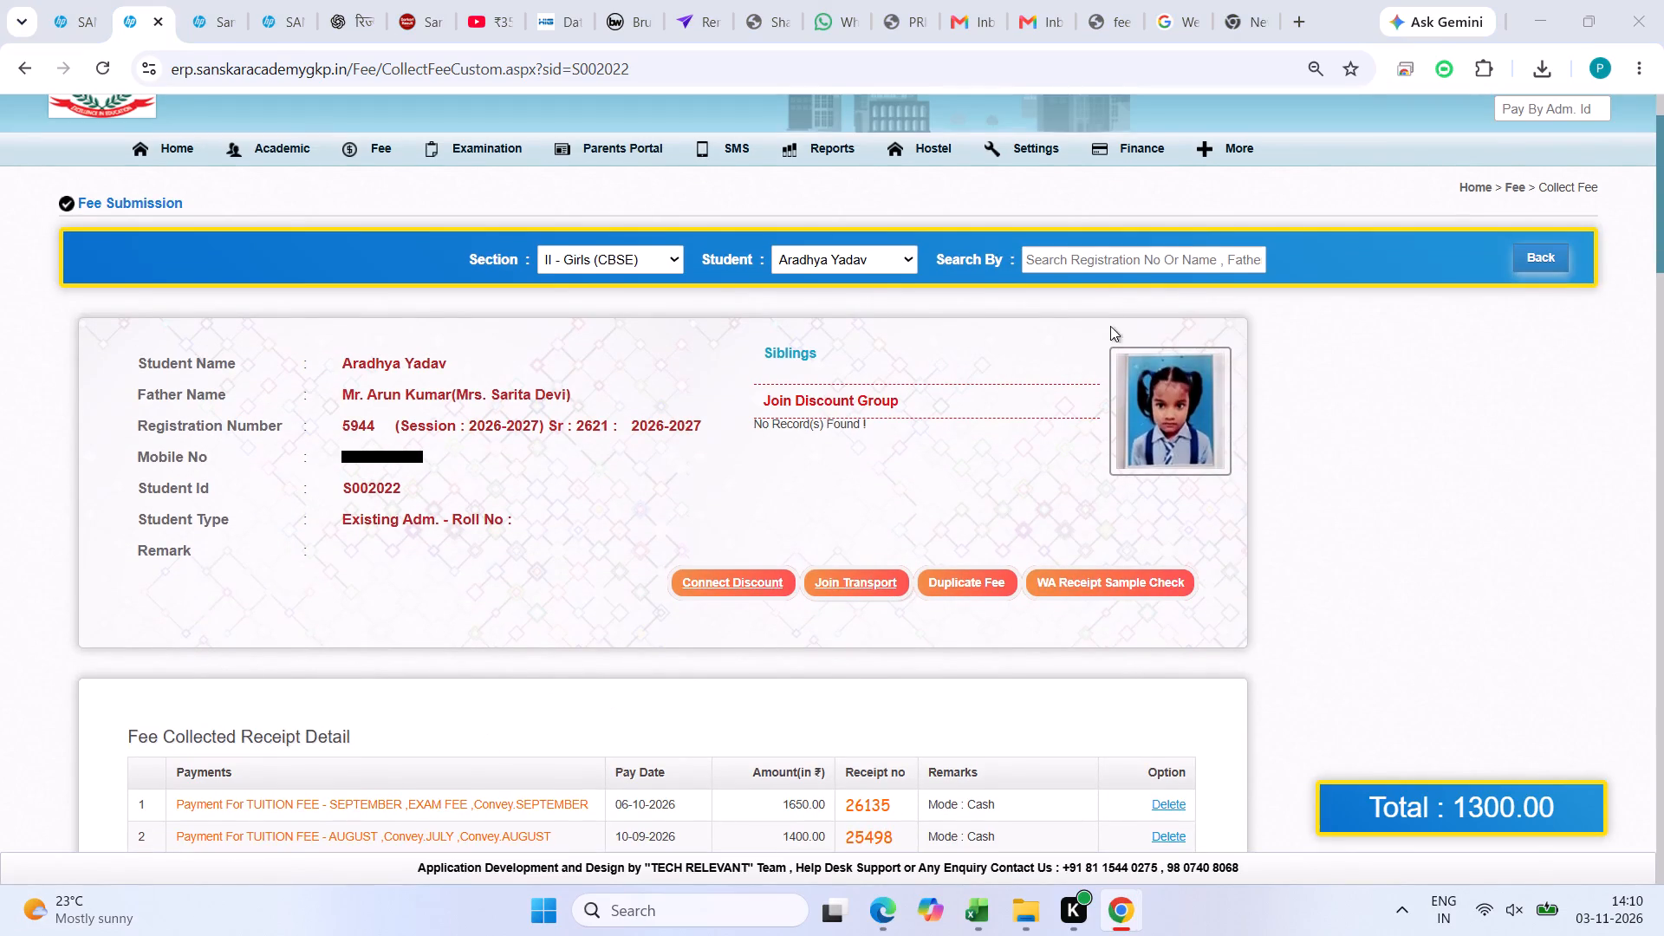
{"action": "left_click", "coordinate": [1099, 278]}
{"action": "left_click", "coordinate": [1094, 262]}
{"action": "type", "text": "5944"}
{"action": "left_click", "coordinate": [1082, 285]}
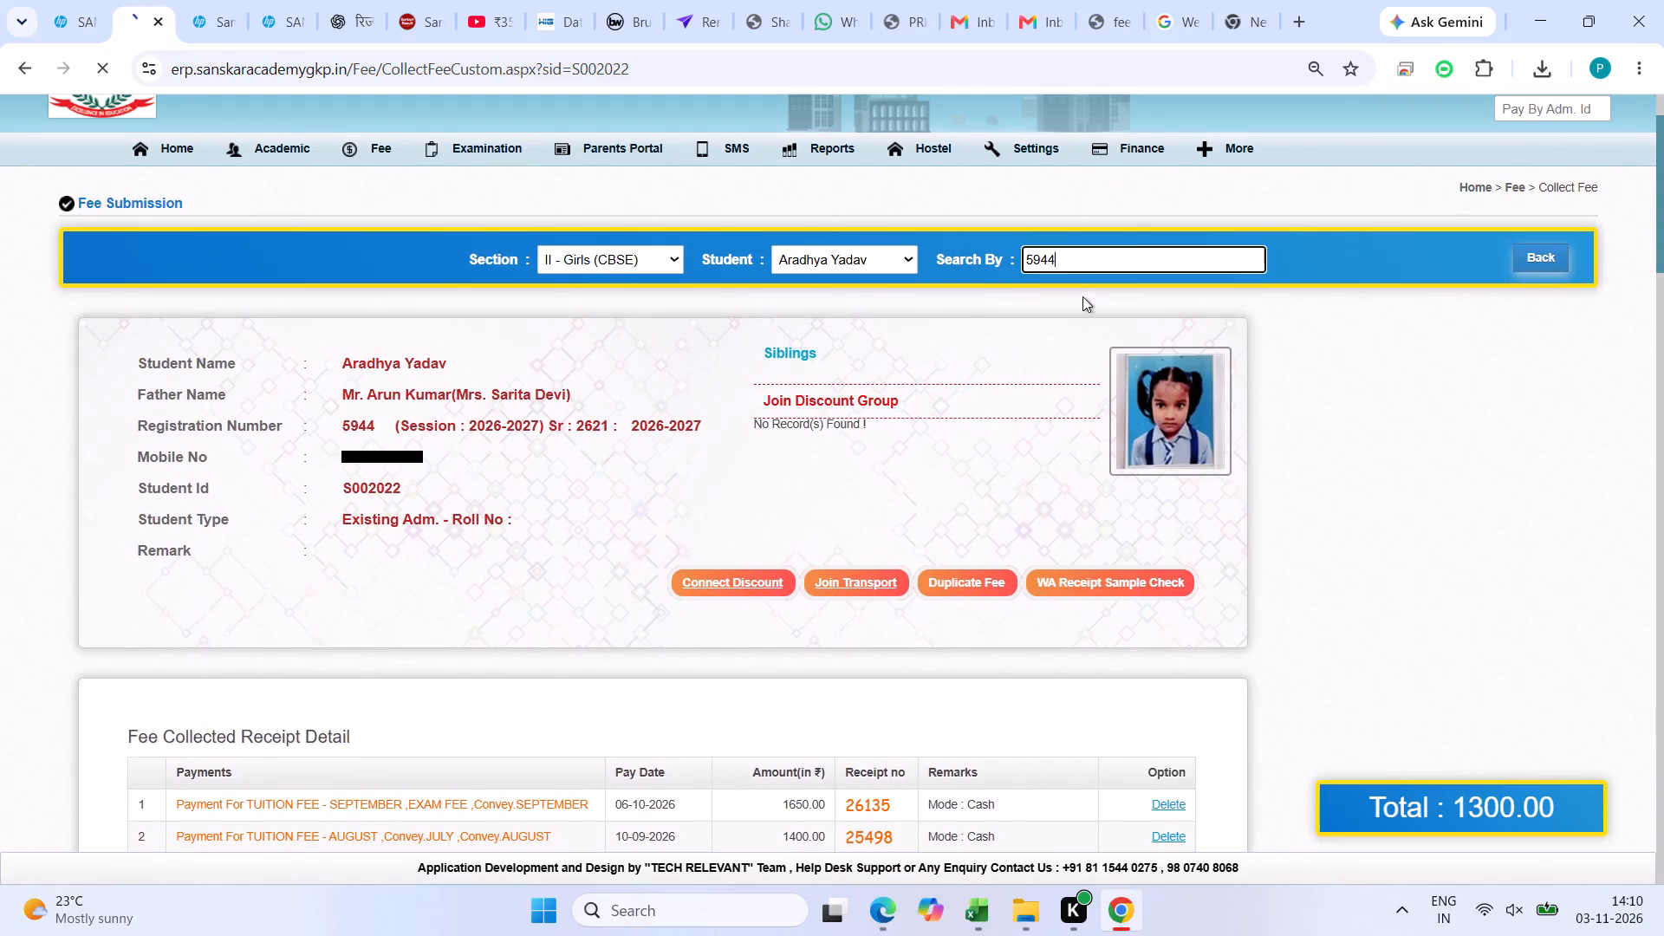
Select the girl's October tuition fee of 800 and October transport fee of 500 for payment.
{"action": "scroll", "coordinate": [840, 410], "scroll_direction": "down", "scroll_amount": 4}
{"action": "scroll", "coordinate": [830, 406], "scroll_direction": "up", "scroll_amount": 1}
{"action": "scroll", "coordinate": [830, 406], "scroll_direction": "down", "scroll_amount": 3}
{"action": "scroll", "coordinate": [747, 531], "scroll_direction": "down", "scroll_amount": 7}
{"action": "scroll", "coordinate": [627, 605], "scroll_direction": "down", "scroll_amount": 1}
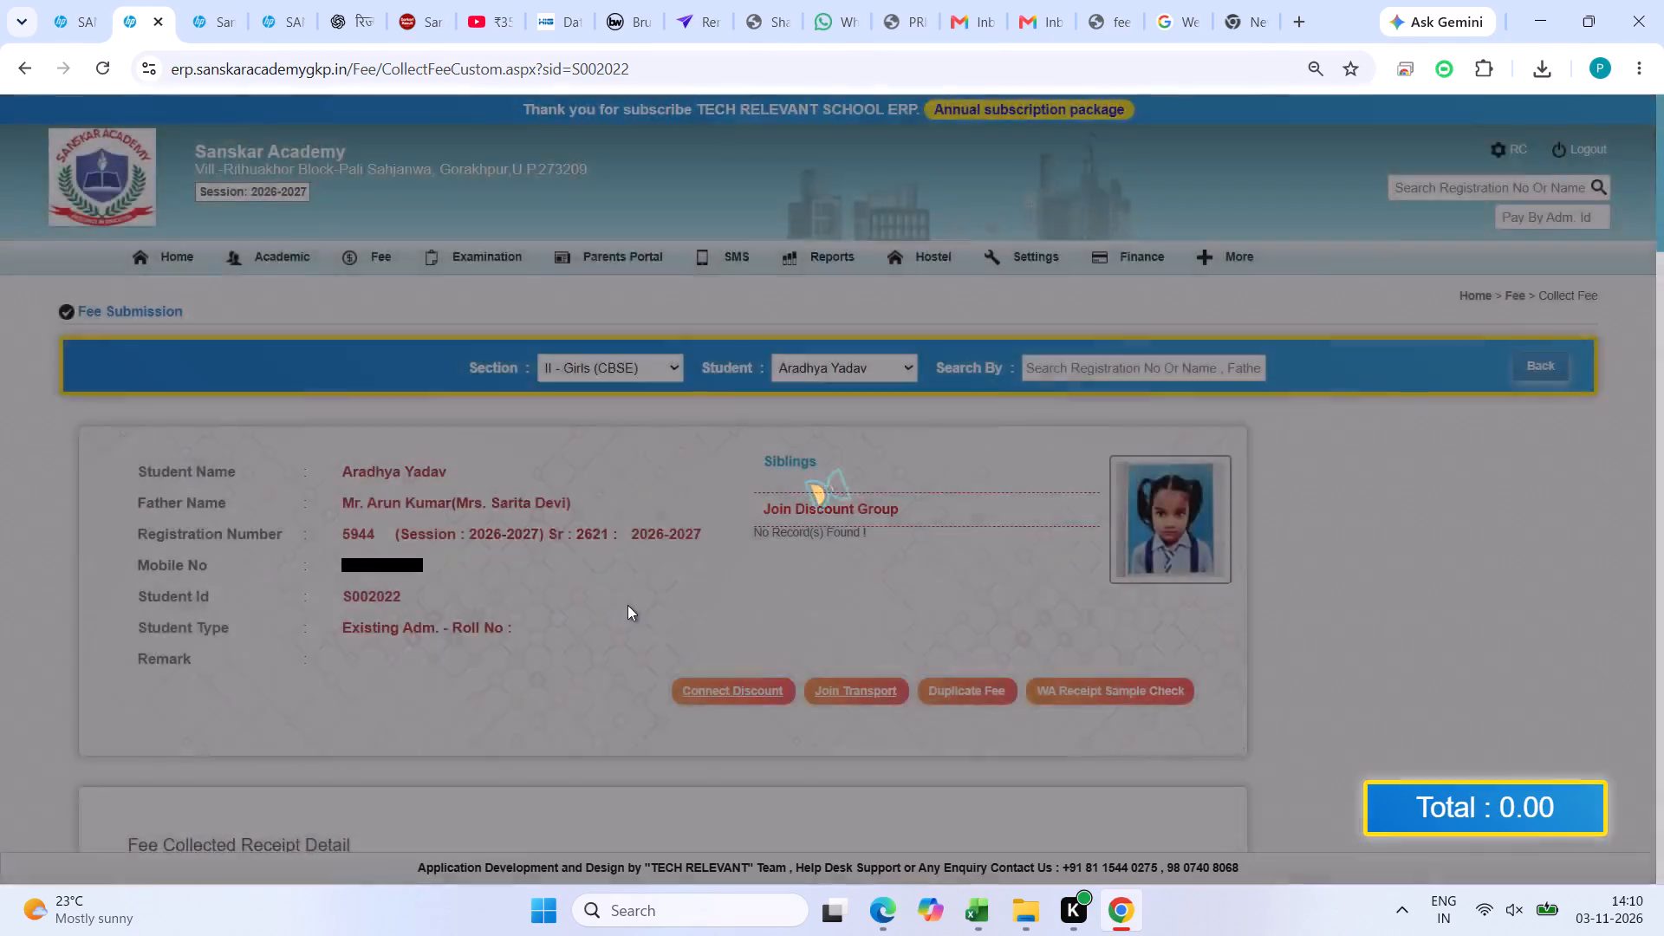
{"action": "scroll", "coordinate": [627, 605], "scroll_direction": "down", "scroll_amount": 8}
{"action": "scroll", "coordinate": [631, 596], "scroll_direction": "up", "scroll_amount": 1}
{"action": "scroll", "coordinate": [607, 672], "scroll_direction": "down", "scroll_amount": 4}
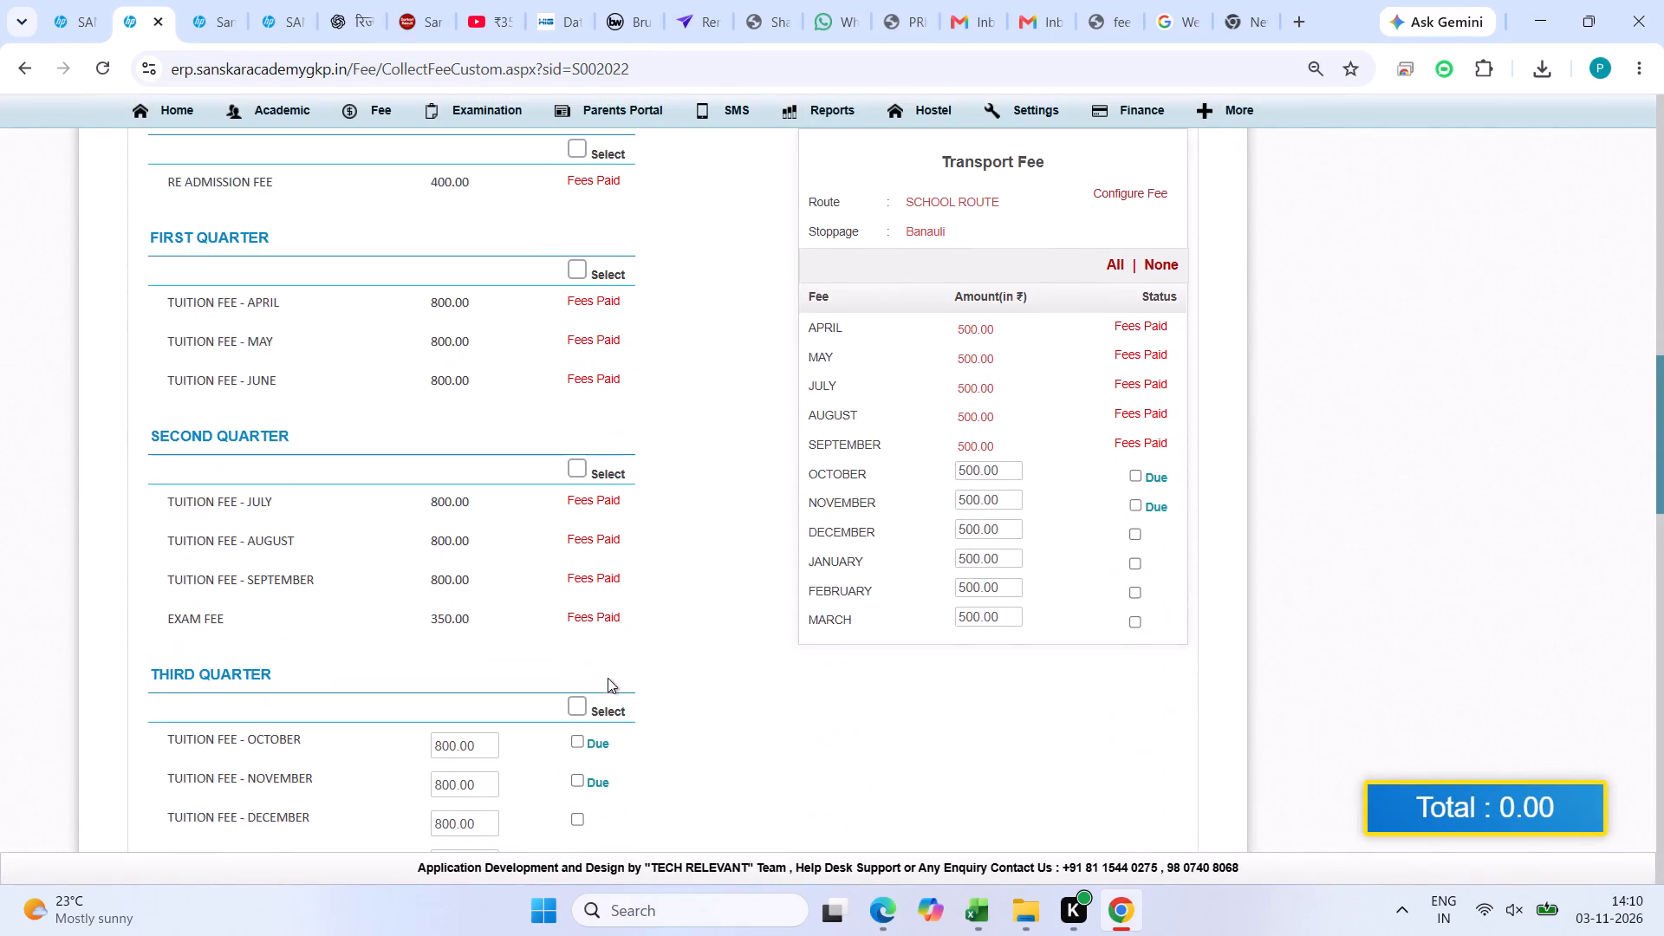
{"action": "left_click", "coordinate": [582, 746]}
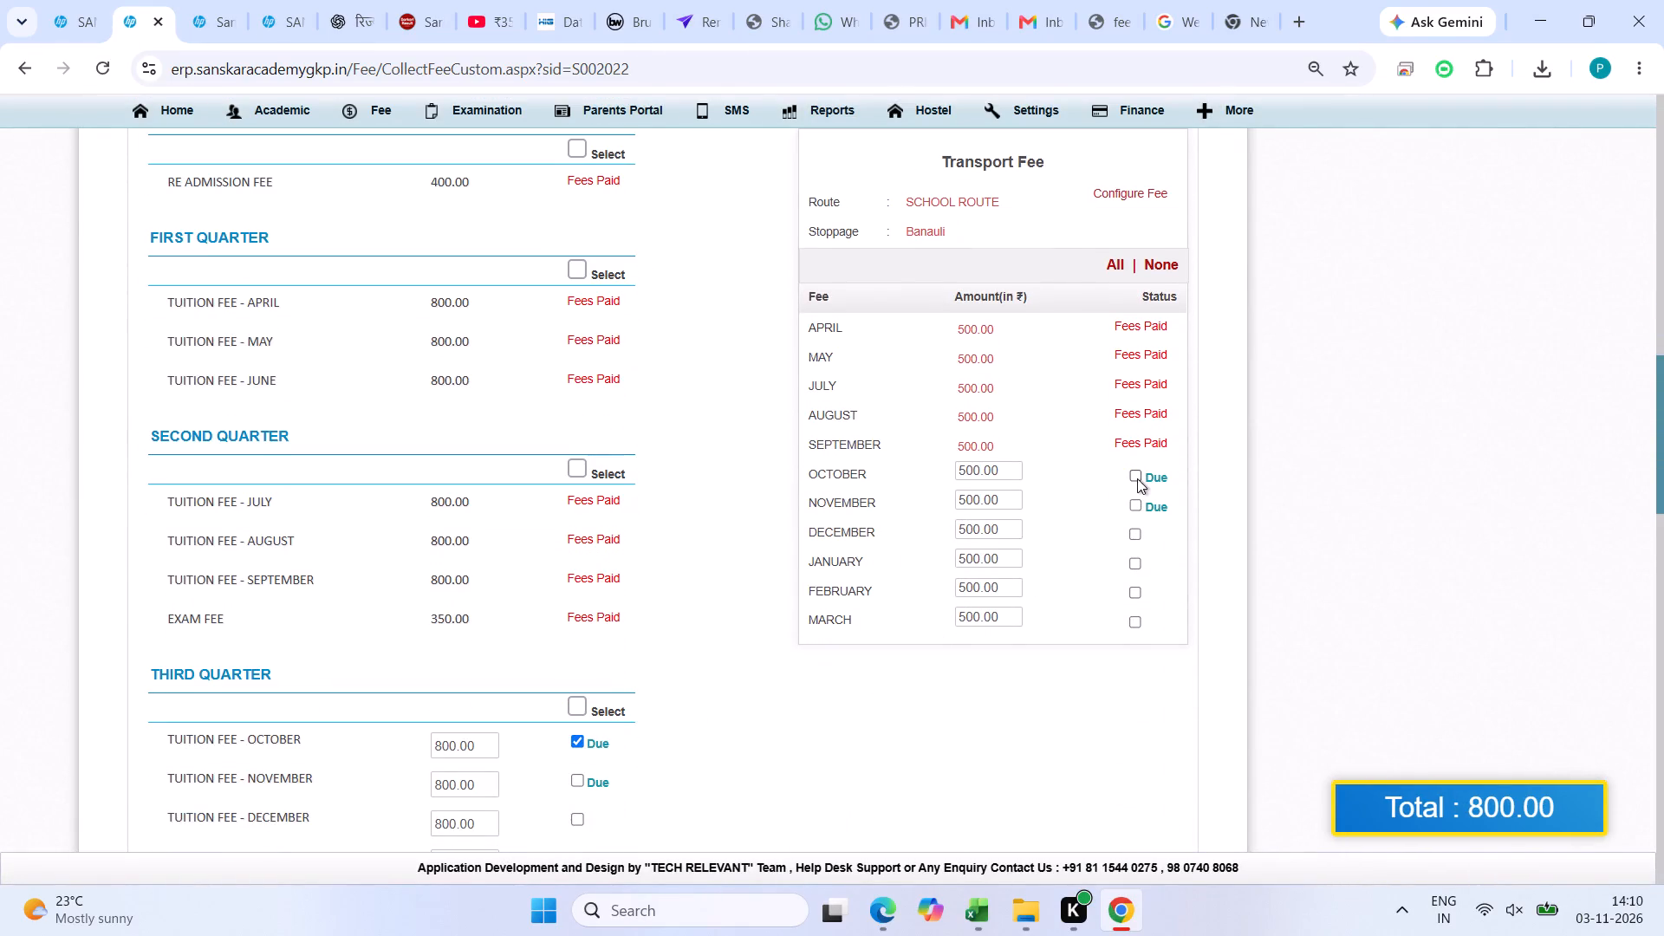
{"action": "left_click", "coordinate": [1137, 478]}
Submit the 1300.00 October fee payment for the II - Girls (CBSE) student.
{"action": "scroll", "coordinate": [803, 640], "scroll_direction": "down", "scroll_amount": 1}
{"action": "scroll", "coordinate": [800, 642], "scroll_direction": "up", "scroll_amount": 1}
{"action": "scroll", "coordinate": [800, 642], "scroll_direction": "down", "scroll_amount": 16}
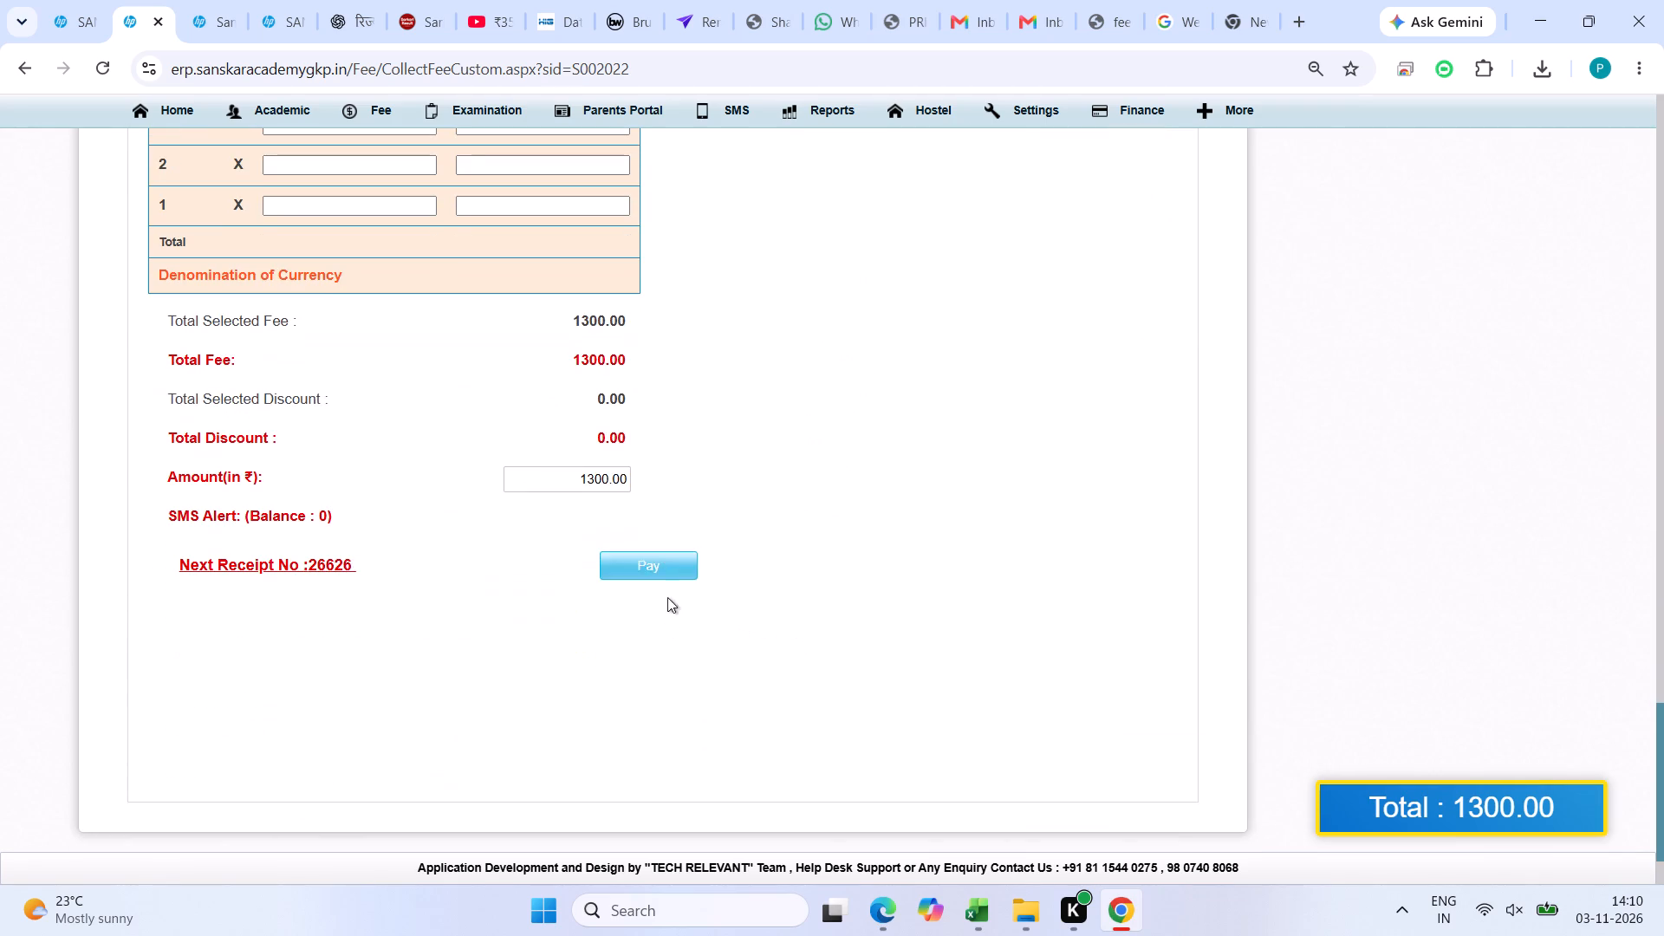
{"action": "left_click", "coordinate": [667, 577]}
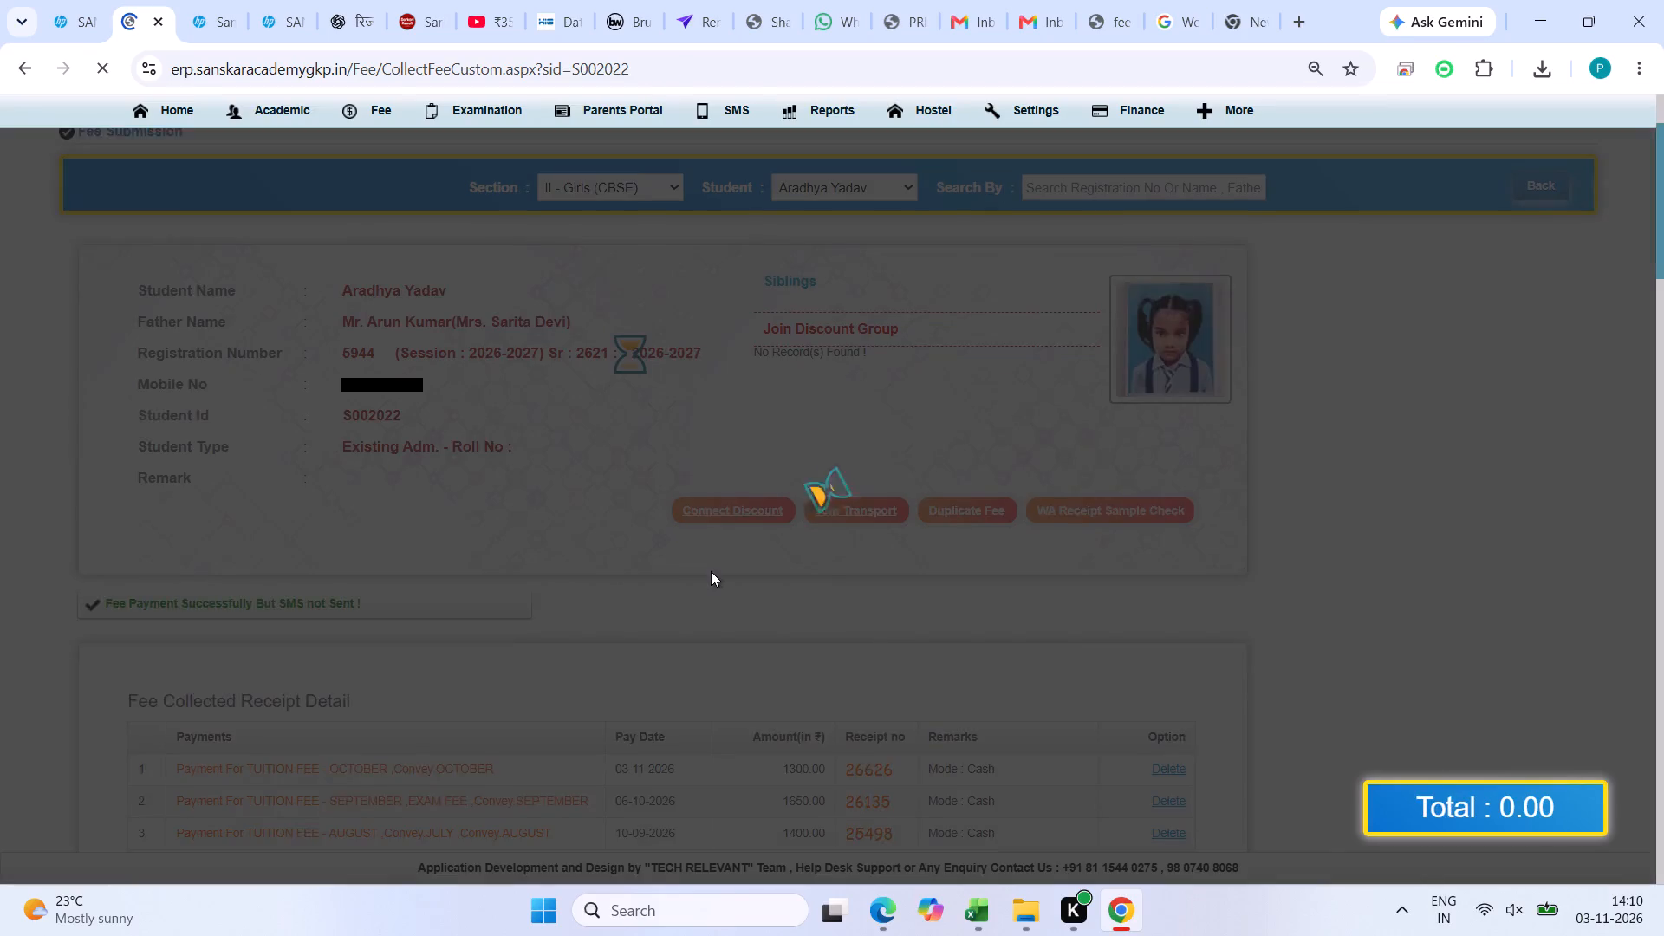
{"action": "scroll", "coordinate": [873, 466], "scroll_direction": "up", "scroll_amount": 1}
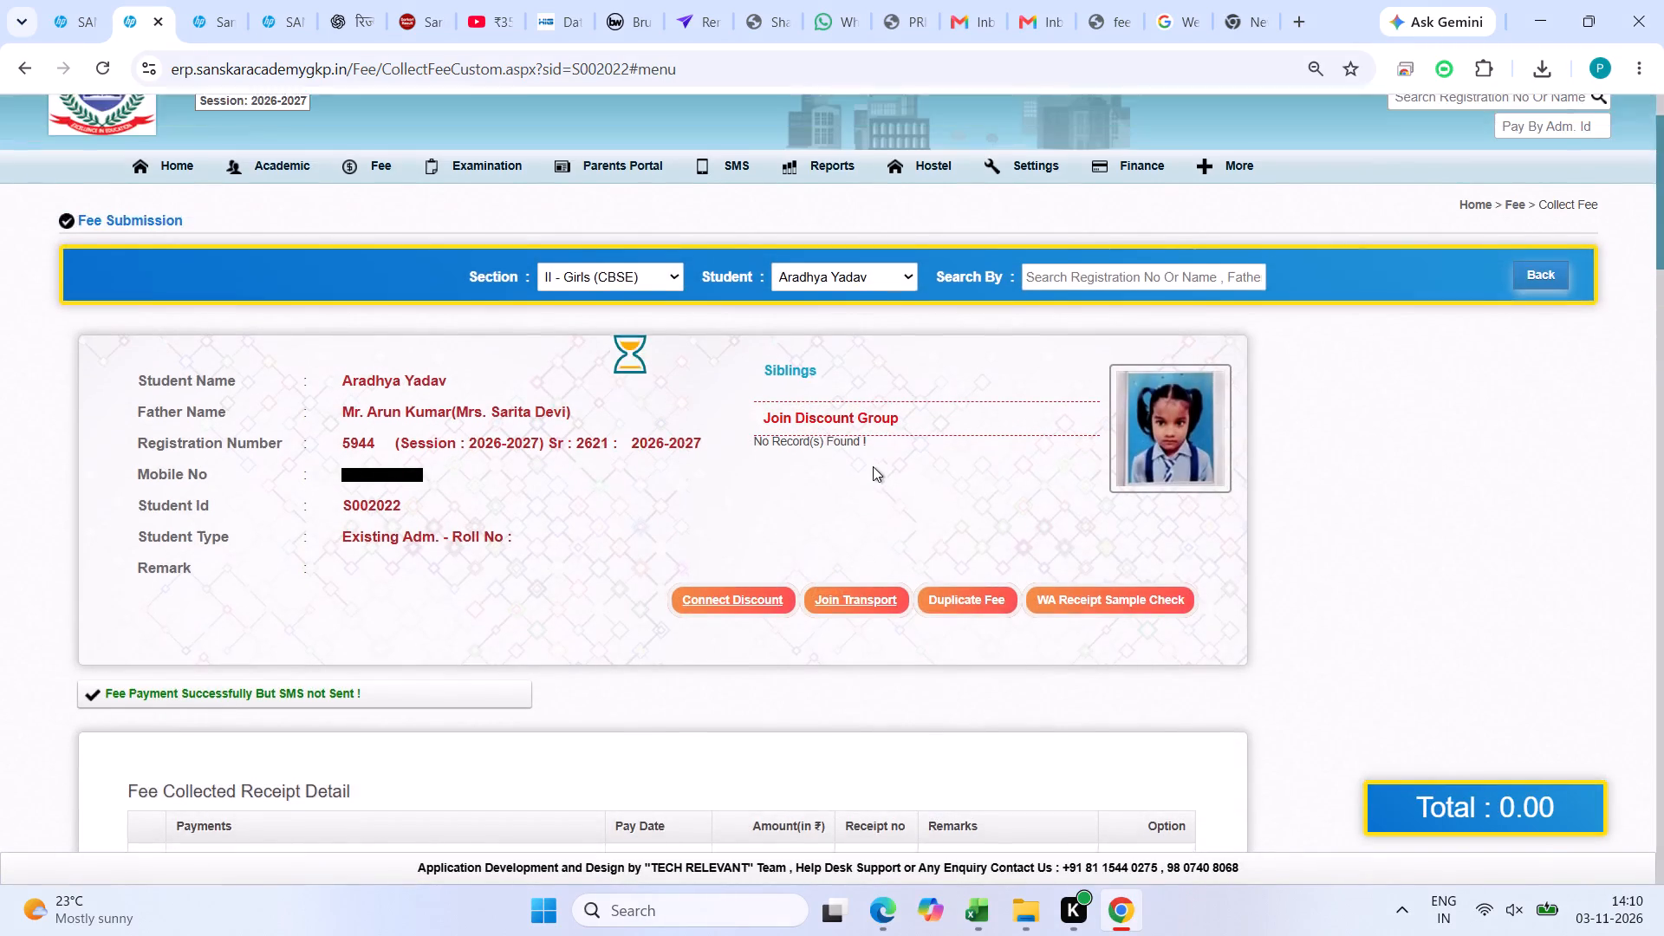
{"action": "scroll", "coordinate": [873, 466], "scroll_direction": "up", "scroll_amount": 1}
Print the girl's receipt in the A4 landscape 2 Receipt format on the EPSON M1050 Series and close the receipt view.
{"action": "left_click", "coordinate": [1104, 291]}
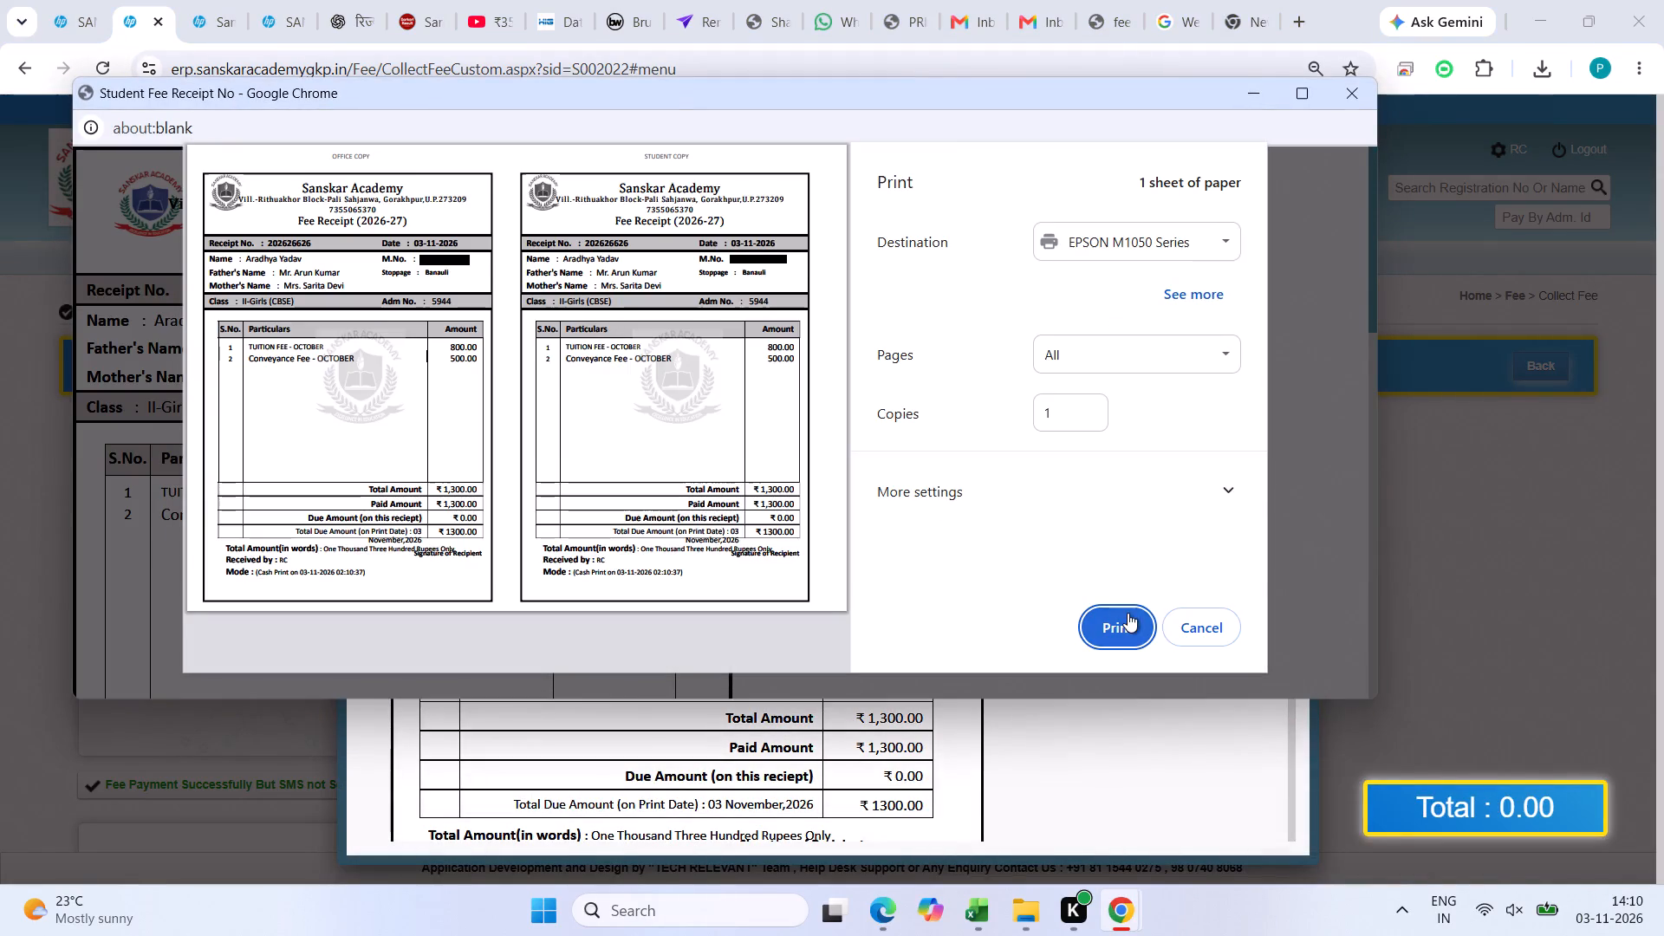
{"action": "left_click", "coordinate": [1128, 616]}
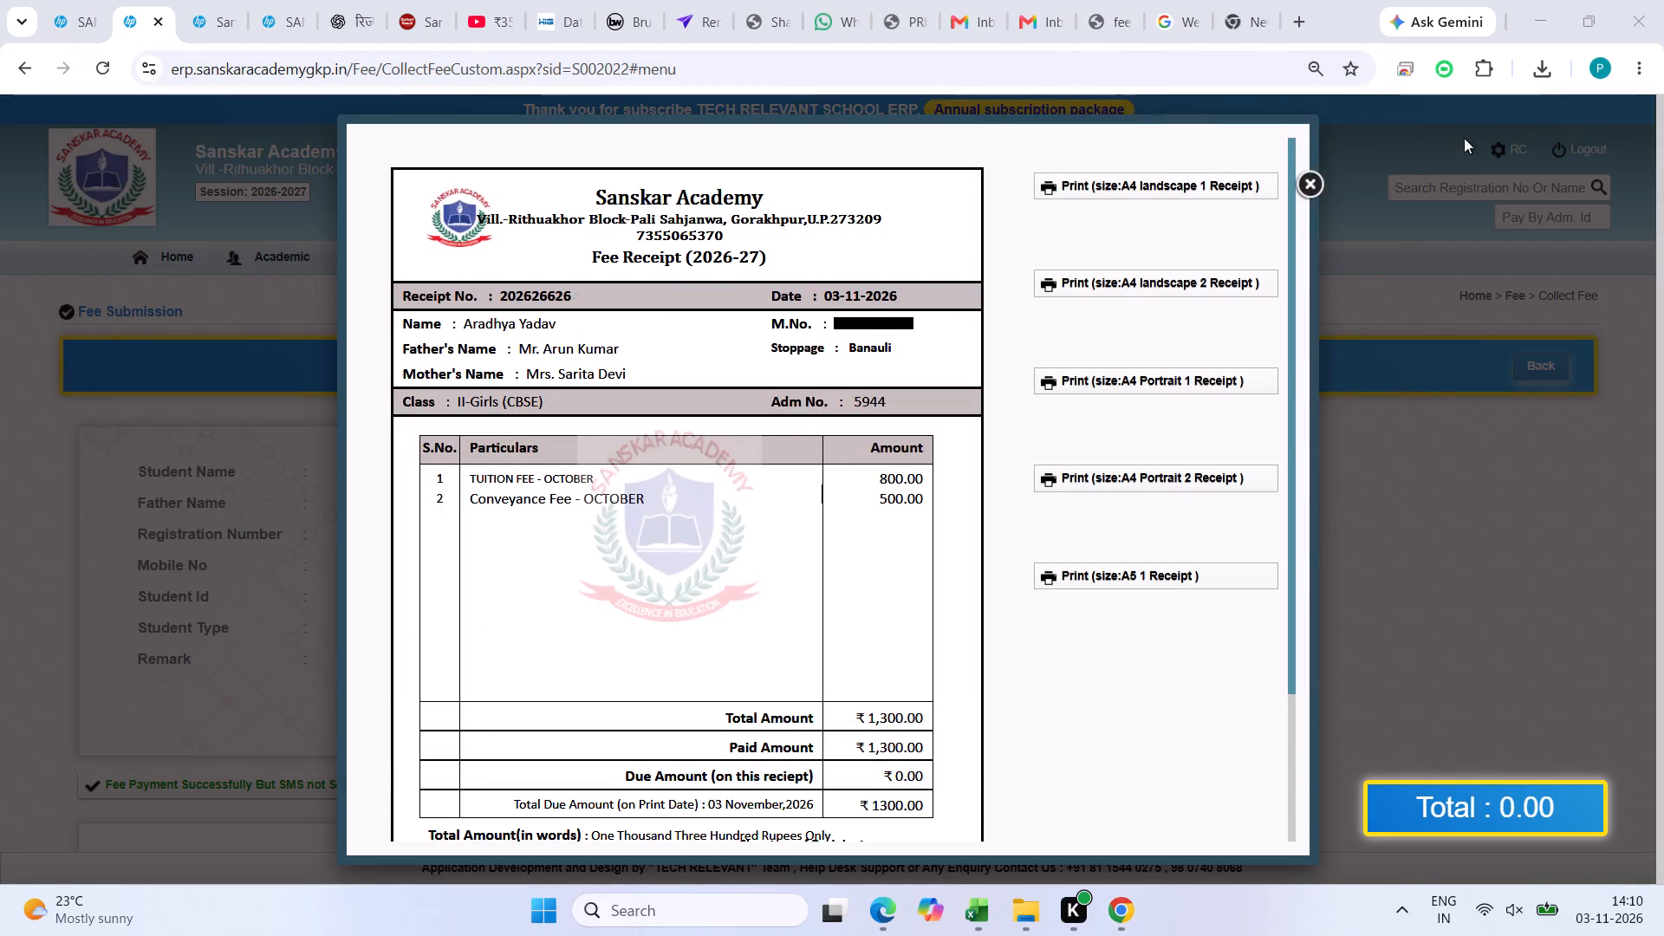
{"action": "left_click", "coordinate": [1300, 179]}
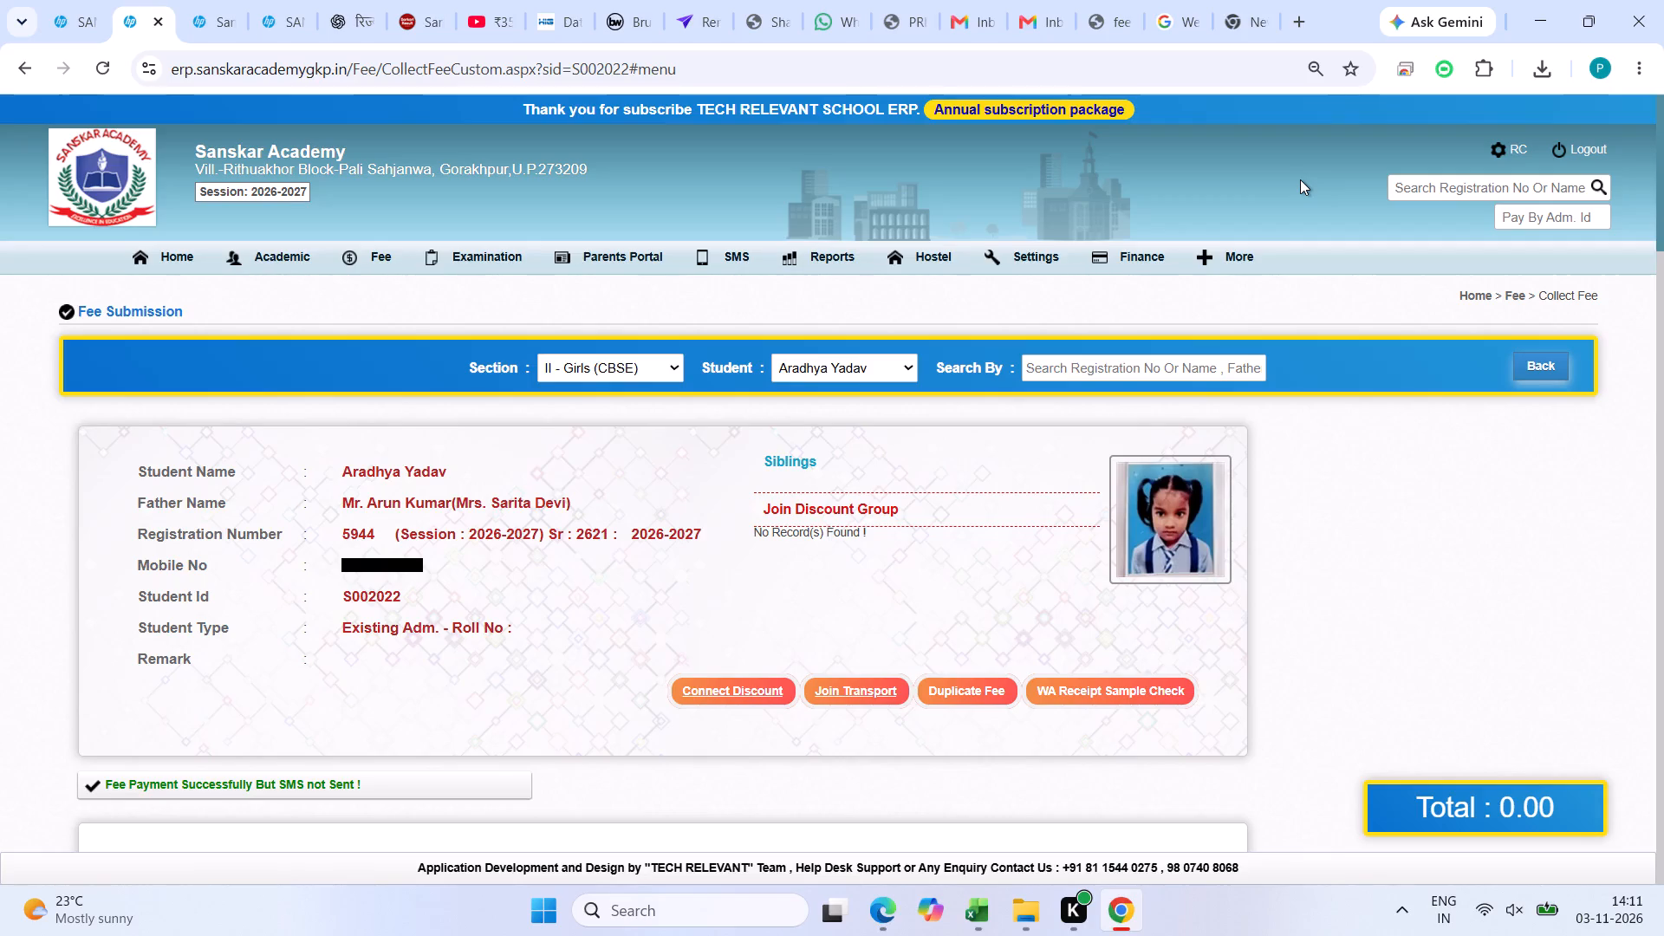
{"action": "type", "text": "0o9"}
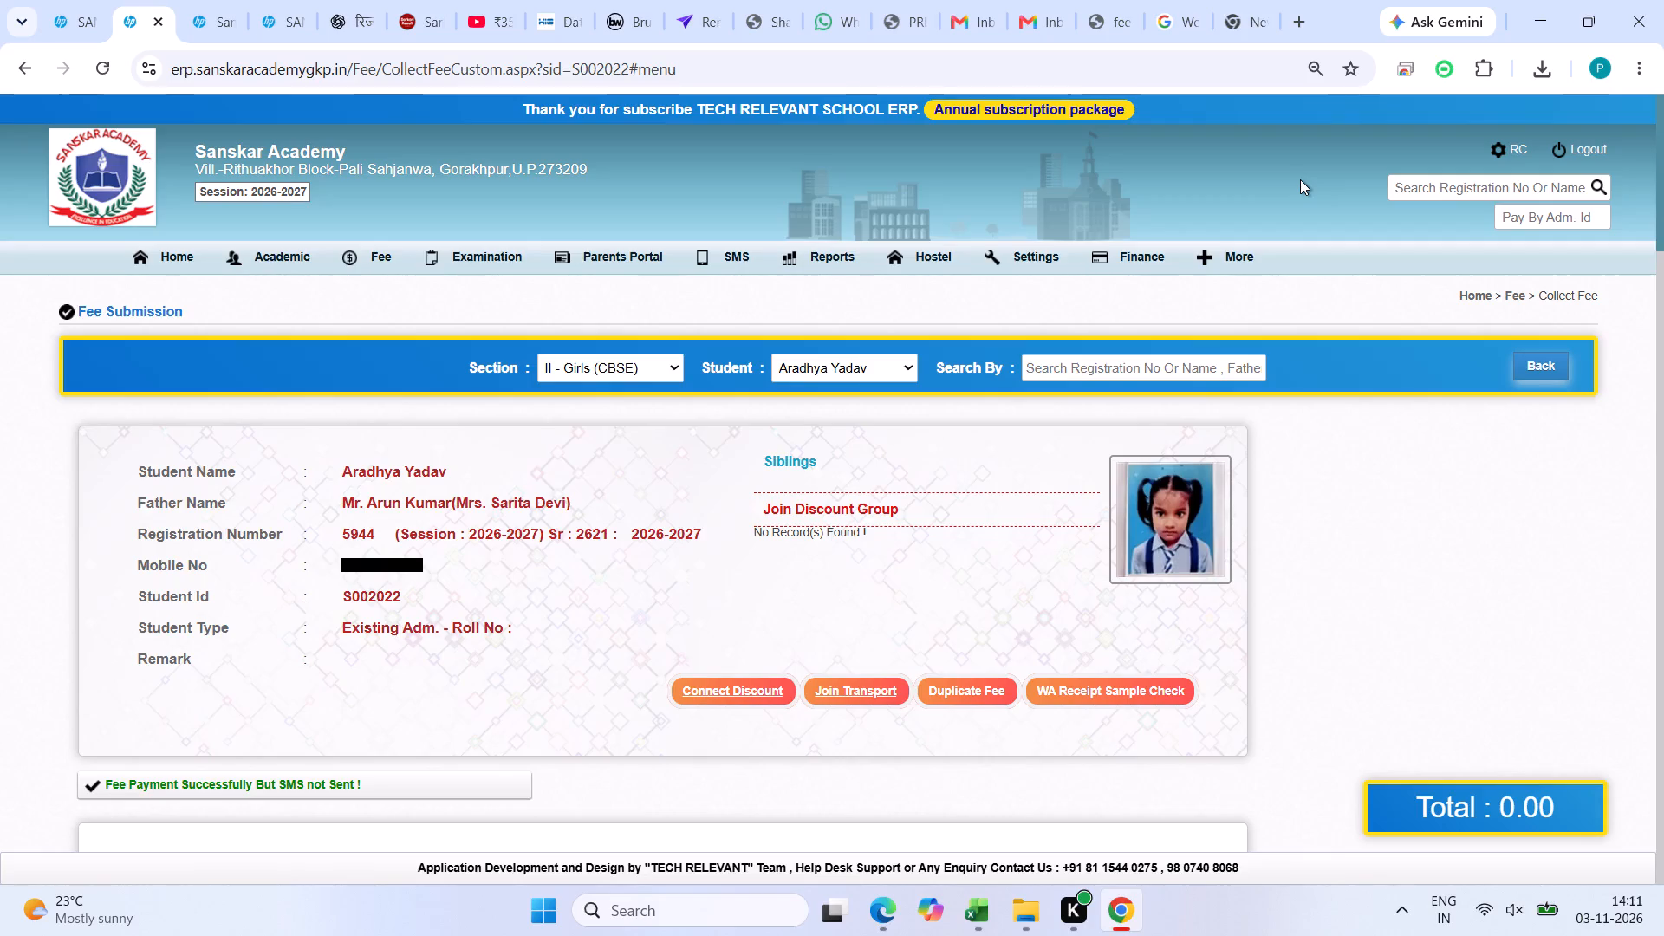